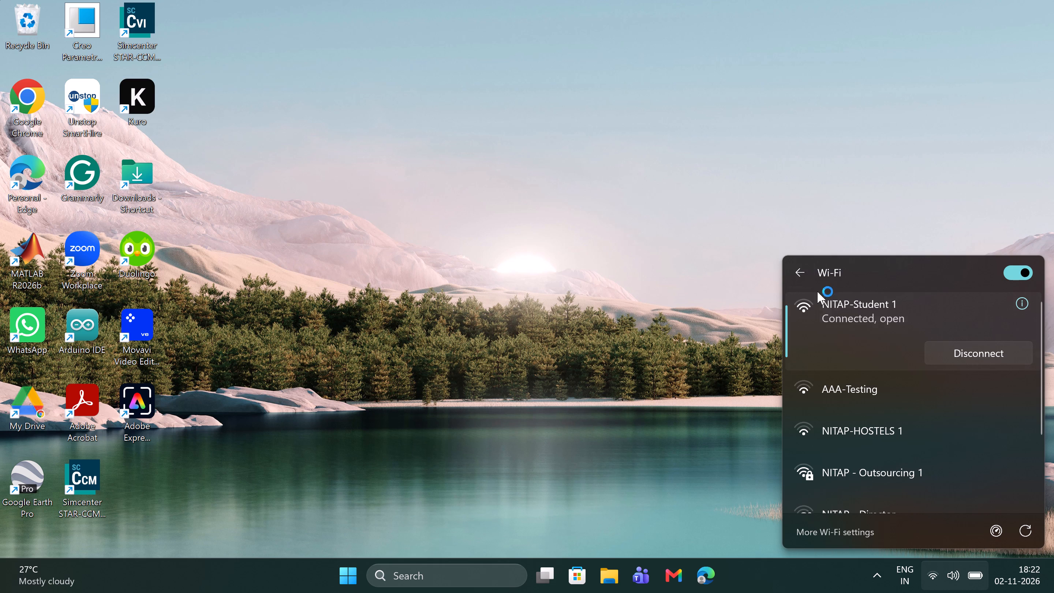
# Dismiss the Wi-Fi network list, then launch Microsoft Word and maximize its window.
pyautogui.click(800, 232)
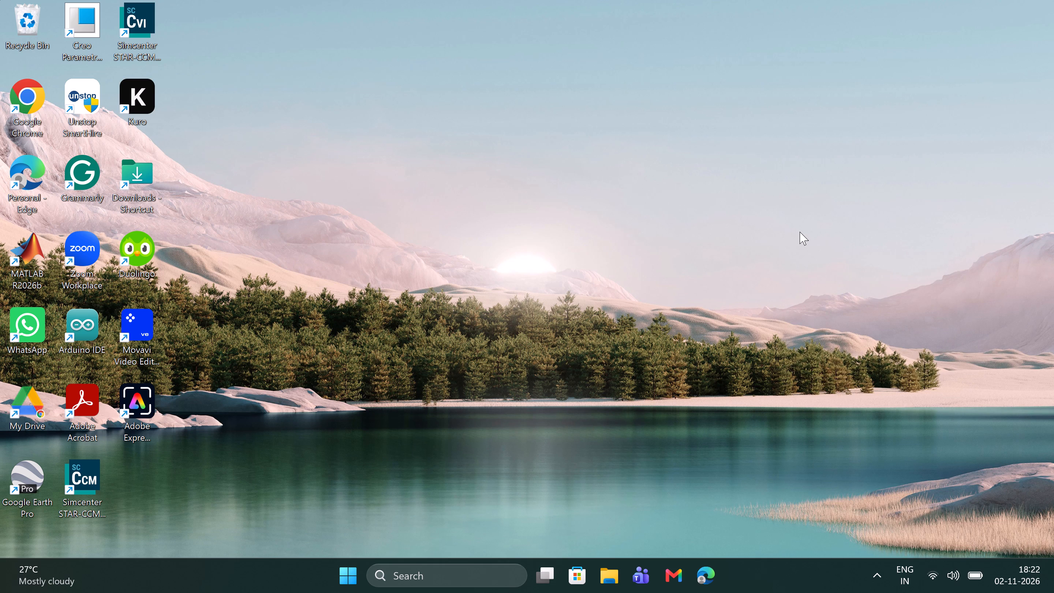
pyautogui.click(459, 483)
pyautogui.click(503, 574)
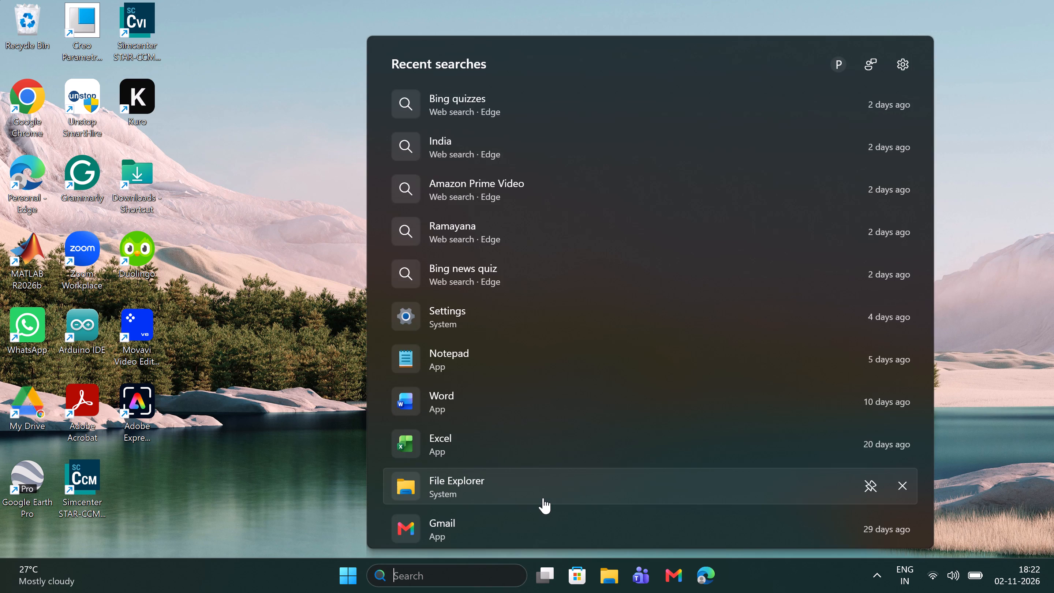
pyautogui.click(605, 413)
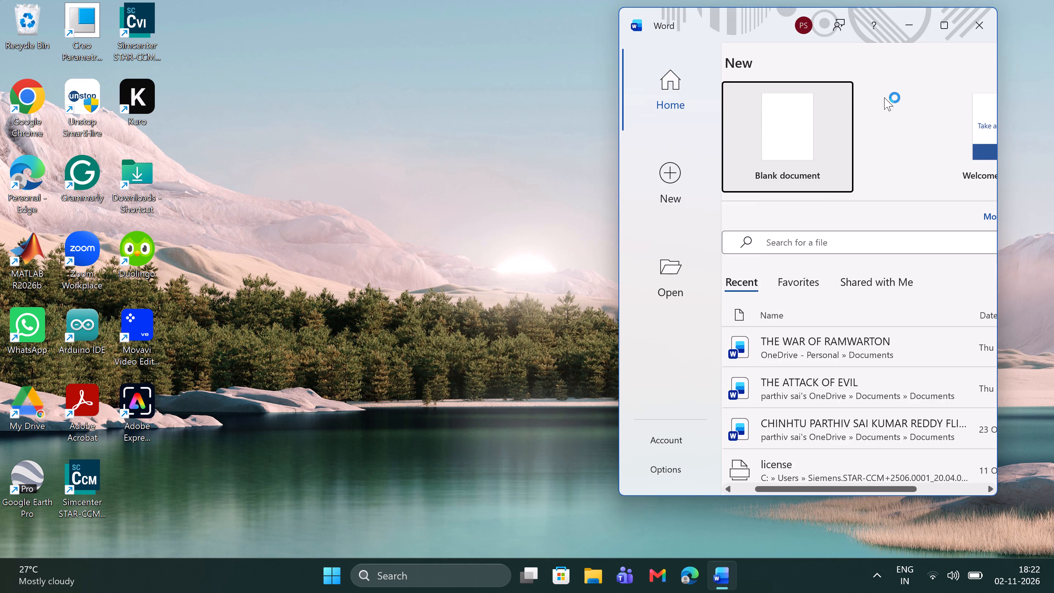
pyautogui.click(932, 38)
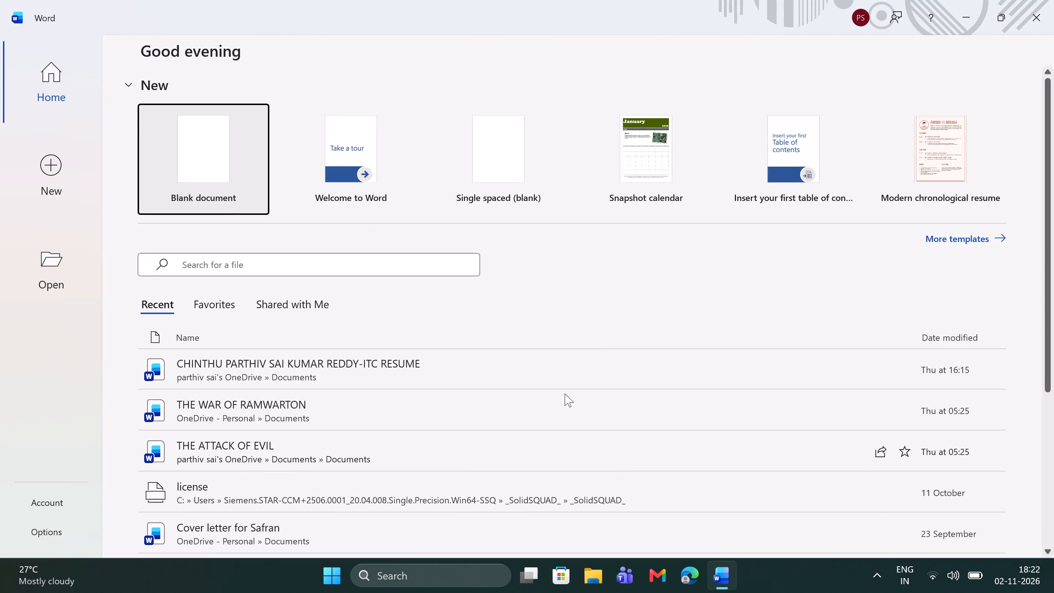
# Open the recent ITC resume document and close the Navigation pane beside it.
pyautogui.click(569, 370)
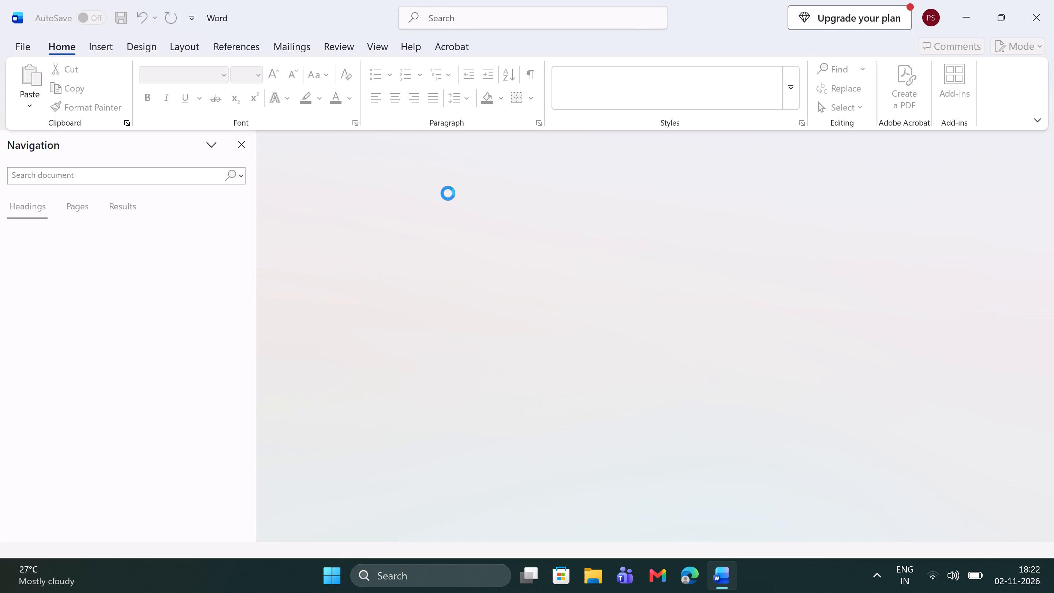
pyautogui.click(239, 142)
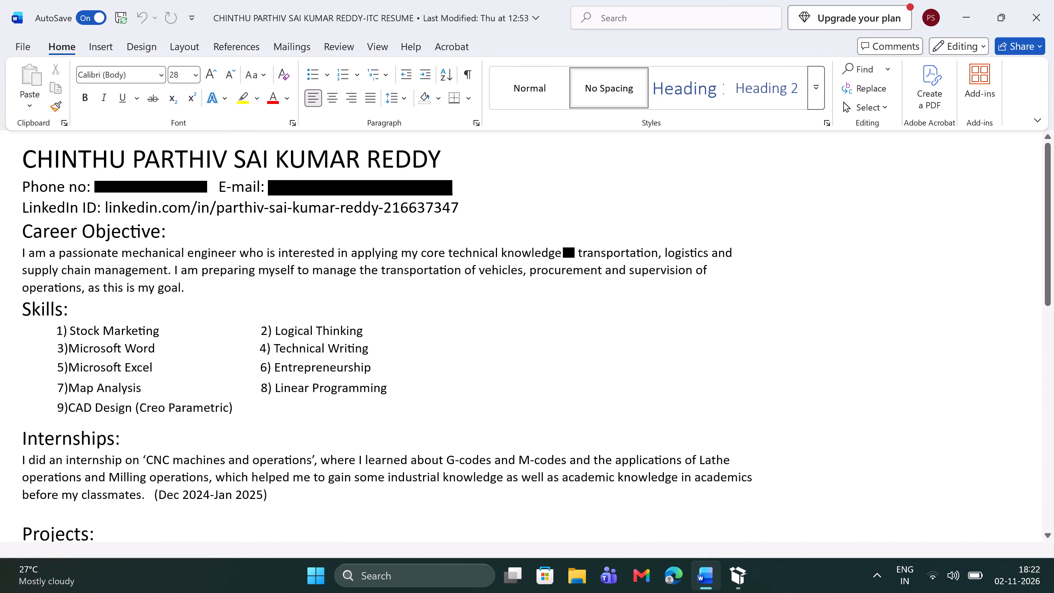
# Switch the resume to the Print Layout view.
pyautogui.click(874, 548)
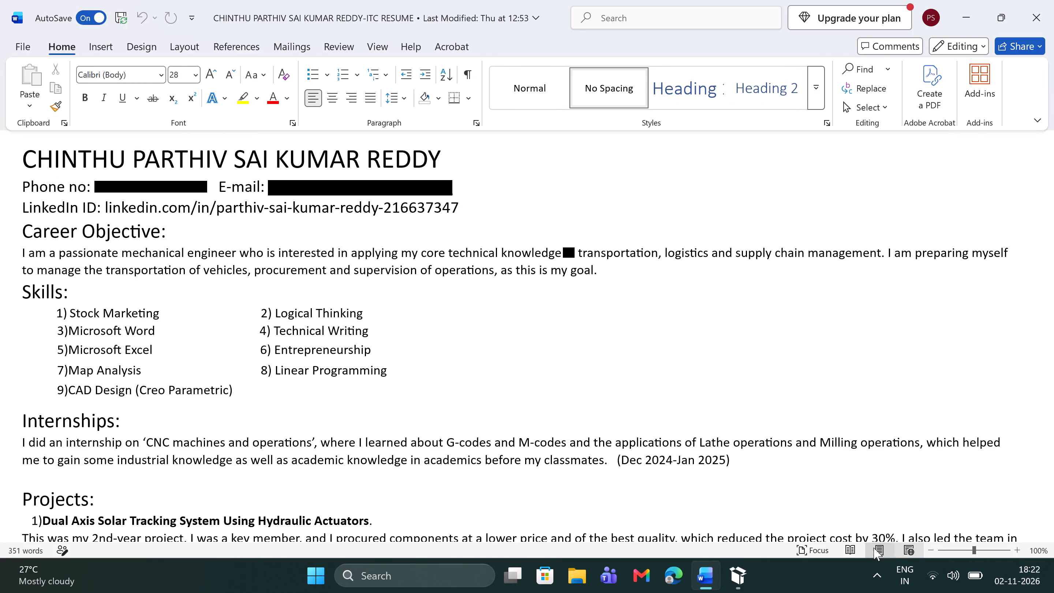
# Set the font size to 14 for new text after the "CAD Design (Creo Parametric)" entry under Skills.
pyautogui.scroll(-1, 796, 392)
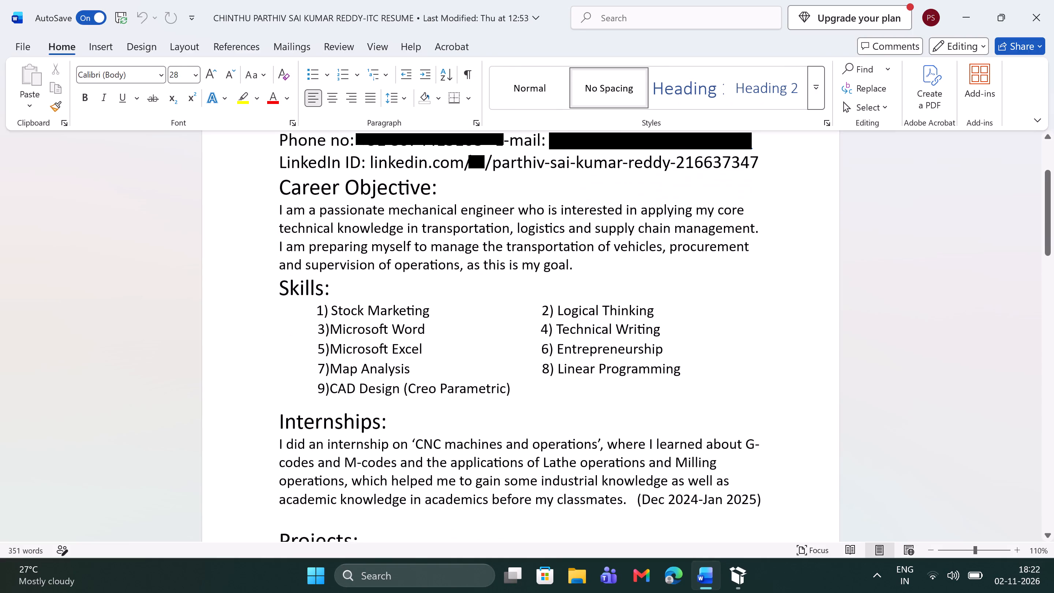
pyautogui.click(543, 391)
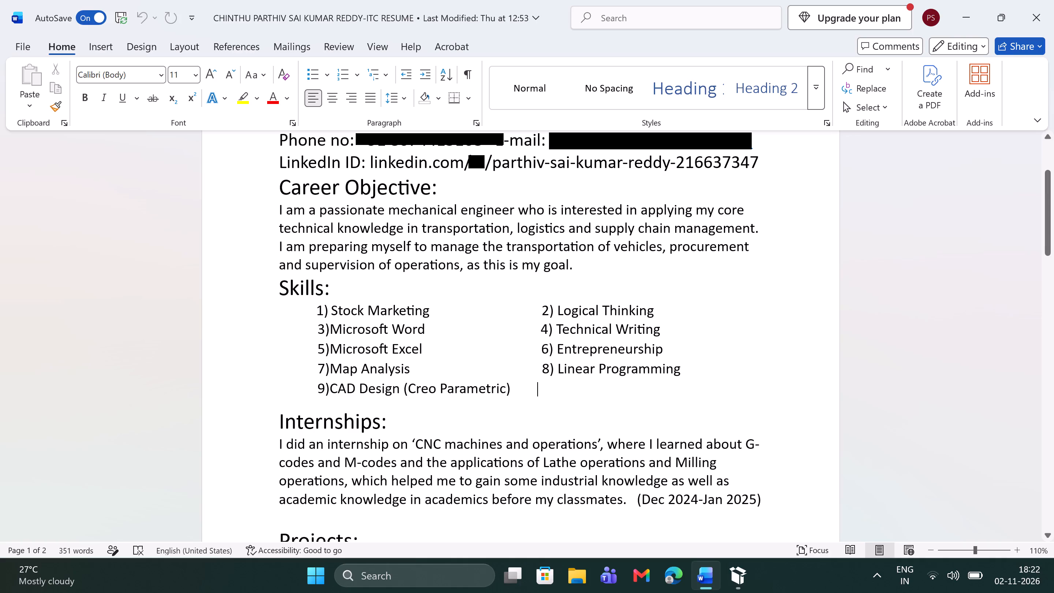
pyautogui.press('space')
pyautogui.press('space')
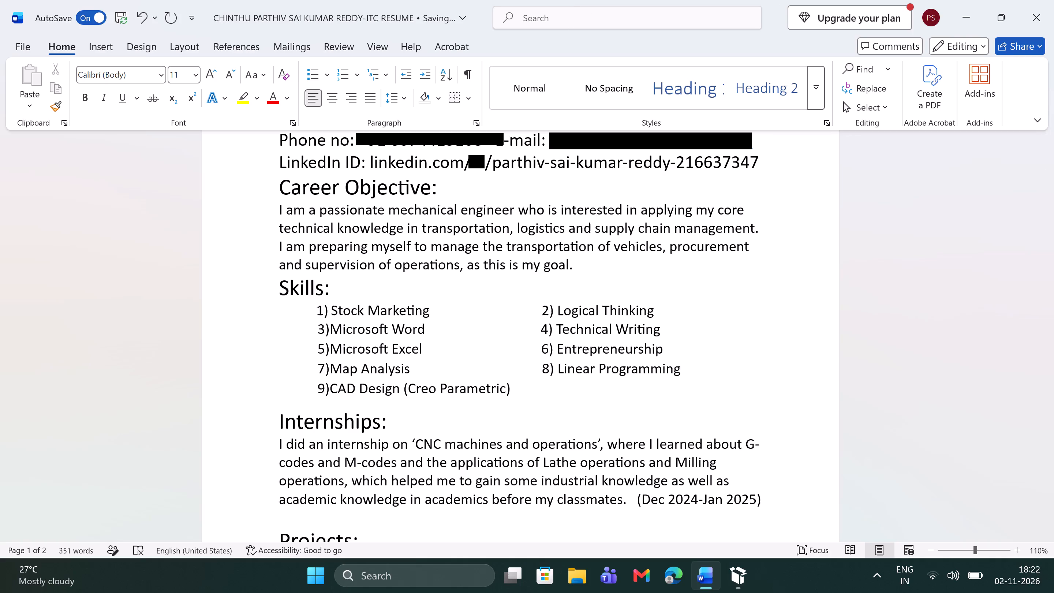
pyautogui.press('9')
pyautogui.press('BackSpace')
pyautogui.press('BackSpace')
pyautogui.moveTo(541, 366); pyautogui.dragTo(624, 376)
pyautogui.click(553, 392)
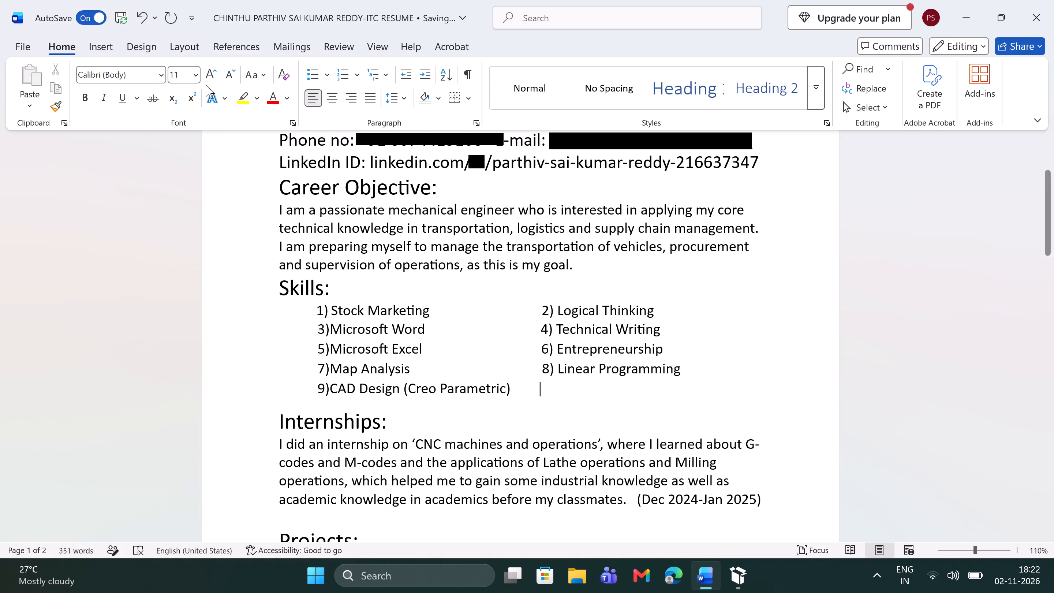
pyautogui.click(178, 72)
pyautogui.write('14')
pyautogui.press('Return')
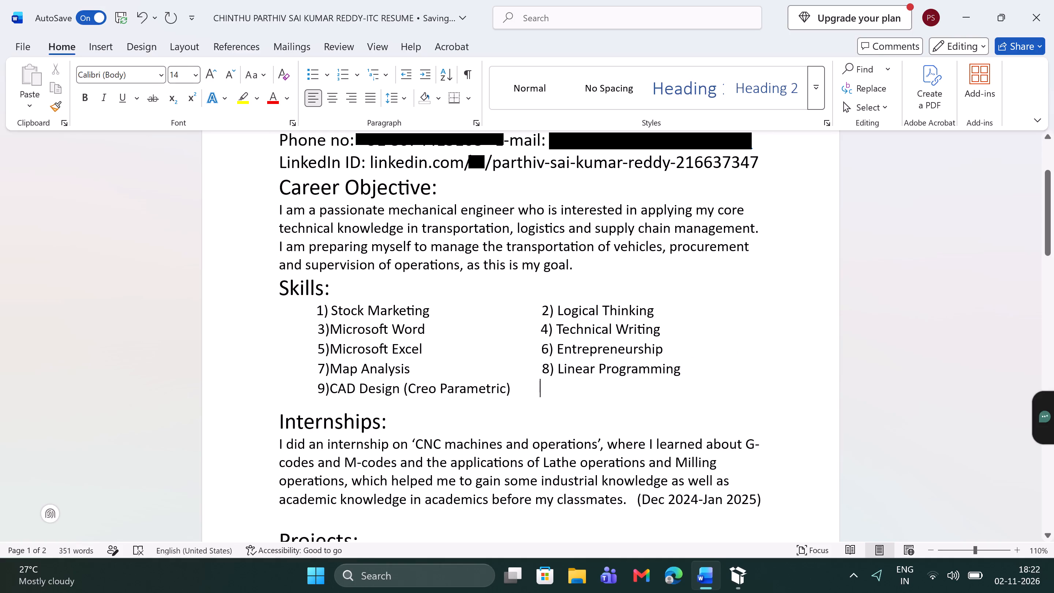
# Add the skill "10) Procurement" beside the CAD Design entry, lining it up with the second column of the Skills list.
pyautogui.press('9')
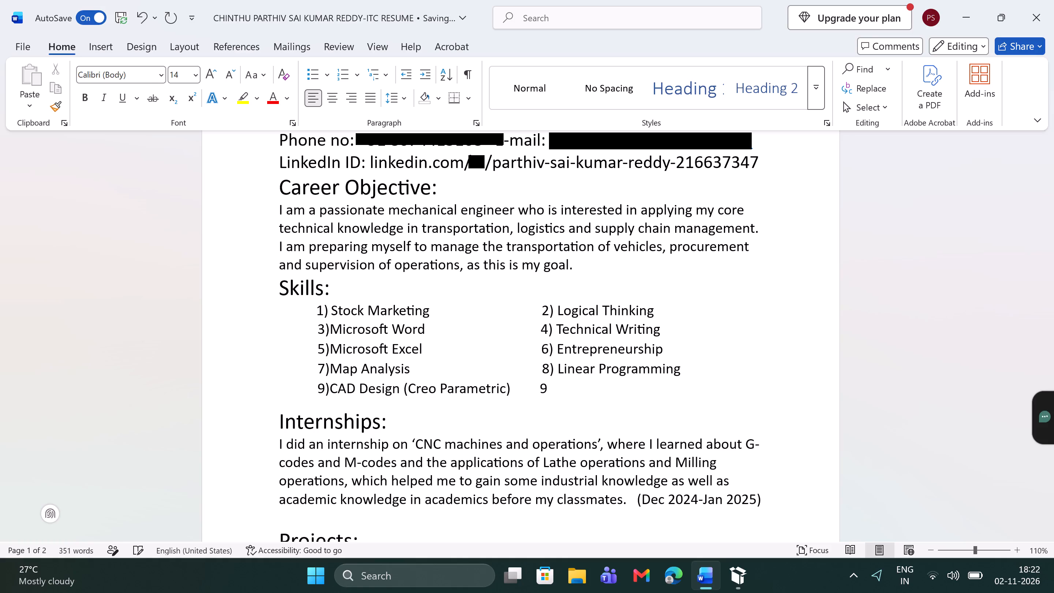
pyautogui.press('BackSpace')
pyautogui.press('space')
pyautogui.write('9')
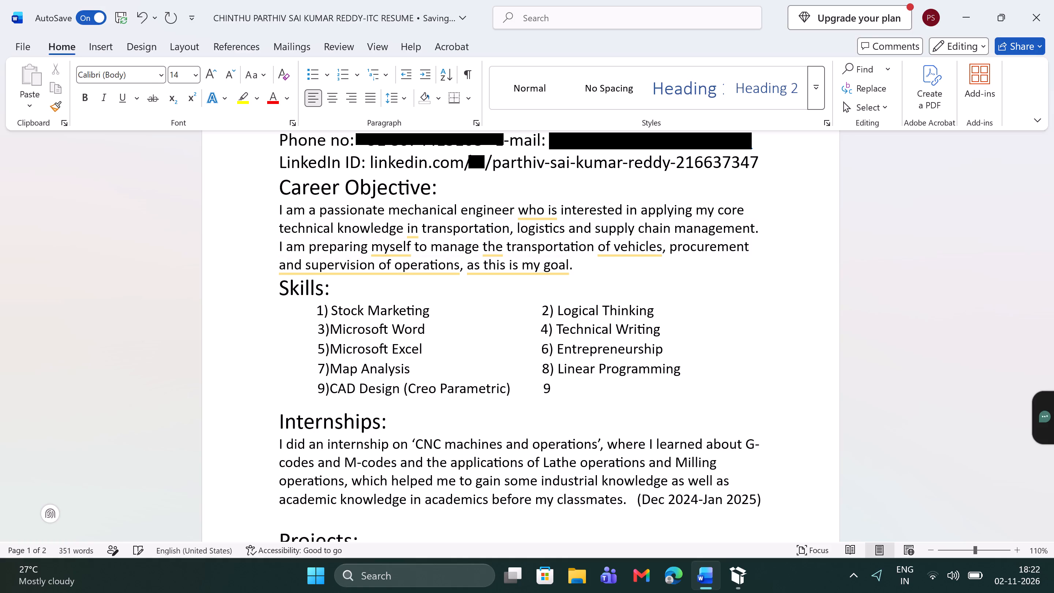
pyautogui.press('BackSpace')
pyautogui.press('9')
pyautogui.press('BackSpace')
pyautogui.press('BackSpace')
pyautogui.press('9')
pyautogui.press('BackSpace')
pyautogui.write('10')
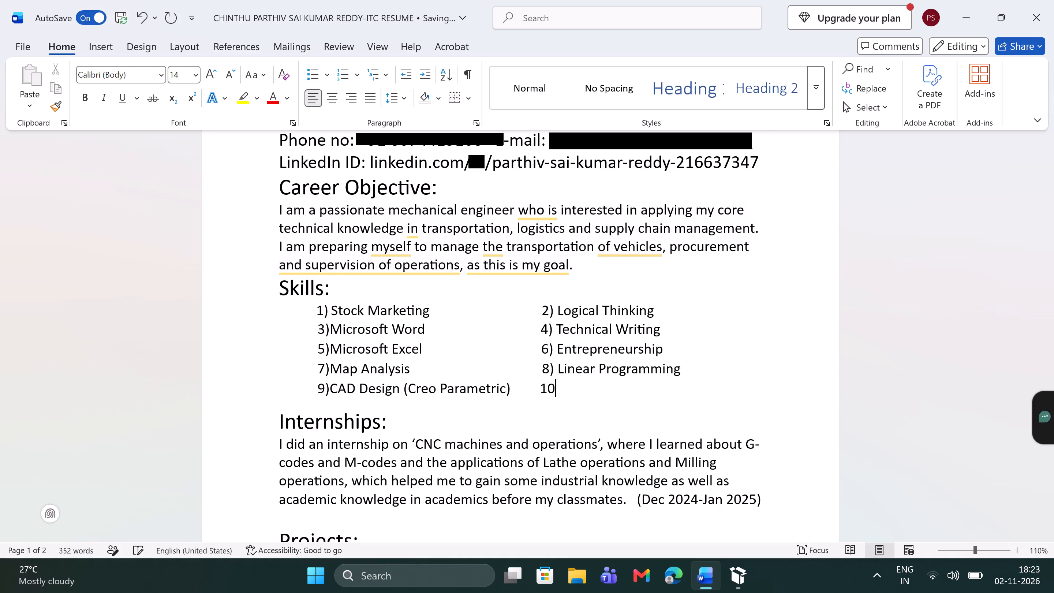
pyautogui.press('Left')
pyautogui.press('Left')
pyautogui.press('BackSpace')
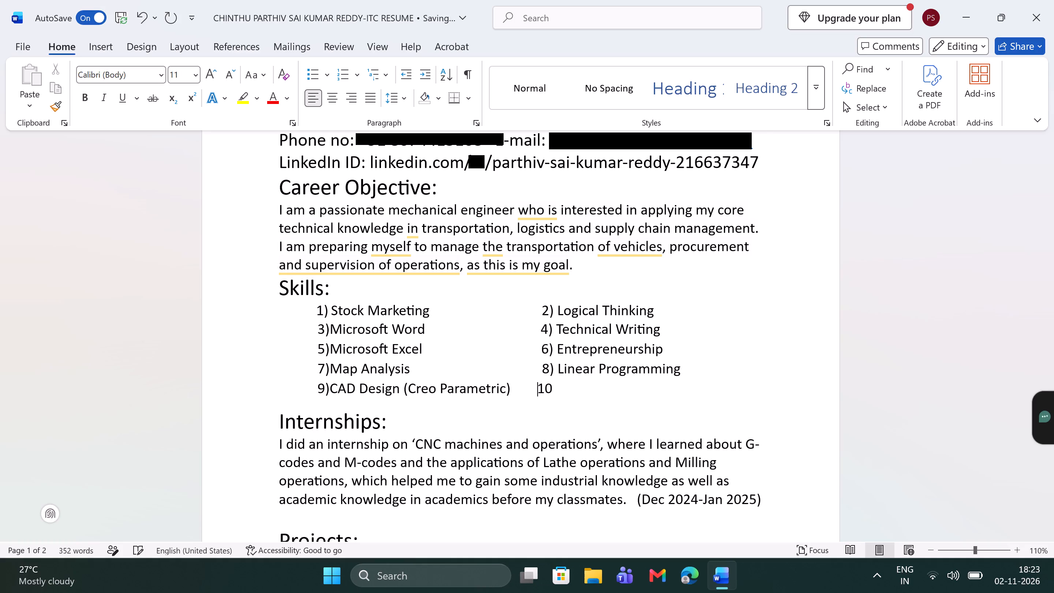
pyautogui.press('Right')
pyautogui.press('Right')
pyautogui.hotkey('shift', ')')
pyautogui.press('space')
pyautogui.press('r')
pyautogui.press('o')
pyautogui.write('cure')
pyautogui.write('ment')
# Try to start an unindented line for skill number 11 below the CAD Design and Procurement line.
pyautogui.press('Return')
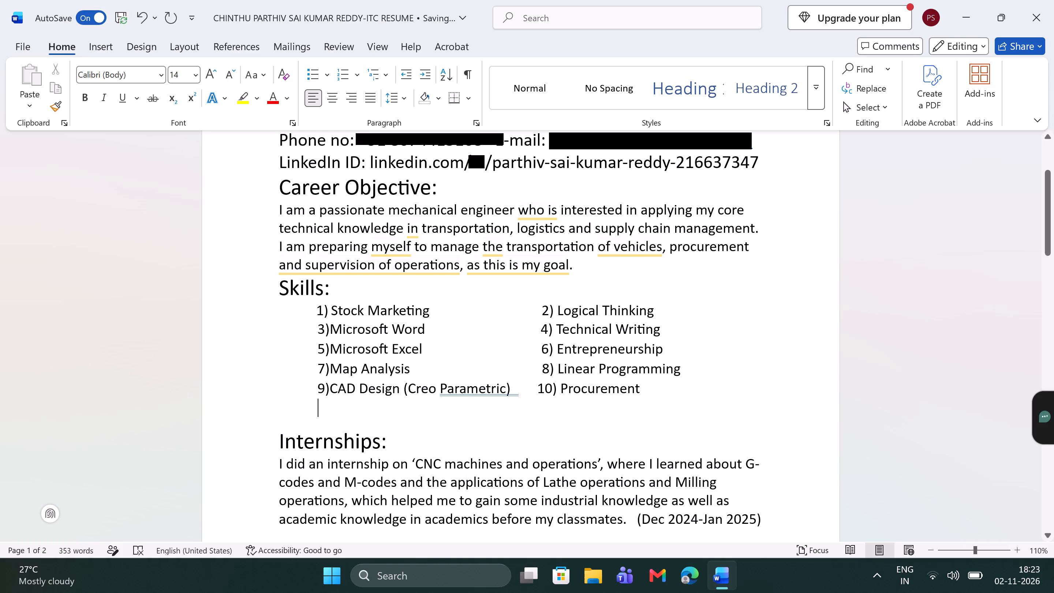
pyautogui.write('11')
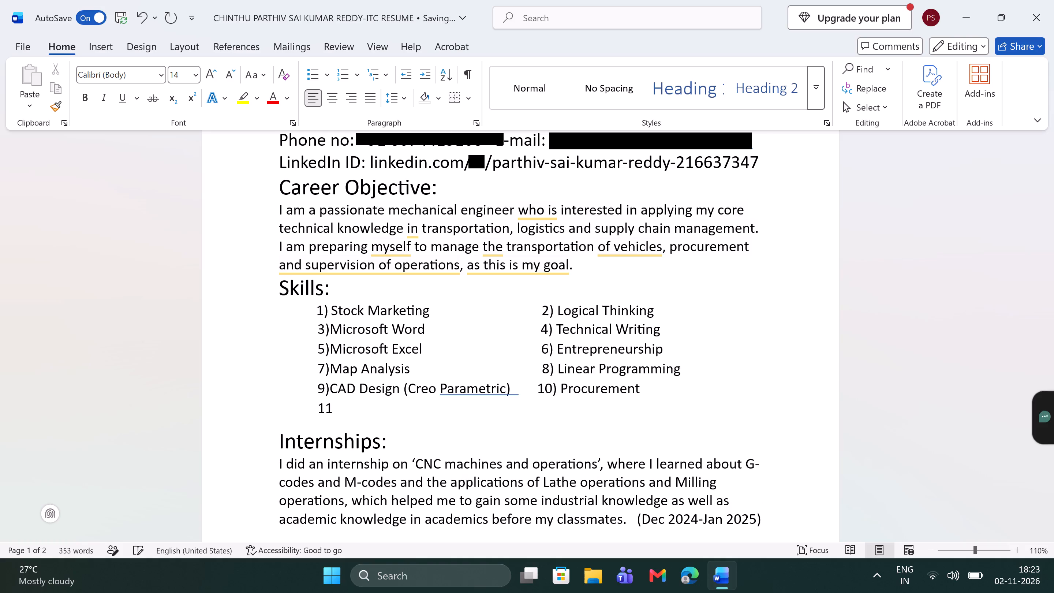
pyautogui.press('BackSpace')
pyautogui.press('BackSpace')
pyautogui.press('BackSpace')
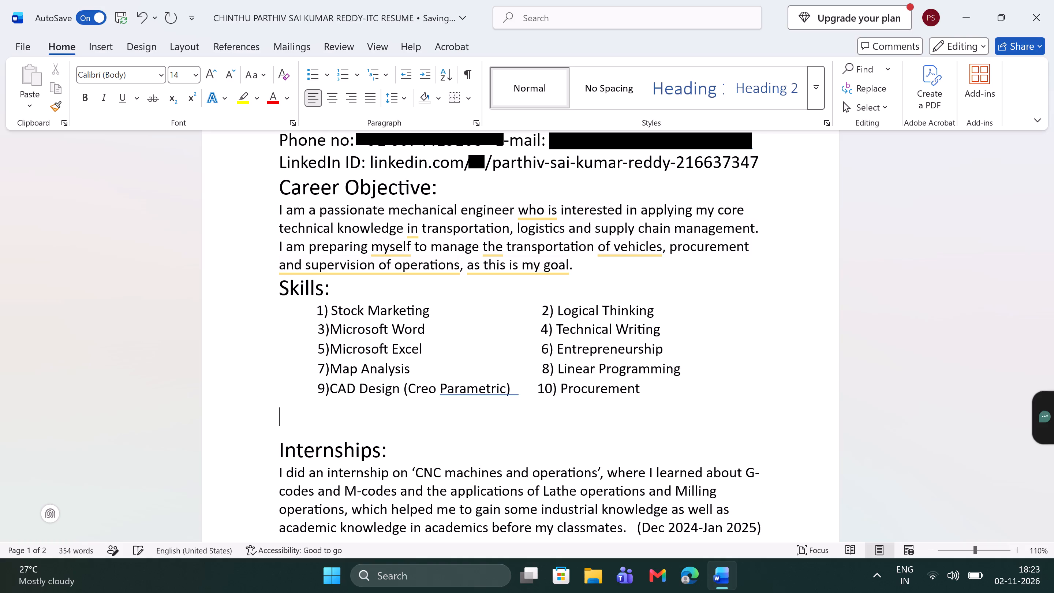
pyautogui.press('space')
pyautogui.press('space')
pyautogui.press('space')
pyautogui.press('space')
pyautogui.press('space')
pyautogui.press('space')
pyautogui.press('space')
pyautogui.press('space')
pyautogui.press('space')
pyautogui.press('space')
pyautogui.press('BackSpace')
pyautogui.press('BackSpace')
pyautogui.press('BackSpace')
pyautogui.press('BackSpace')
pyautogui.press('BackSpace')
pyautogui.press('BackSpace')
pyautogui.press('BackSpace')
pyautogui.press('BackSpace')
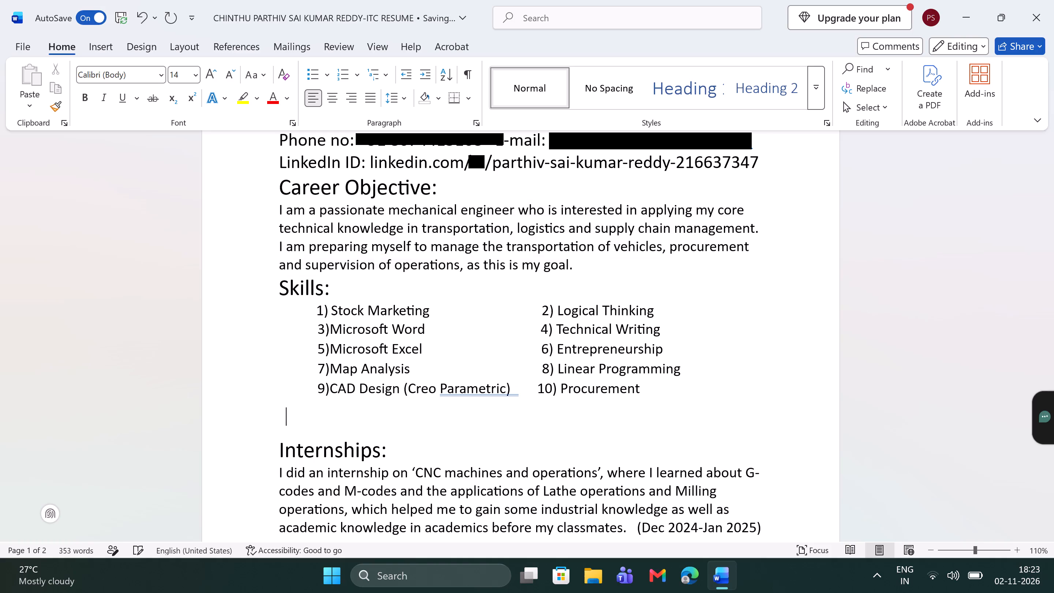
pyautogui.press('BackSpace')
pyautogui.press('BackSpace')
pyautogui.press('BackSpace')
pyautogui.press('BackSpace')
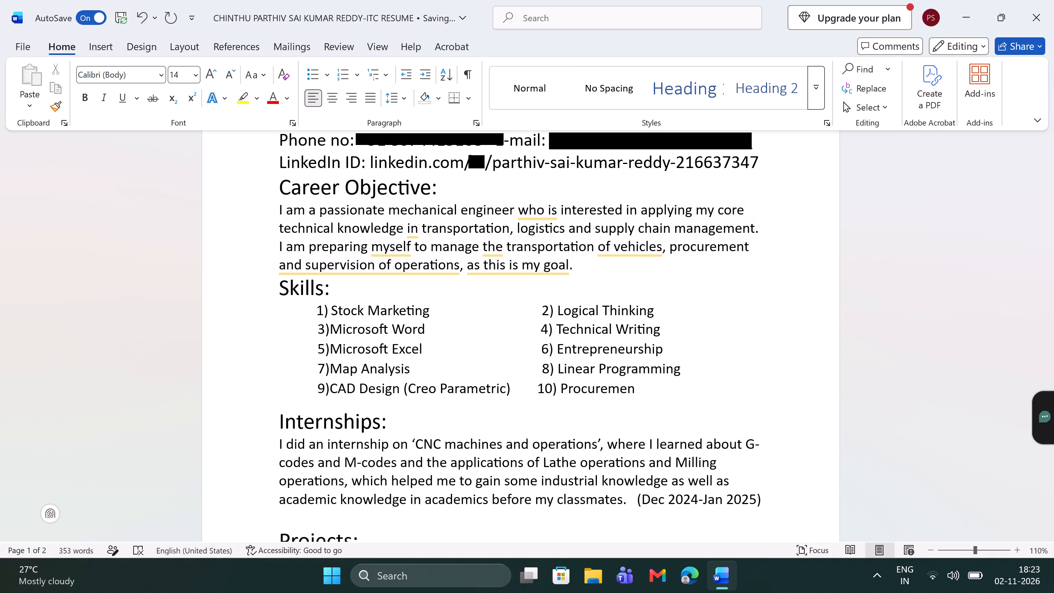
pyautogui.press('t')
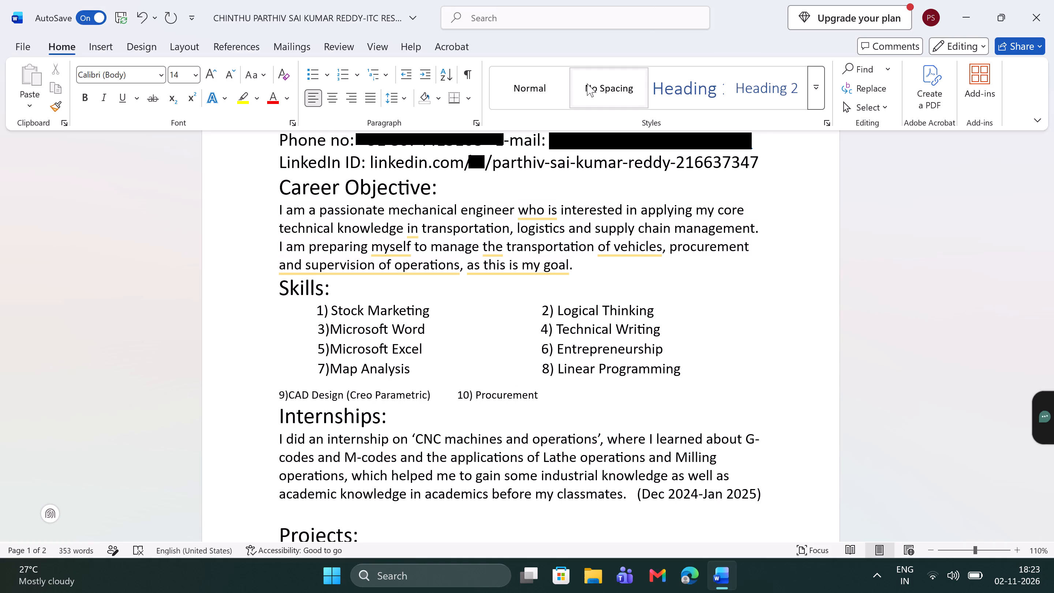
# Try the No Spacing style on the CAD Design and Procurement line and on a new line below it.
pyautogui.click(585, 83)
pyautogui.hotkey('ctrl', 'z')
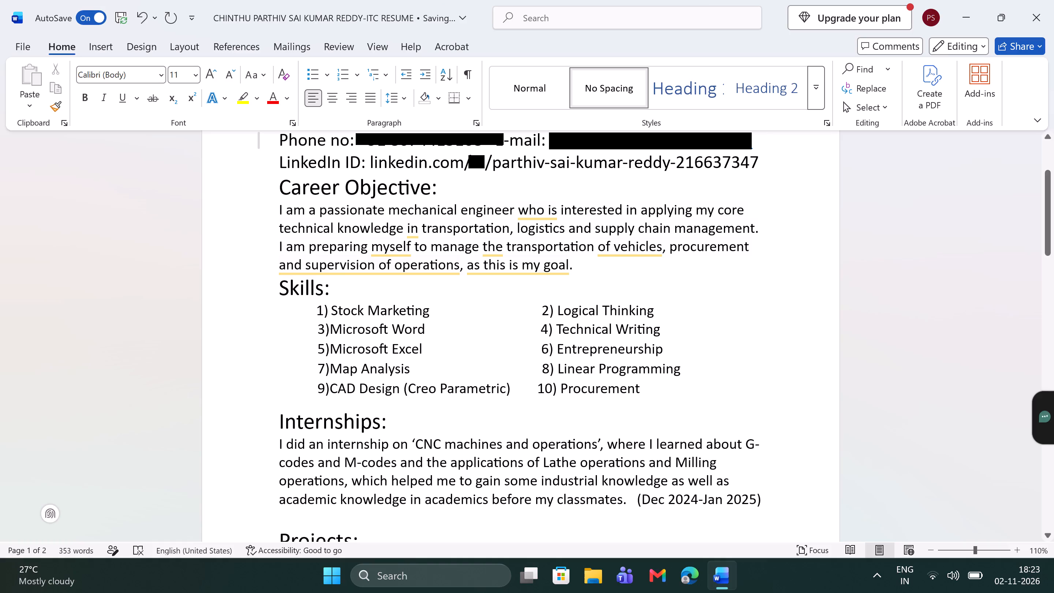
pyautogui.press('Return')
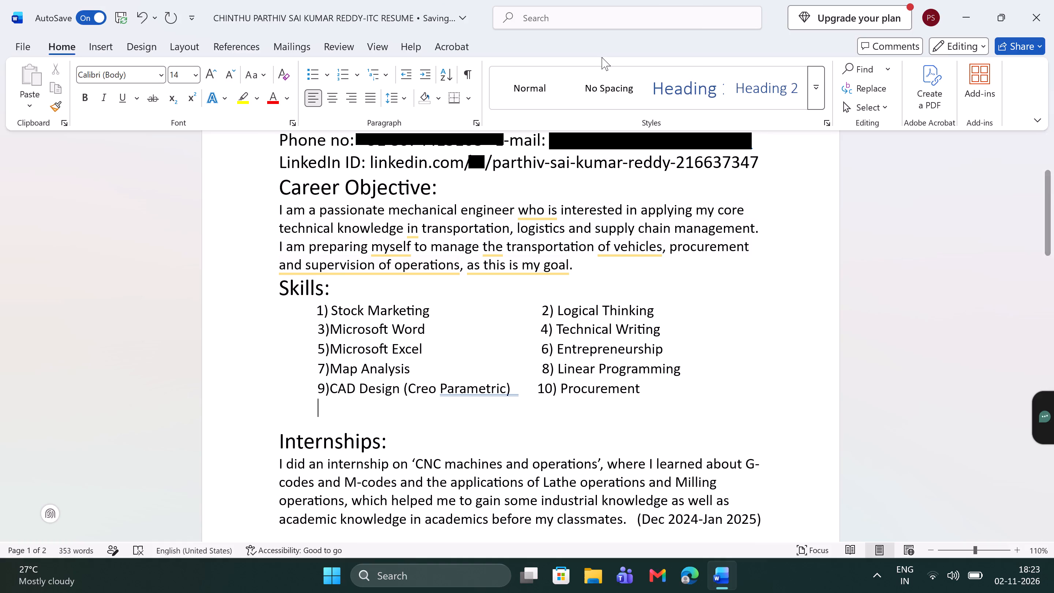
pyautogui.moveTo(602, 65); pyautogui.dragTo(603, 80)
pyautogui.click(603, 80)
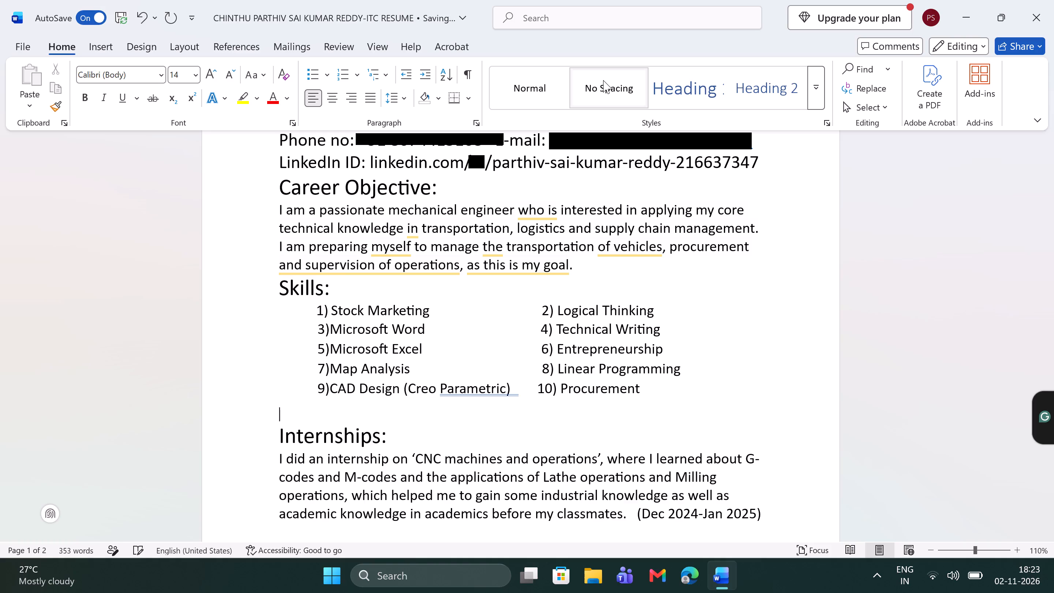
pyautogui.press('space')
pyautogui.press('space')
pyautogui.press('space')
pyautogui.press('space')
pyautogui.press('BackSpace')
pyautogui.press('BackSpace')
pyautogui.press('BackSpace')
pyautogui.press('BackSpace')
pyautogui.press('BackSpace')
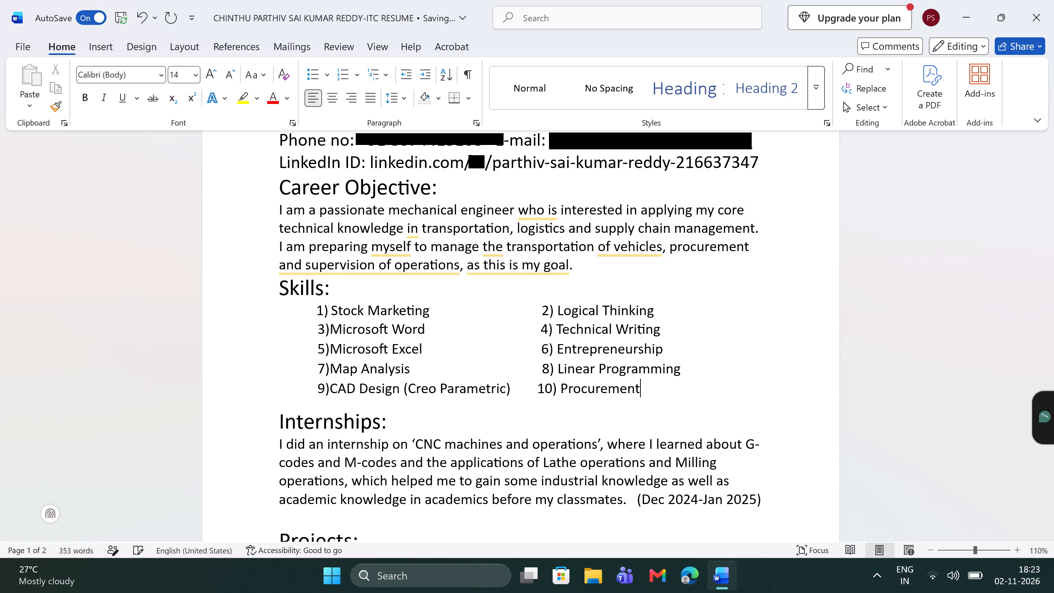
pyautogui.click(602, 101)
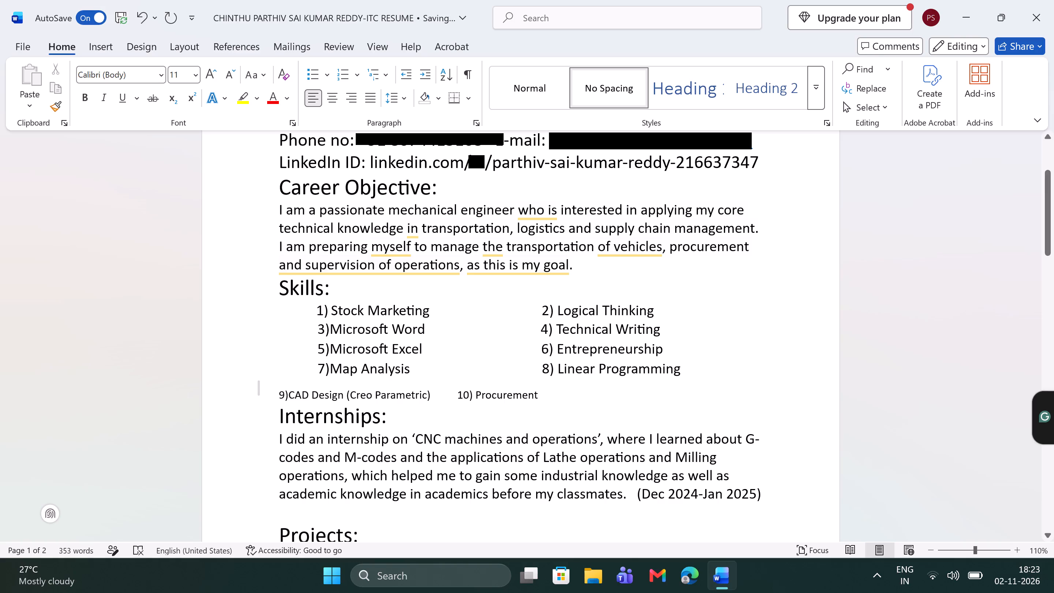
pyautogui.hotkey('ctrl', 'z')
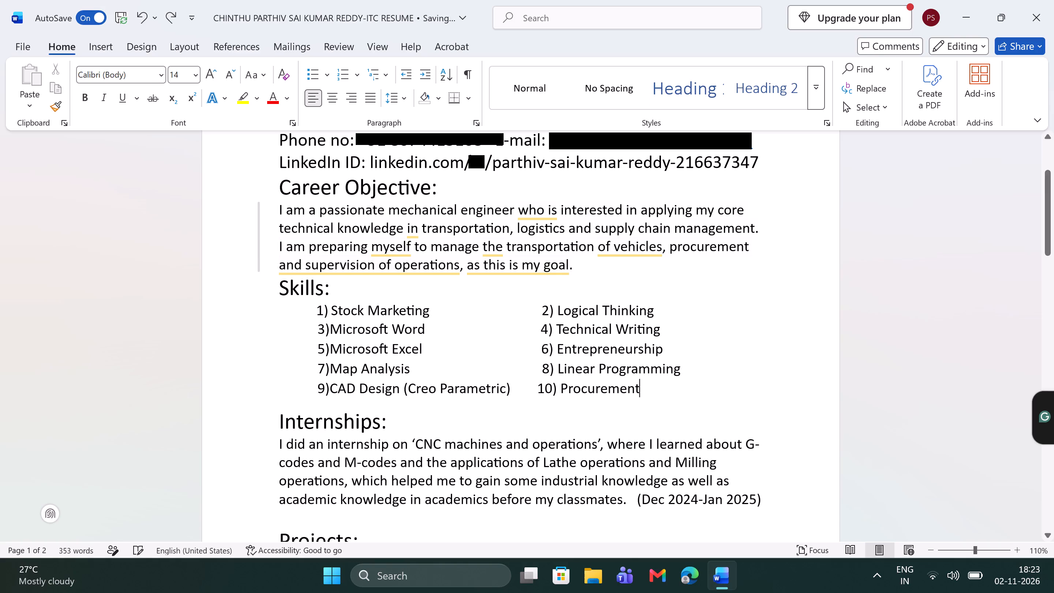
# Start a new line below the CAD Design and Procurement line in the Skills list and enter the number 11.
pyautogui.press('Return')
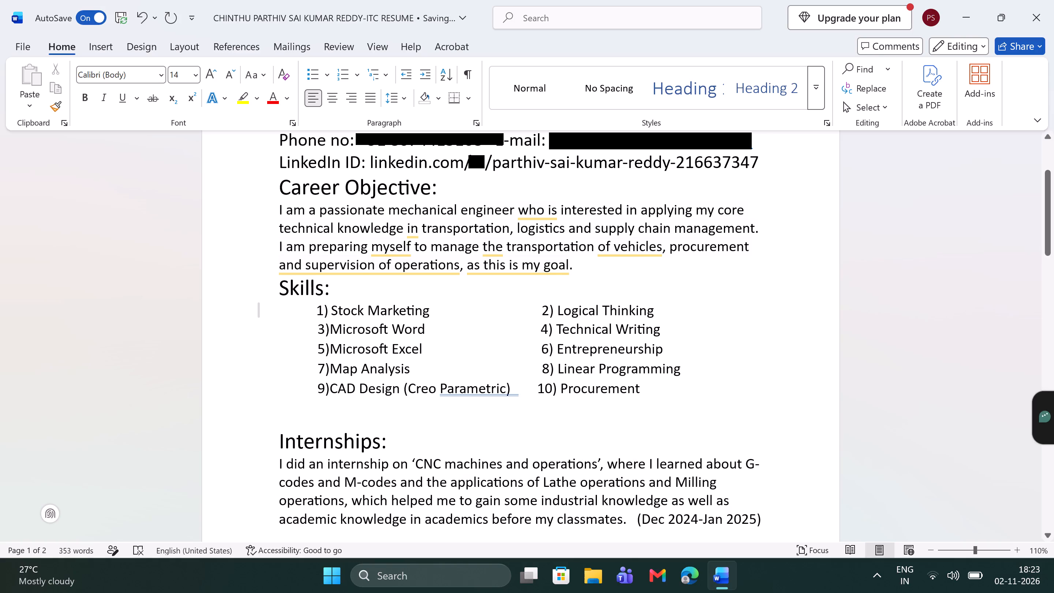
pyautogui.write('11')
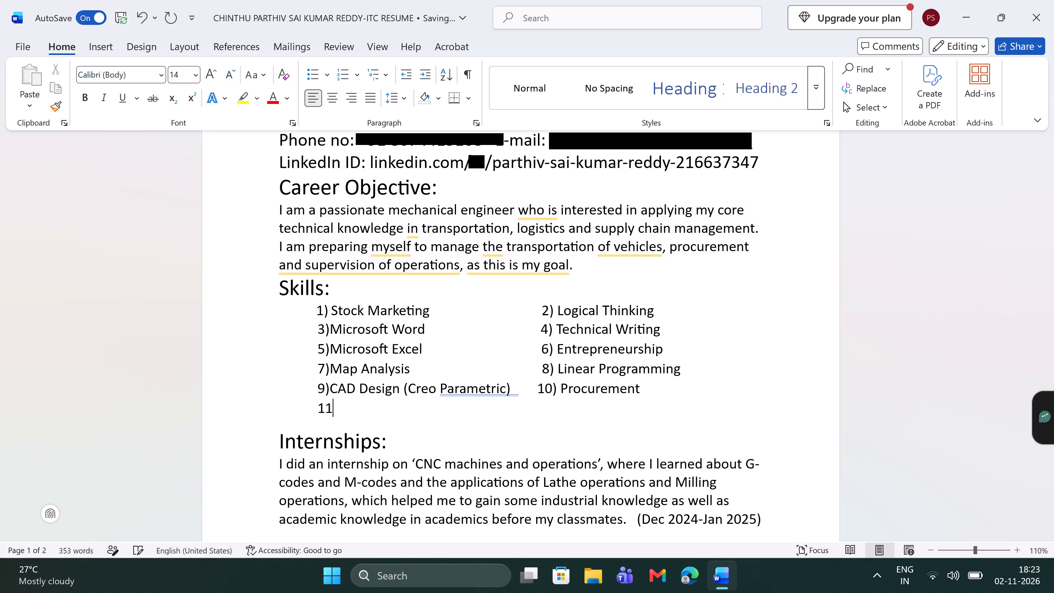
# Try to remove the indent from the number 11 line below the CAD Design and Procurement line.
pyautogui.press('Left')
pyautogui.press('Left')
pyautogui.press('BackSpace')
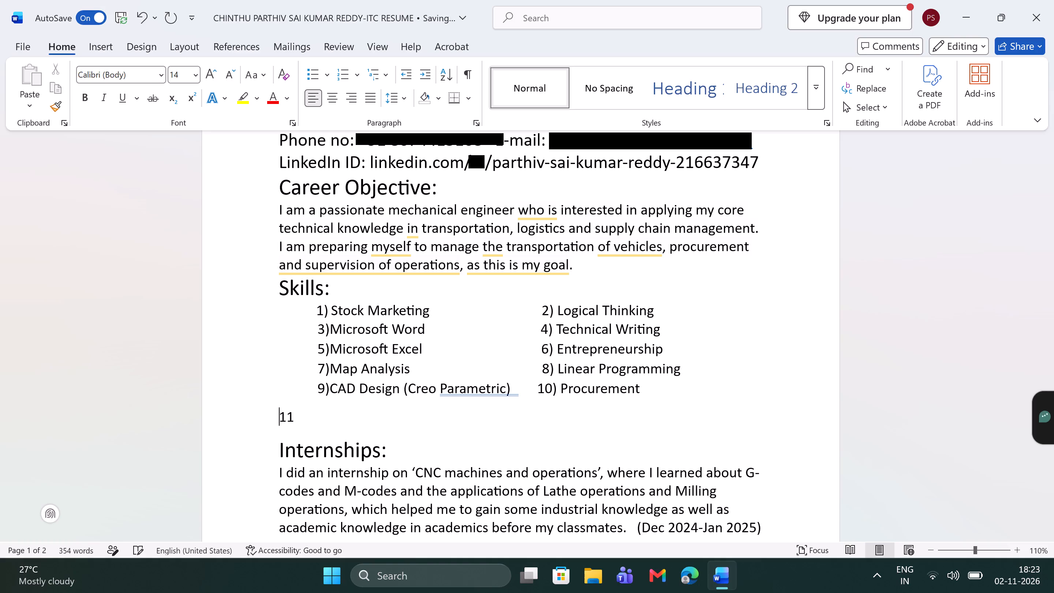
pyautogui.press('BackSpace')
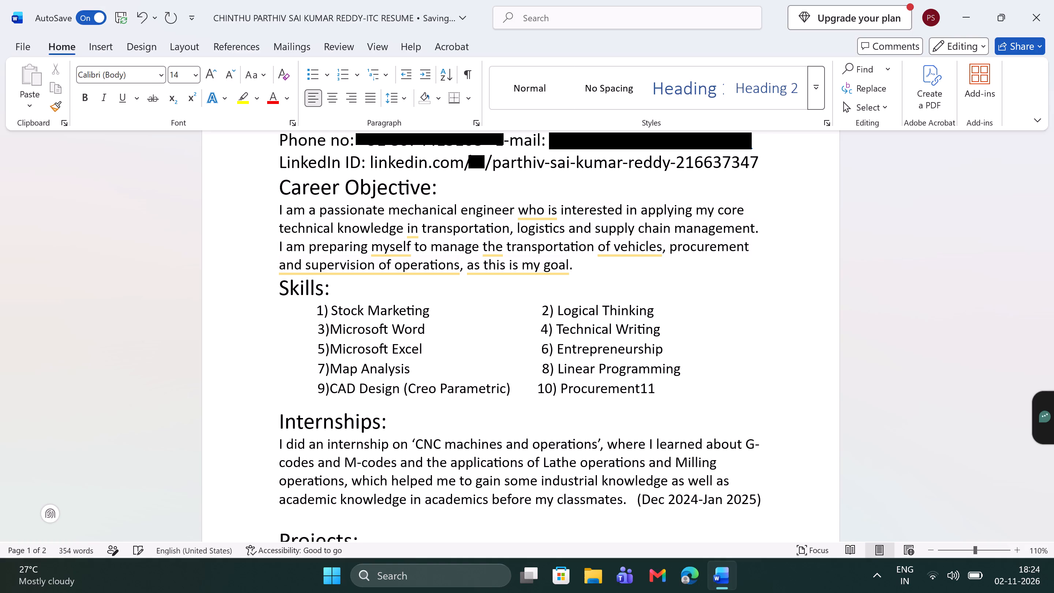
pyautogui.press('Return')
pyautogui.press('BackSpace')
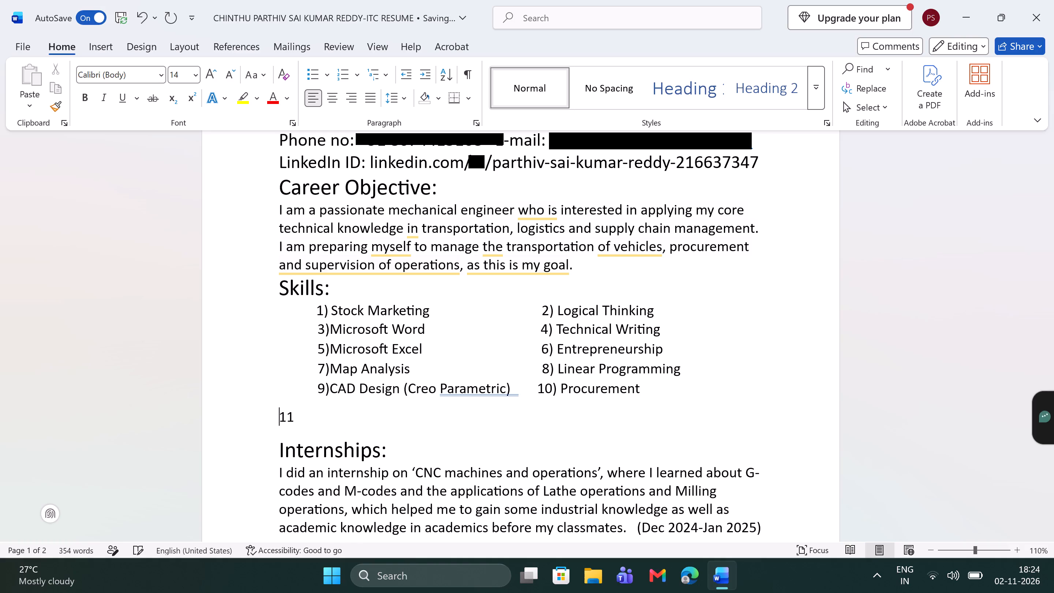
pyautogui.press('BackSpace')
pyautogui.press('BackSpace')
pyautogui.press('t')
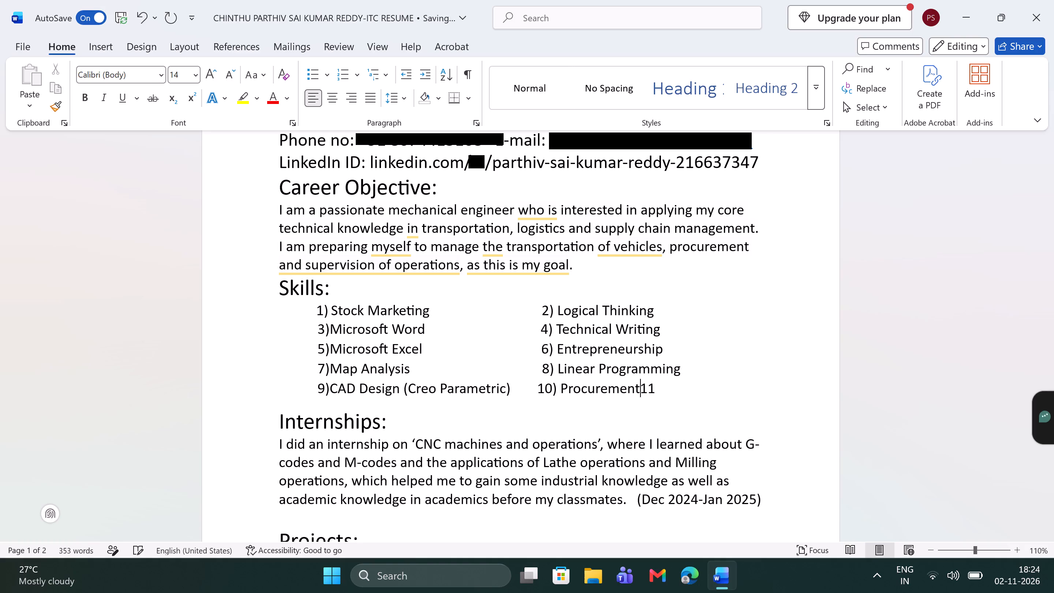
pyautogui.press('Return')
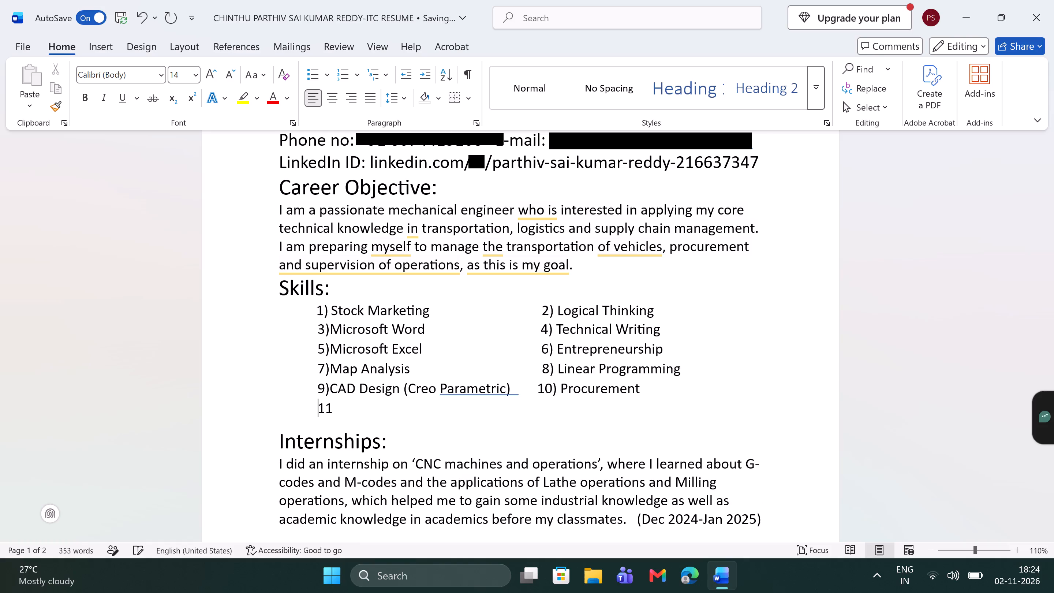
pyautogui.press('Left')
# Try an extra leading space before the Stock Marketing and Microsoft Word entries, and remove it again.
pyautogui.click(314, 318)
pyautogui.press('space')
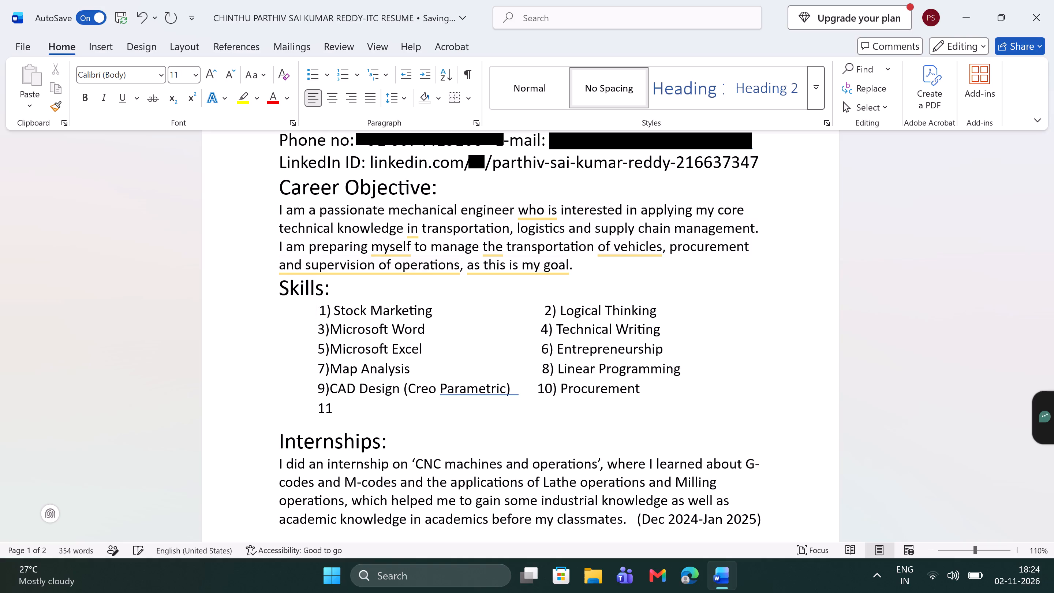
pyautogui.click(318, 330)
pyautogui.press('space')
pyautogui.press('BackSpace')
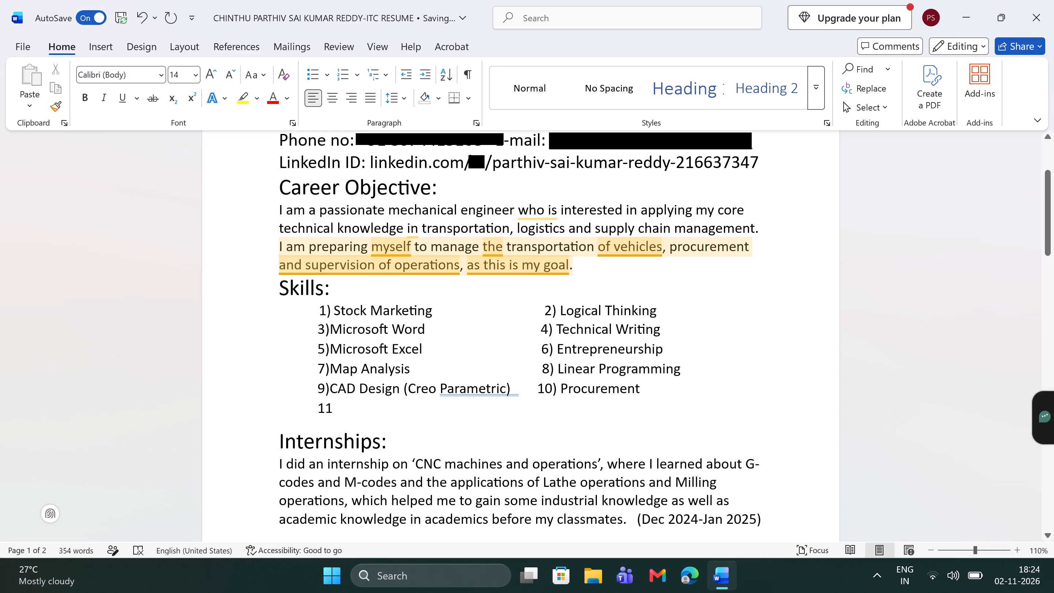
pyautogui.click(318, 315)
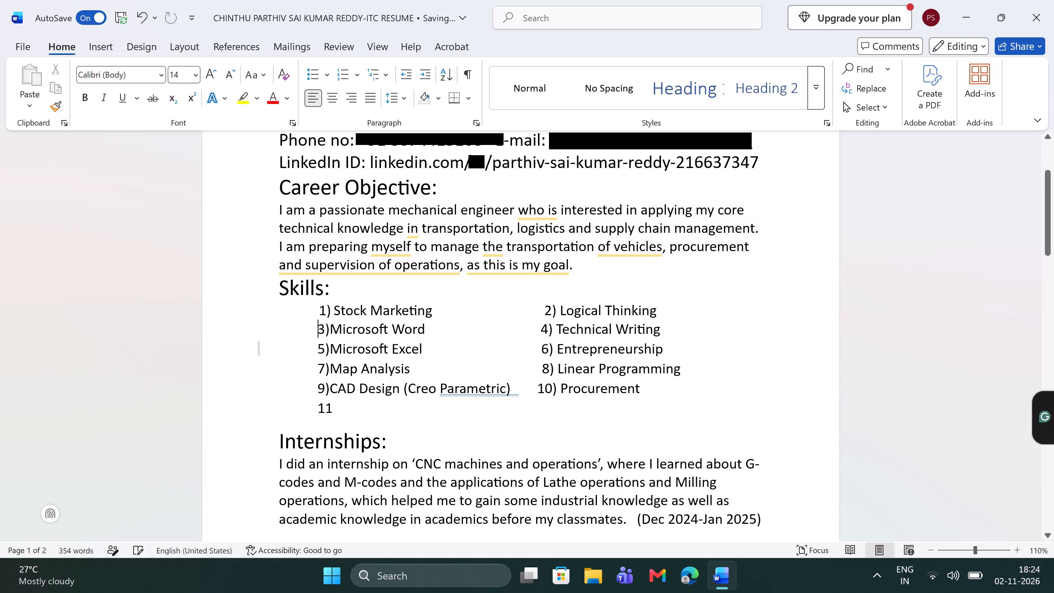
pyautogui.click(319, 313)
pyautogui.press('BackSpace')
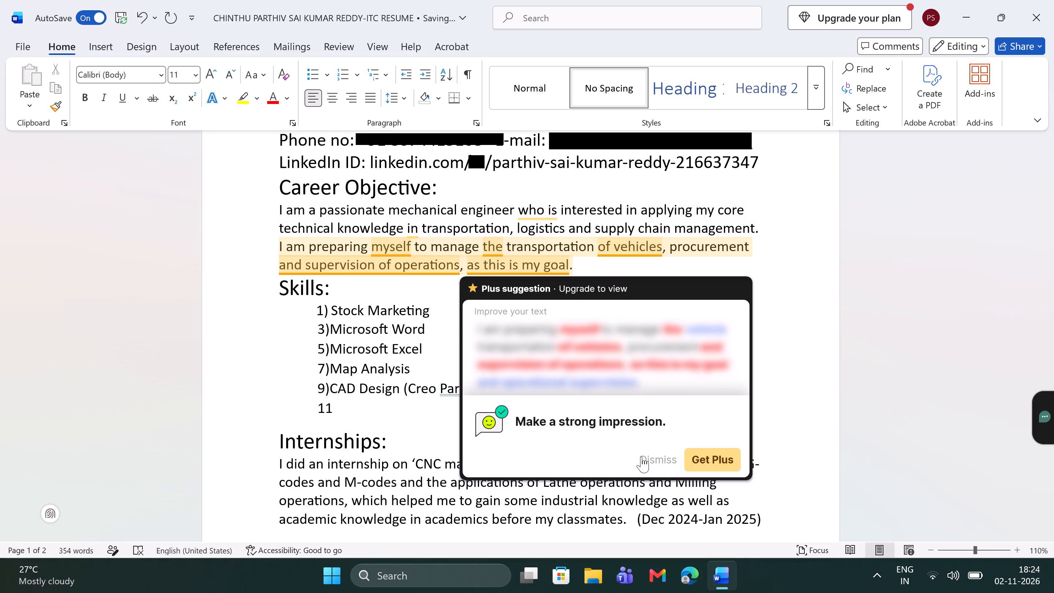
# Dismiss the writing suggestion shown for the Career Objective text.
pyautogui.click(641, 456)
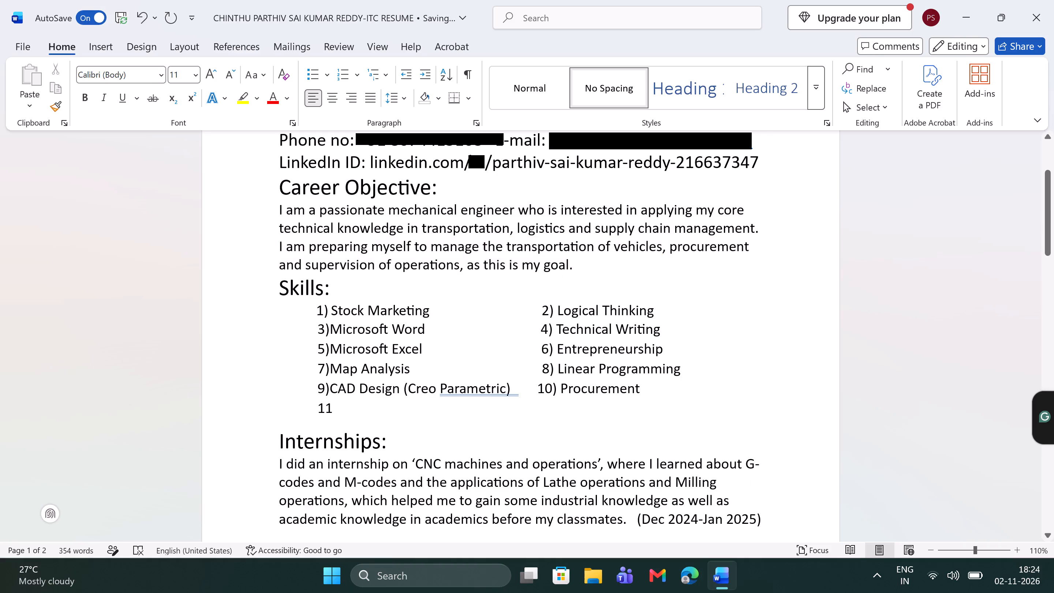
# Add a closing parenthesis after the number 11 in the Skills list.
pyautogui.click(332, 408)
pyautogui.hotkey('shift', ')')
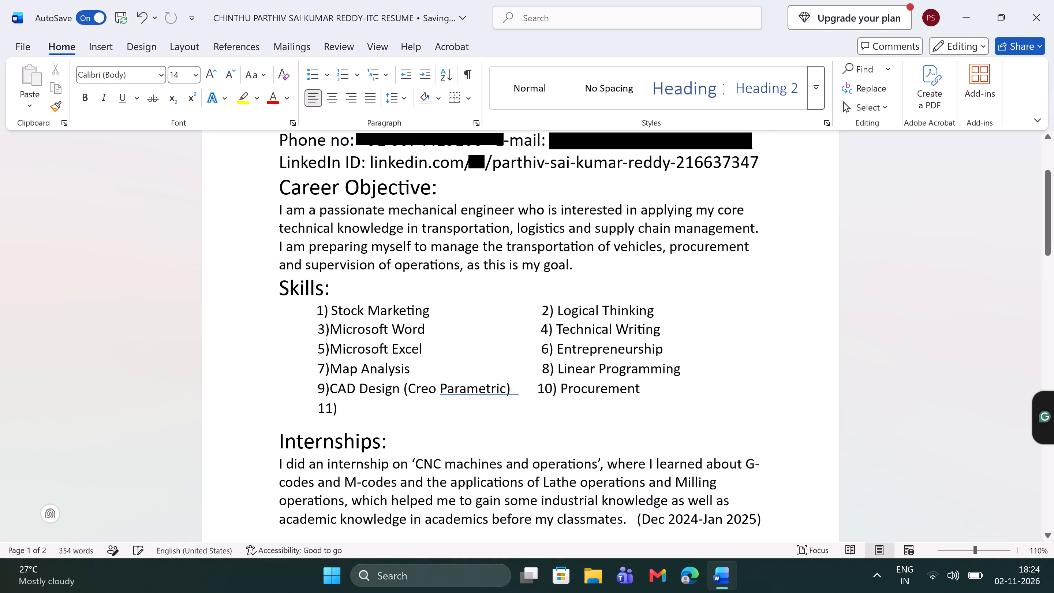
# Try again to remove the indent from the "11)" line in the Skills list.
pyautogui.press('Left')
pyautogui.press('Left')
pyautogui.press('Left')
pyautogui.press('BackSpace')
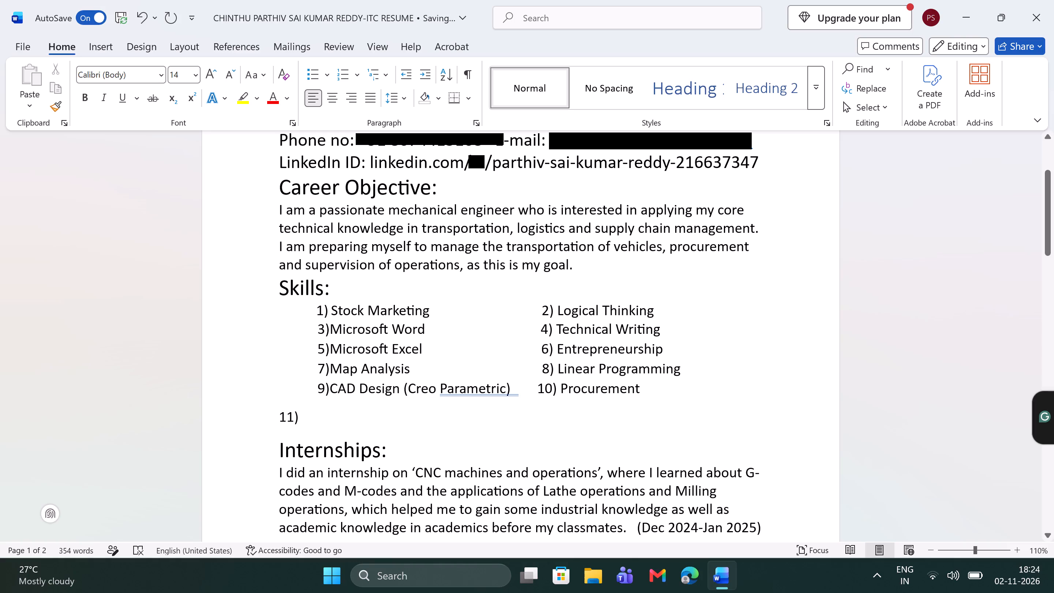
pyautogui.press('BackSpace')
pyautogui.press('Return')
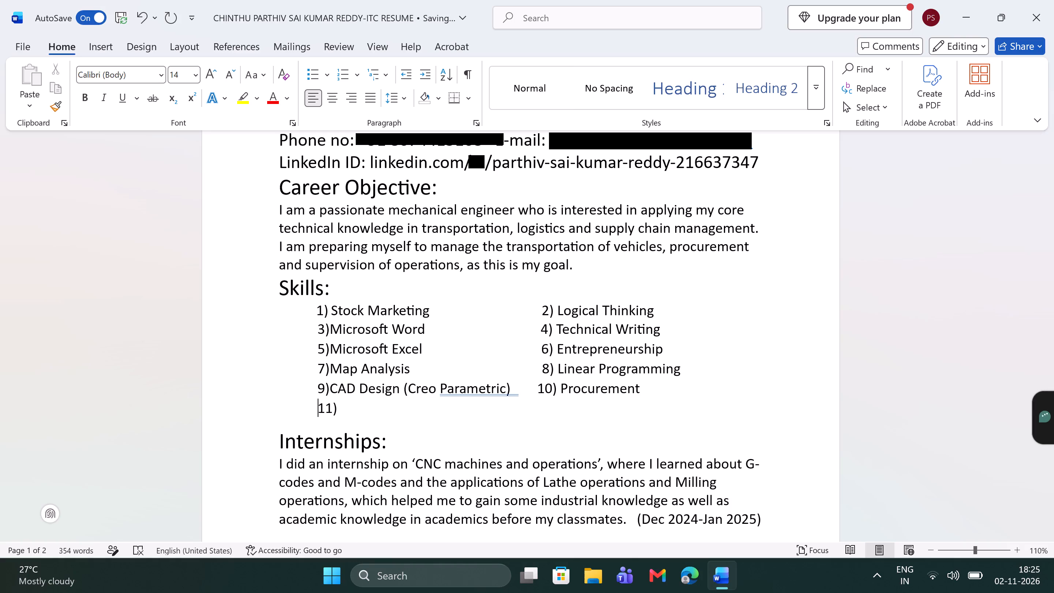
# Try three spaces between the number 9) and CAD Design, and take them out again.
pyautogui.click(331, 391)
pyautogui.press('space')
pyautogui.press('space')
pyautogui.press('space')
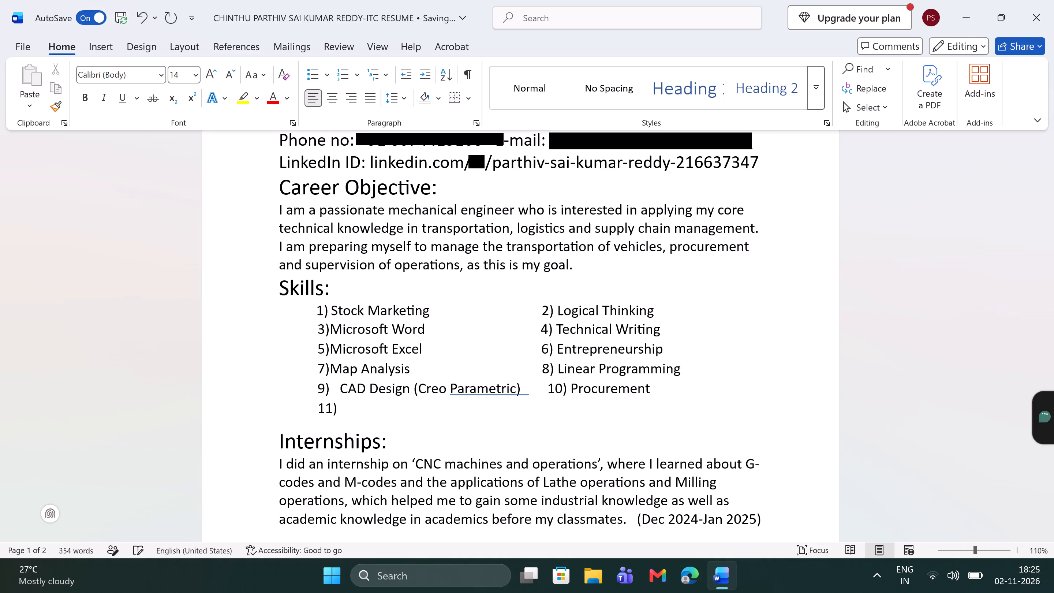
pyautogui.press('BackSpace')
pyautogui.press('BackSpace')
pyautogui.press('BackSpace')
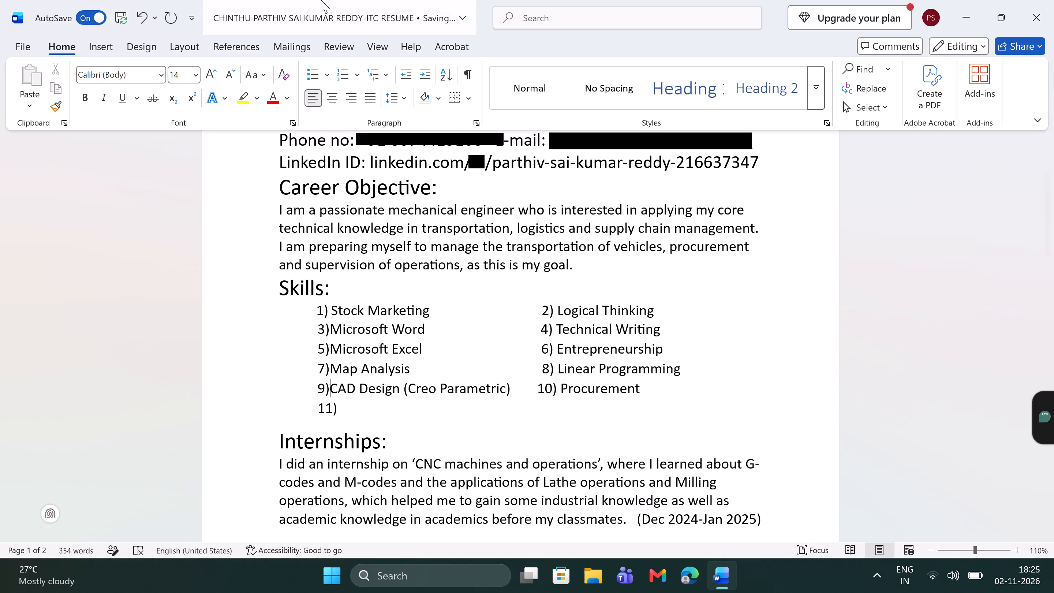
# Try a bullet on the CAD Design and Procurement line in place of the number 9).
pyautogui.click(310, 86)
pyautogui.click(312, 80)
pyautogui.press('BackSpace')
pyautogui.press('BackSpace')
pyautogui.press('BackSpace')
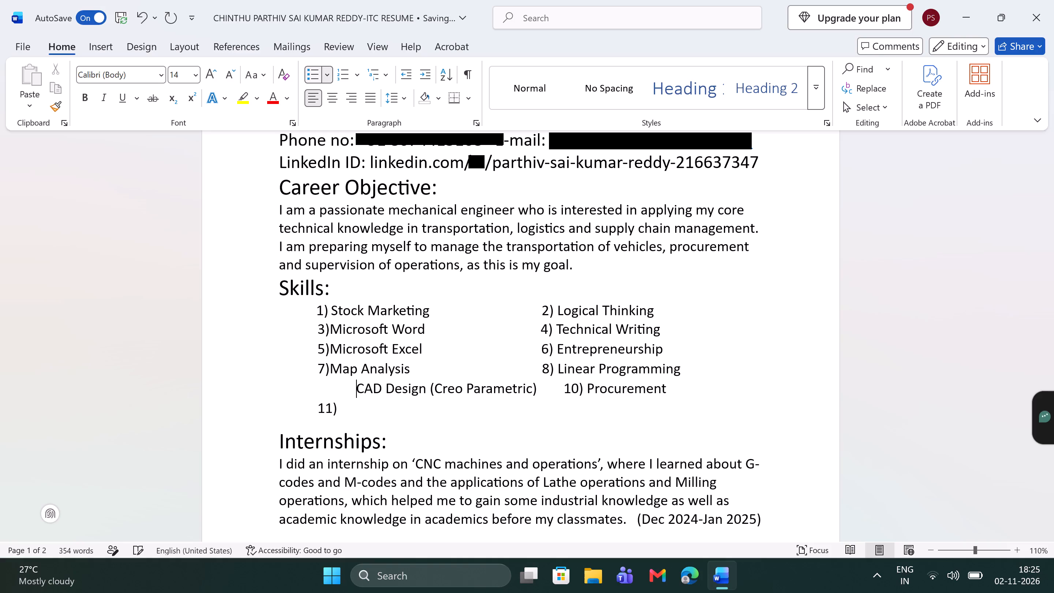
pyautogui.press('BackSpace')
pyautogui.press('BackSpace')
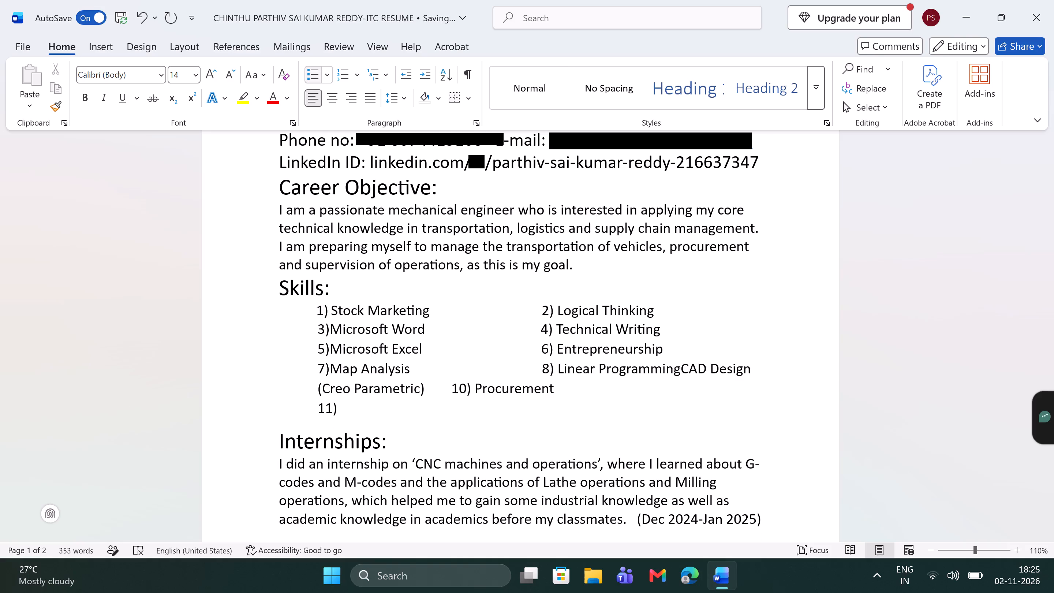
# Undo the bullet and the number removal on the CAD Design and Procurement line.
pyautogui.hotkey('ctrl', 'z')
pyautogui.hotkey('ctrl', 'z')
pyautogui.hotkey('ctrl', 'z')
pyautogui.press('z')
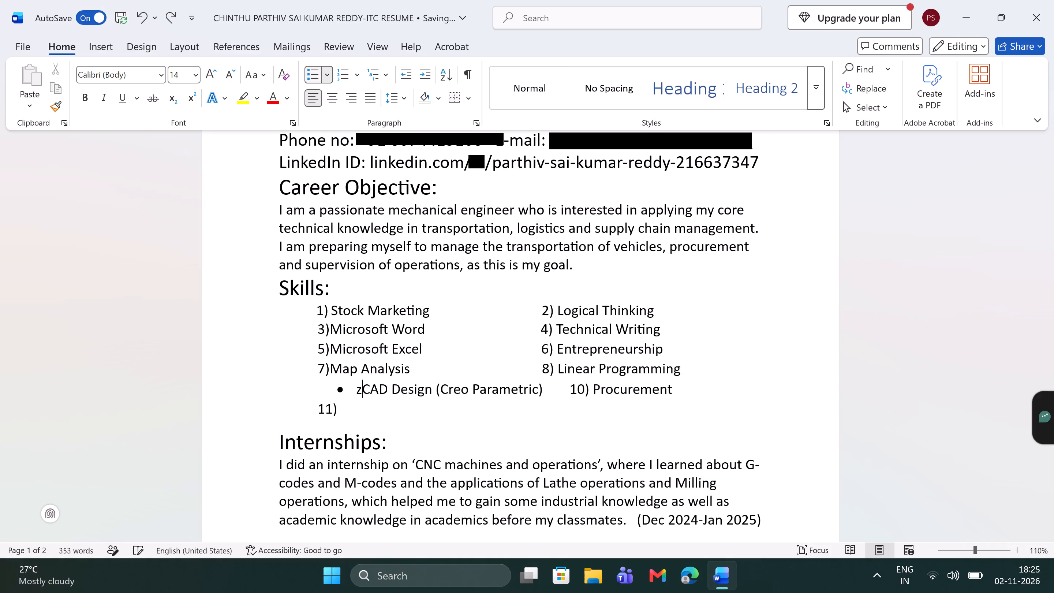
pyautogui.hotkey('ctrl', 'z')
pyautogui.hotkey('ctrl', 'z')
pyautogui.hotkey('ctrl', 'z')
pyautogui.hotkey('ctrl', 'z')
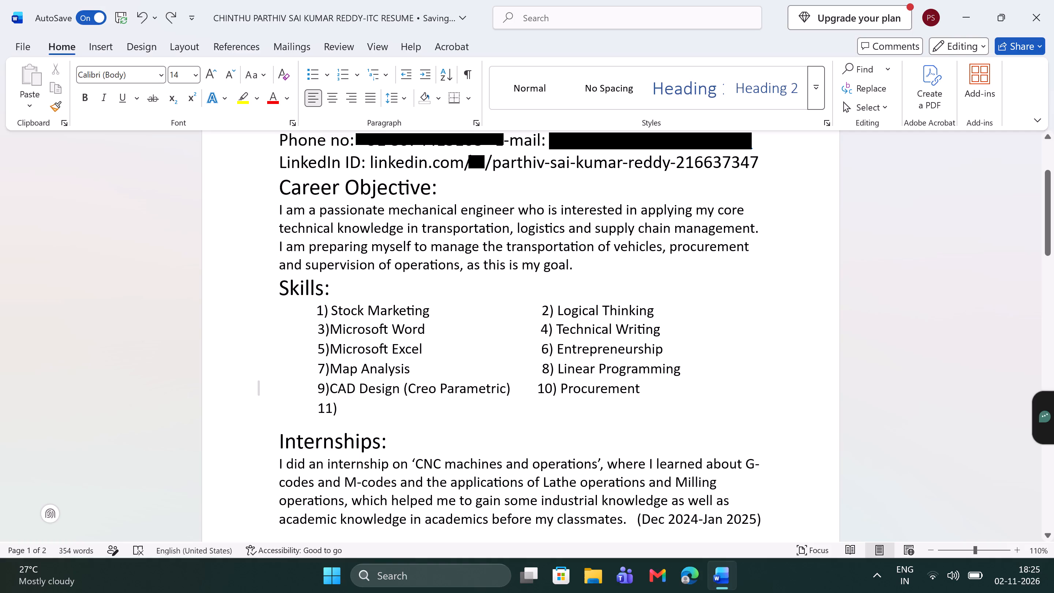
# Delete the "11)" below the CAD Design entry, keeping the empty line.
pyautogui.click(337, 410)
pyautogui.press('BackSpace')
pyautogui.press('BackSpace')
pyautogui.press('BackSpace')
# Remove the numbers 9) and 7) from the CAD Design and Map Analysis entries in the Skills list.
pyautogui.press('Up')
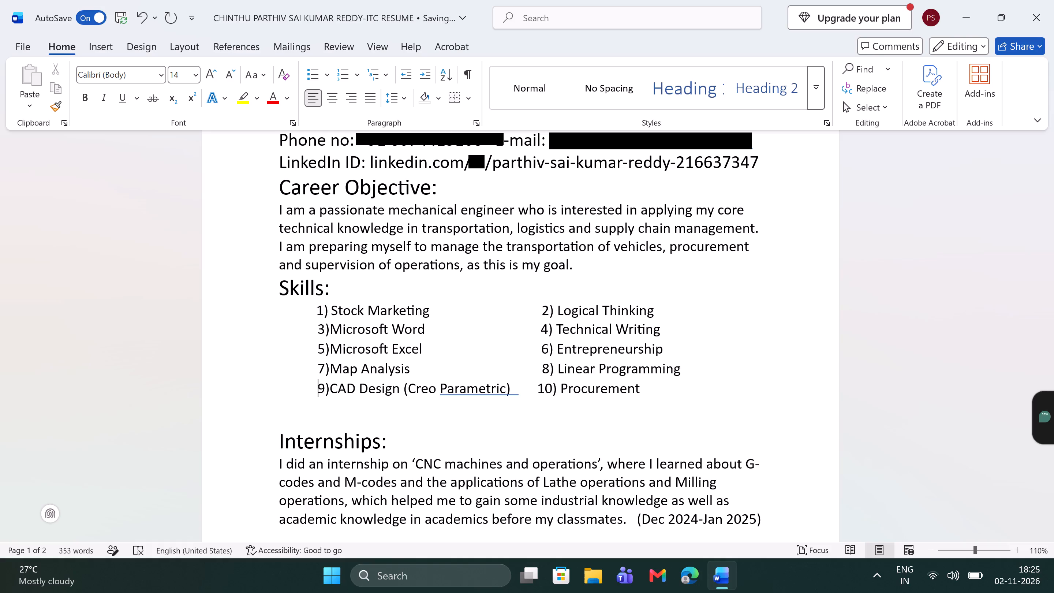
pyautogui.press('Right')
pyautogui.press('Right')
pyautogui.press('BackSpace')
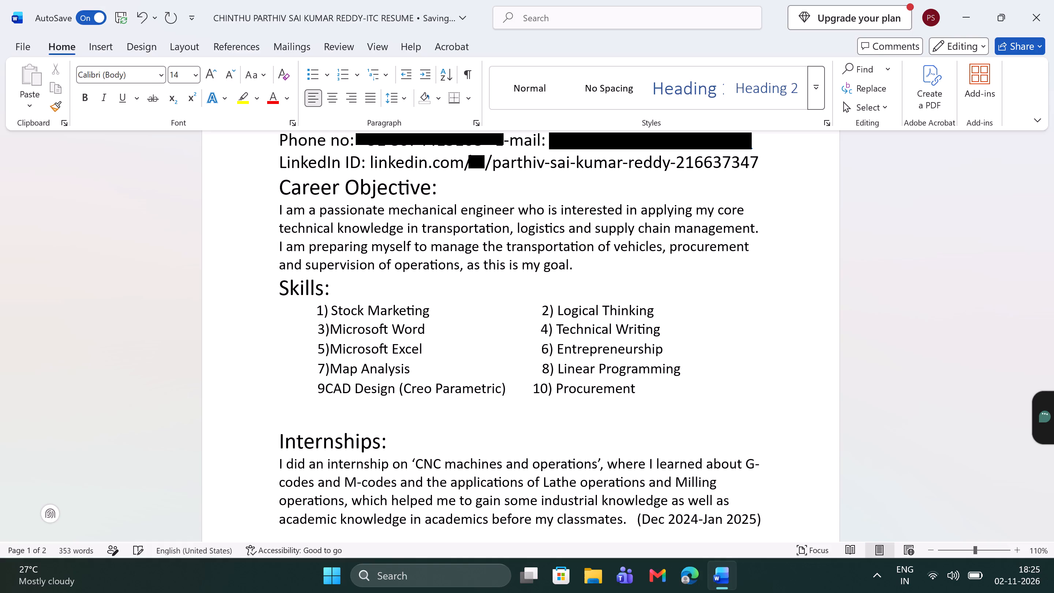
pyautogui.press('BackSpace')
pyautogui.press('Up')
pyautogui.press('Right')
pyautogui.press('Right')
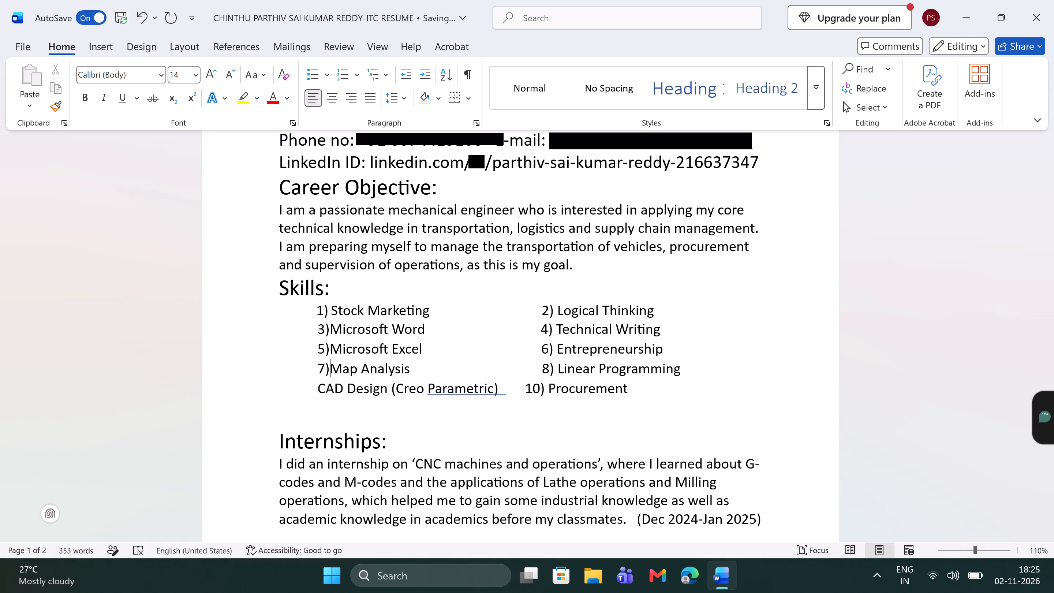
pyautogui.press('BackSpace')
pyautogui.press('BackSpace')
# Remove the numbers 5) and 3) from the Microsoft Excel and Microsoft Word entries.
pyautogui.press('Up')
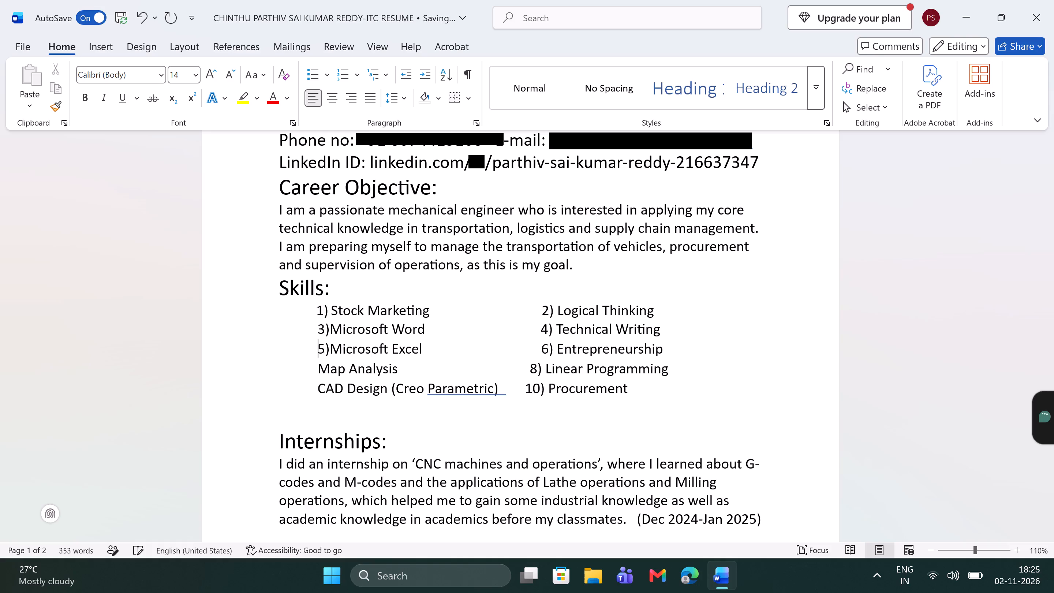
pyautogui.press('Right')
pyautogui.press('Right')
pyautogui.press('BackSpace')
pyautogui.press('BackSpace')
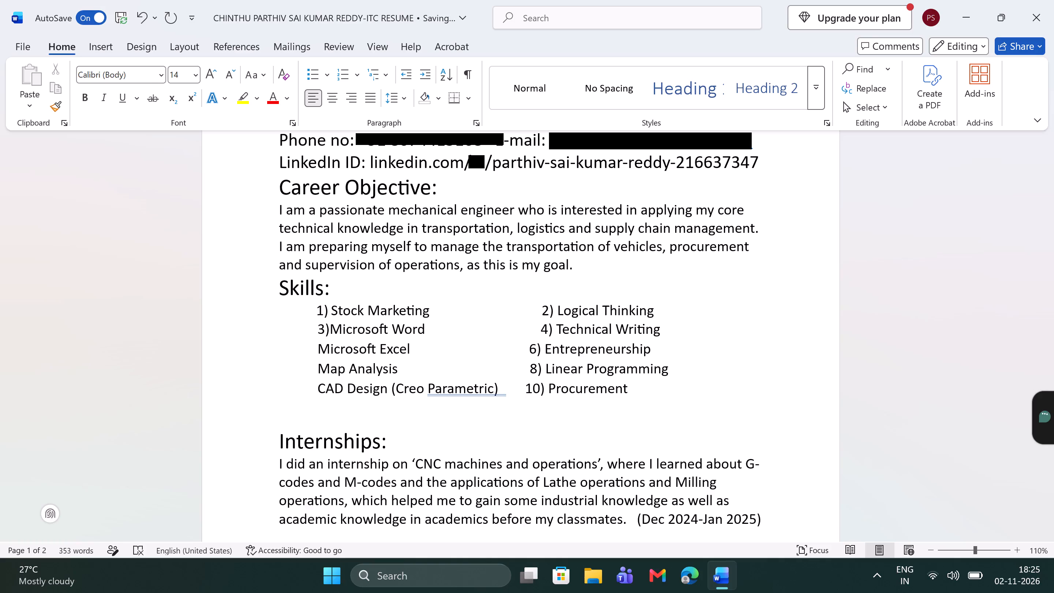
pyautogui.press('Up')
pyautogui.press('Right')
pyautogui.press('Right')
pyautogui.press('BackSpace')
pyautogui.press('BackSpace')
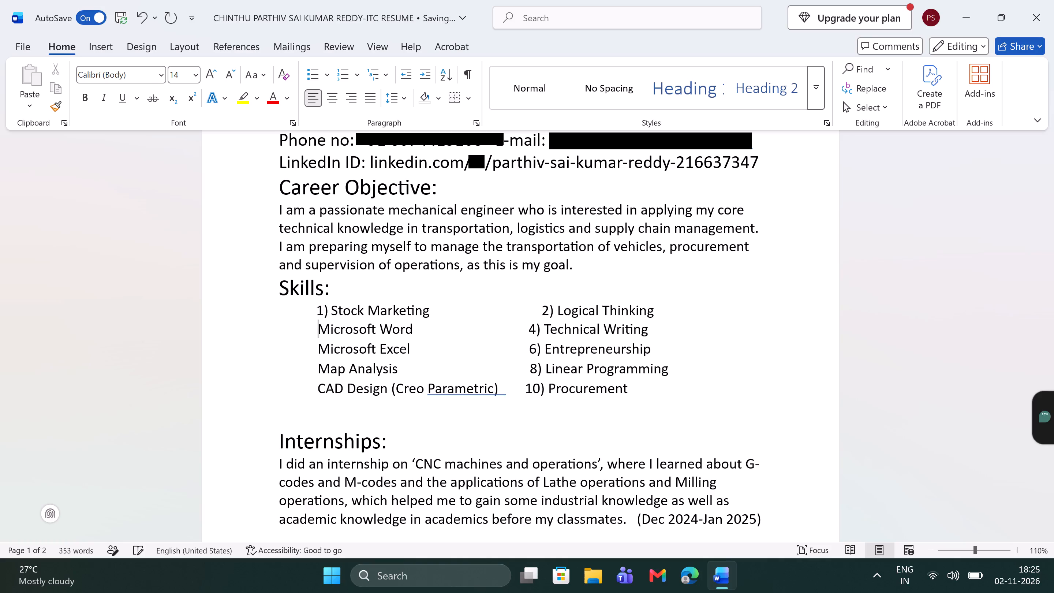
# Remove the number 1) from the Stock Marketing entry and put one space before the text.
pyautogui.press('Up')
pyautogui.press('Right')
pyautogui.press('Right')
pyautogui.press('Right')
pyautogui.press('BackSpace')
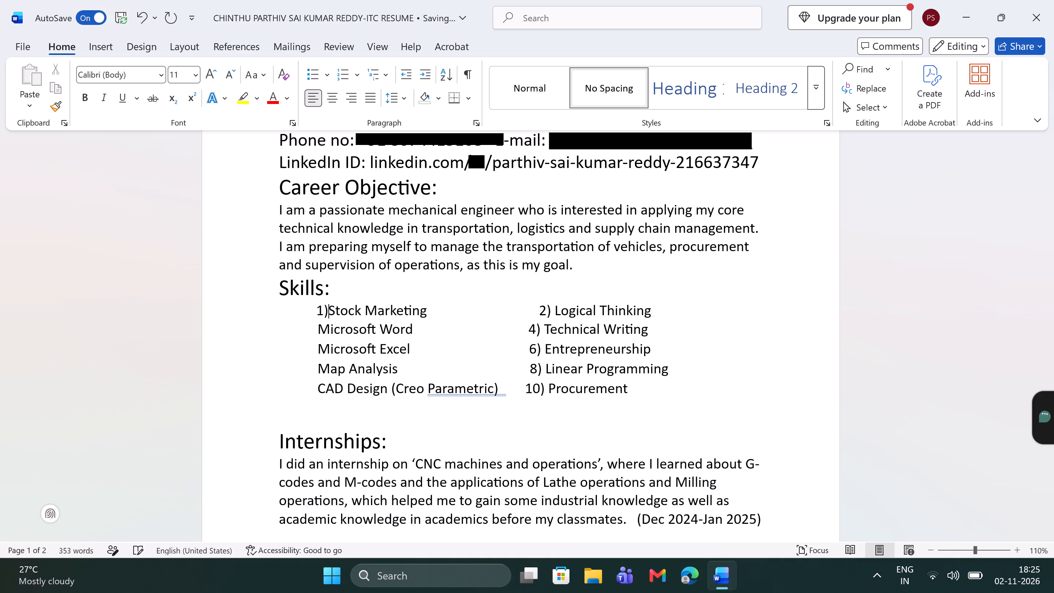
pyautogui.press('BackSpace')
pyautogui.press('BackSpace')
pyautogui.press('space')
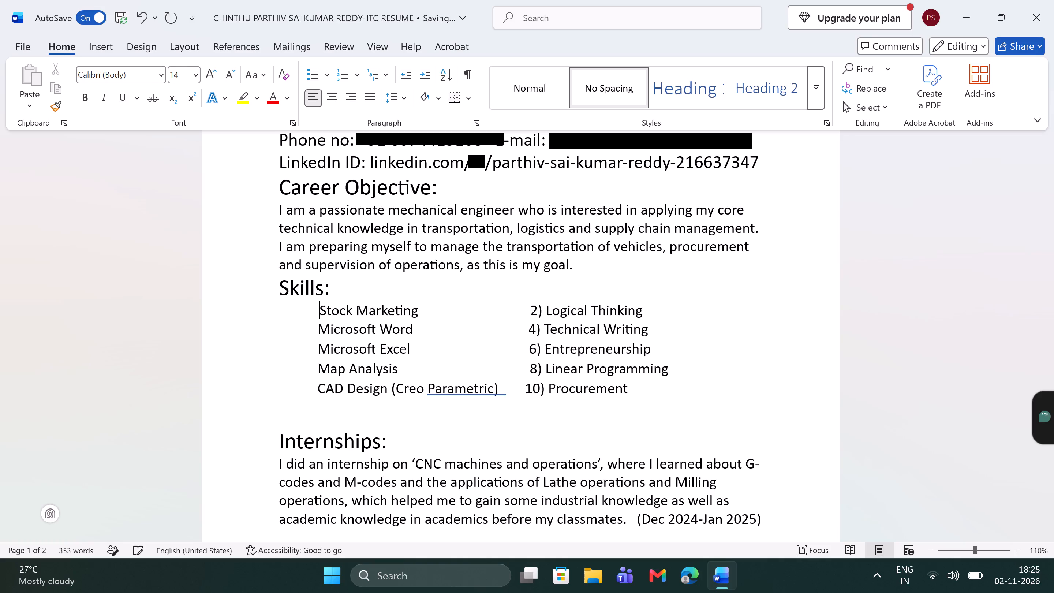
# Remove the number 10) from the Procurement entry in the second column of the Skills list.
pyautogui.click(549, 391)
pyautogui.press('BackSpace')
pyautogui.press('BackSpace')
pyautogui.press('BackSpace')
pyautogui.press('BackSpace')
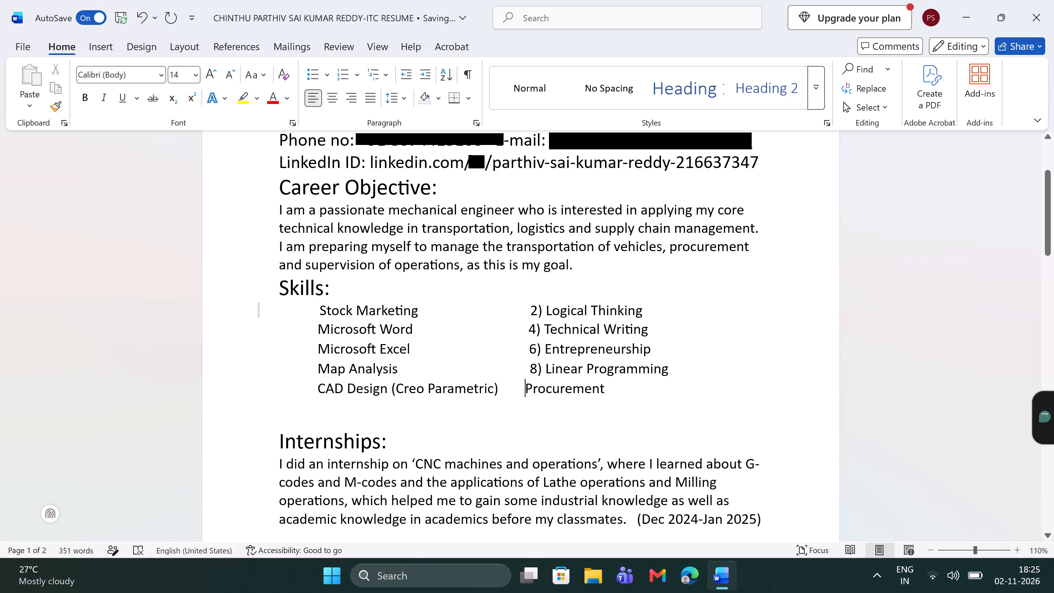
# Apply bullets to the five Skills lines, from Stock Marketing down to CAD Design (Creo Parametric).
pyautogui.click(320, 309)
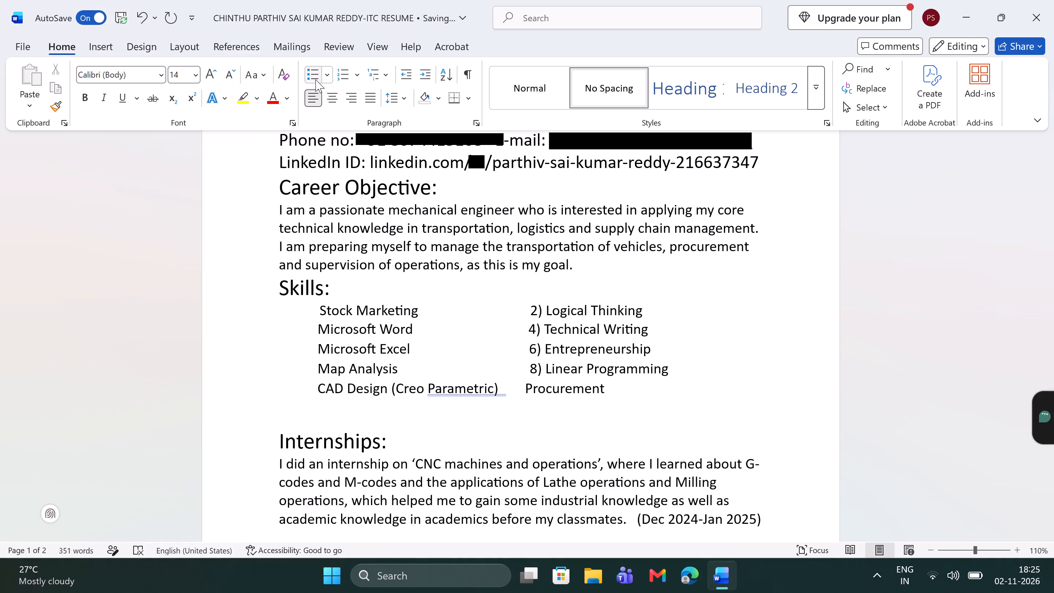
pyautogui.click(315, 79)
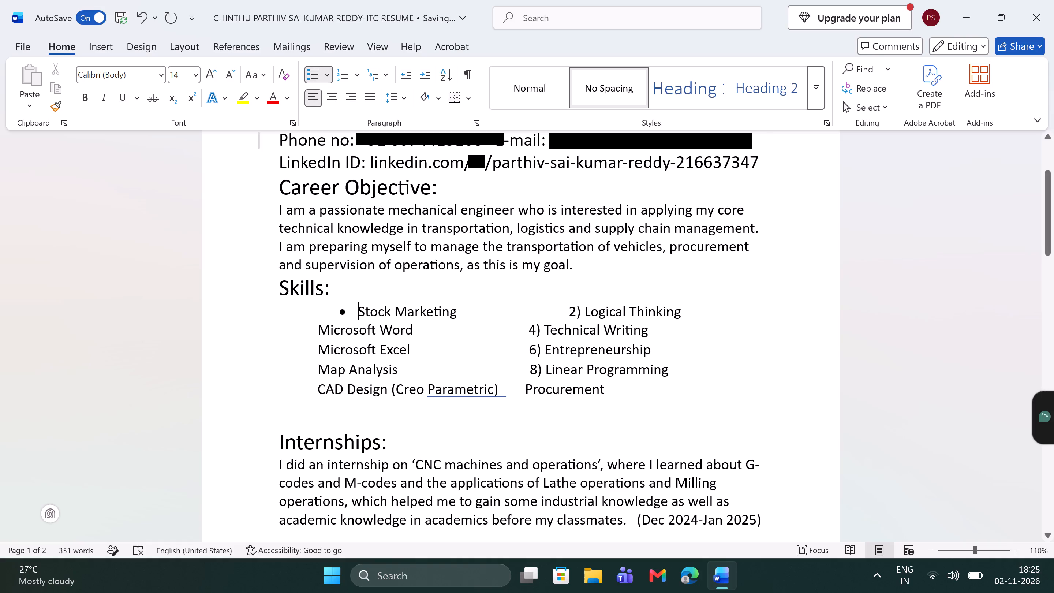
pyautogui.click(317, 329)
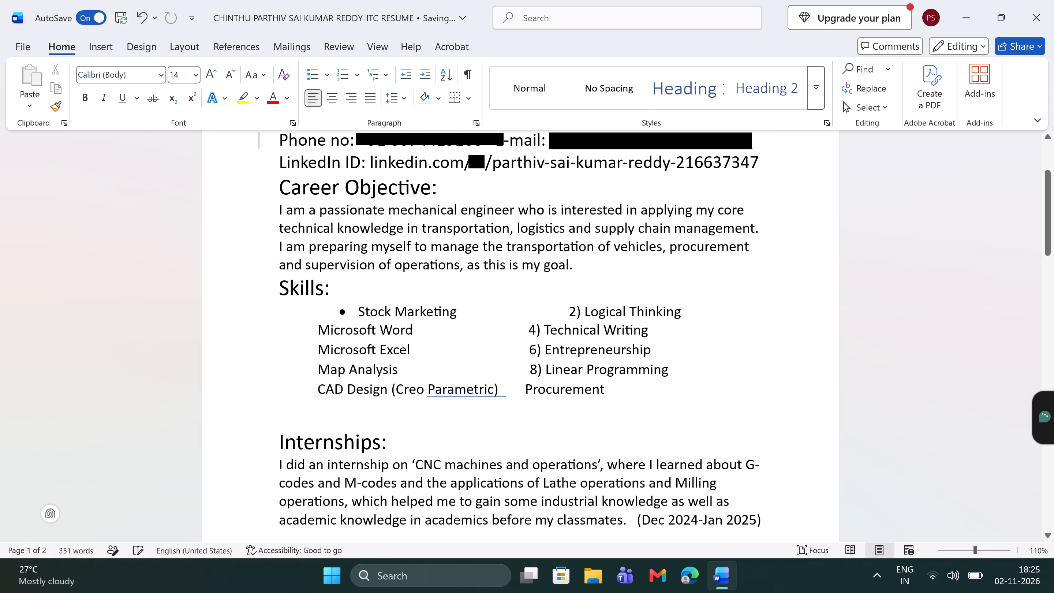
pyautogui.click(314, 78)
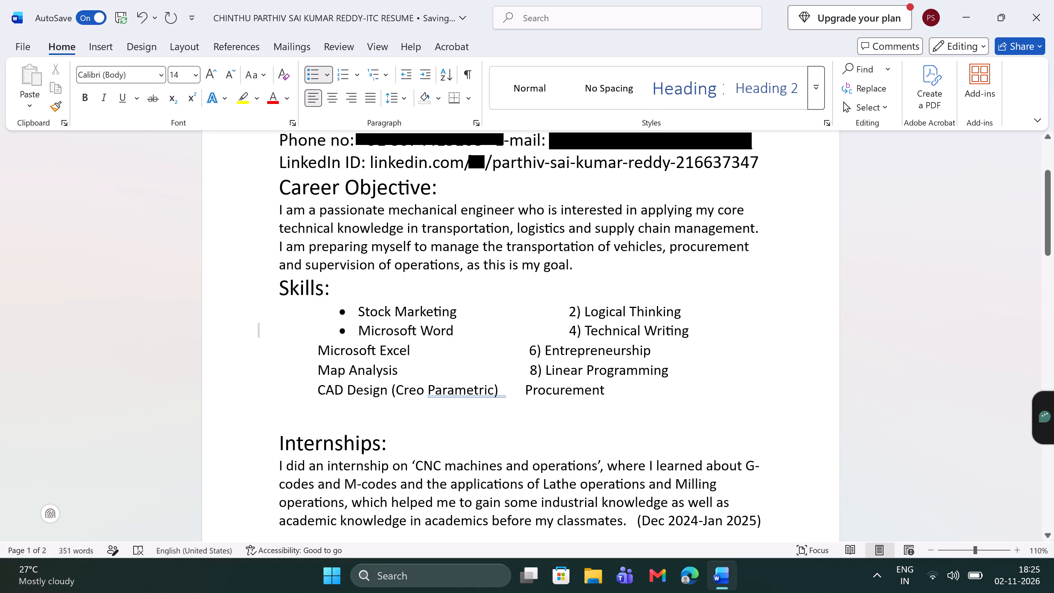
pyautogui.click(318, 352)
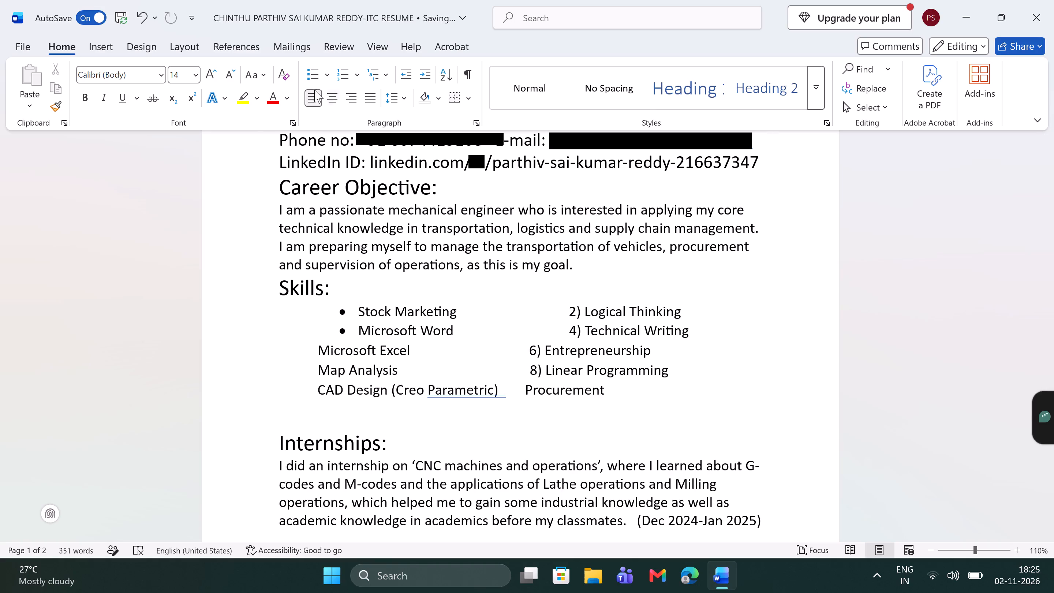
pyautogui.click(310, 79)
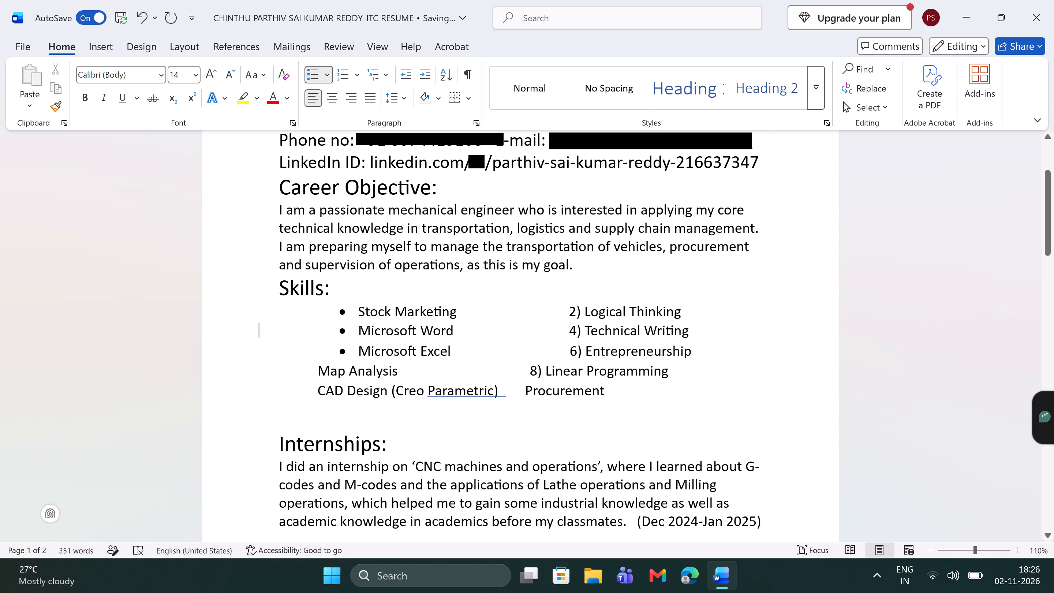
pyautogui.click(316, 371)
pyautogui.click(312, 70)
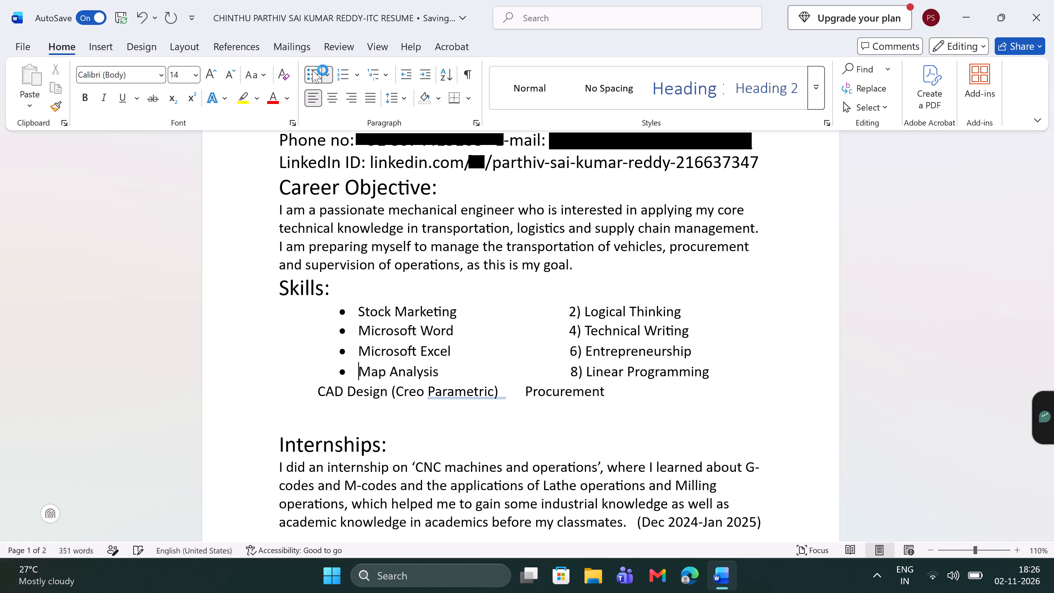
pyautogui.click(320, 393)
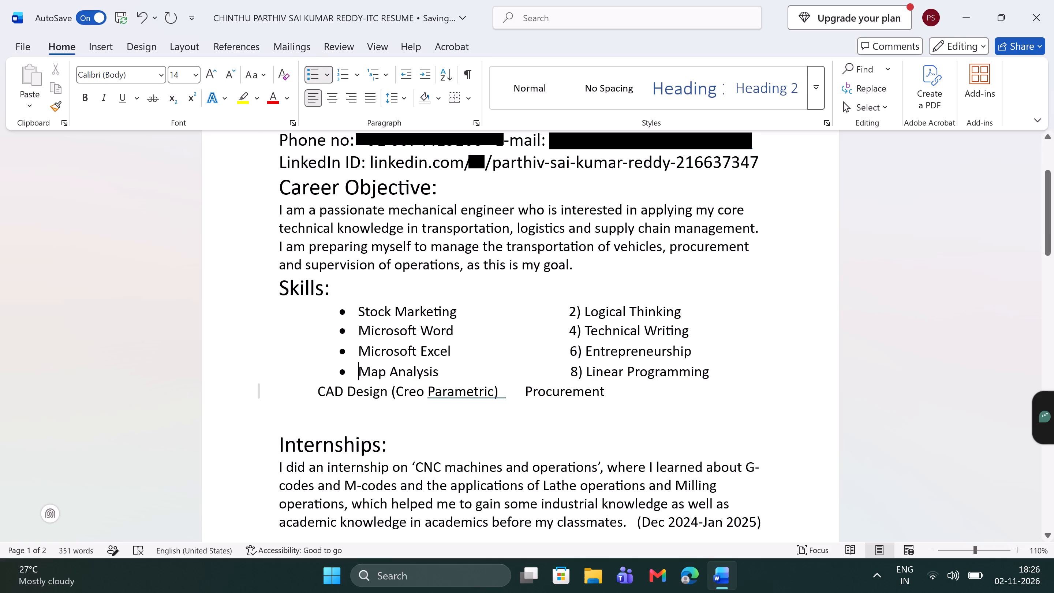
pyautogui.click(309, 75)
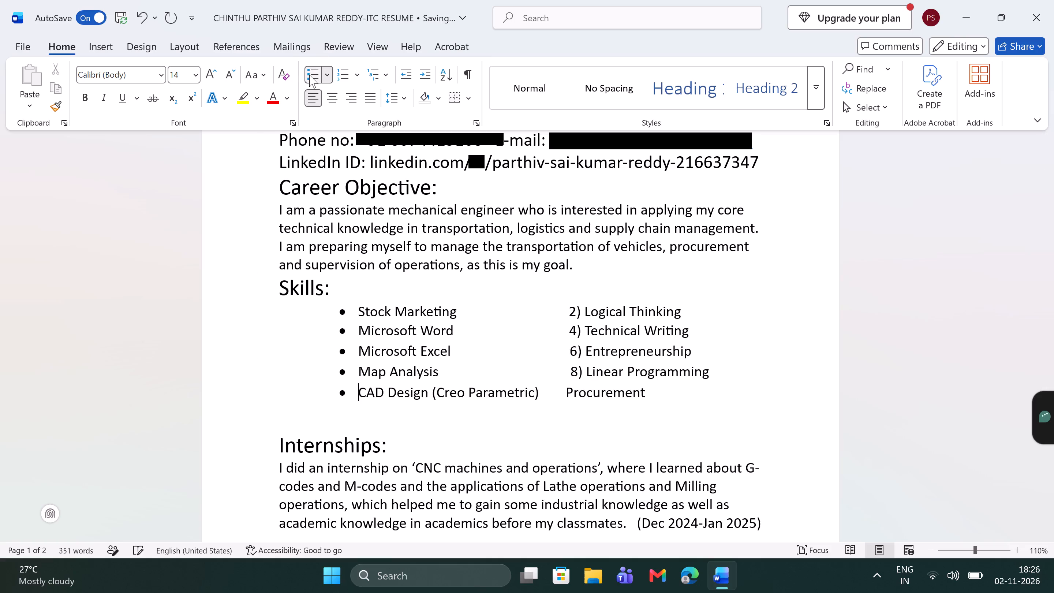
# Remove the numbers 8) and 6) from the Linear Programming and Entrepreneurship entries in the second Skills column.
pyautogui.click(583, 374)
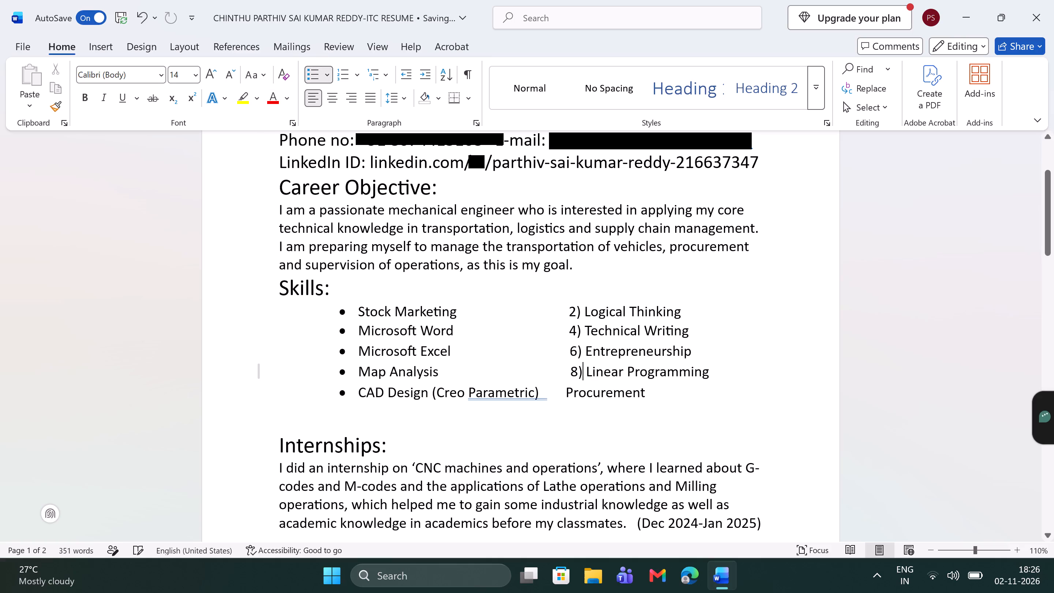
pyautogui.press('BackSpace')
pyautogui.press('BackSpace')
pyautogui.press('Up')
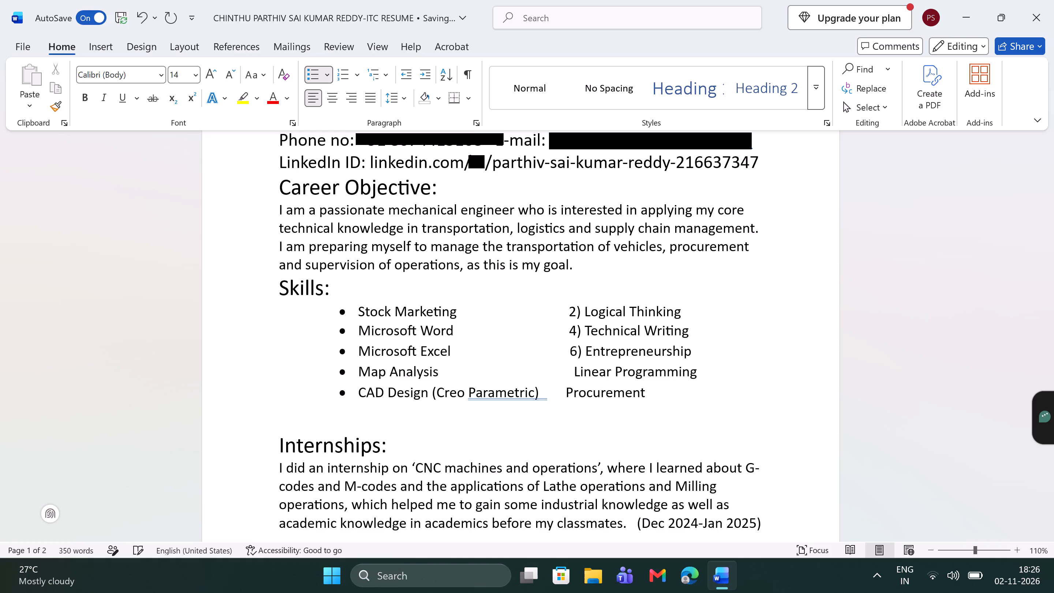
pyautogui.press('Right')
pyautogui.press('Right')
pyautogui.press('BackSpace')
pyautogui.press('BackSpace')
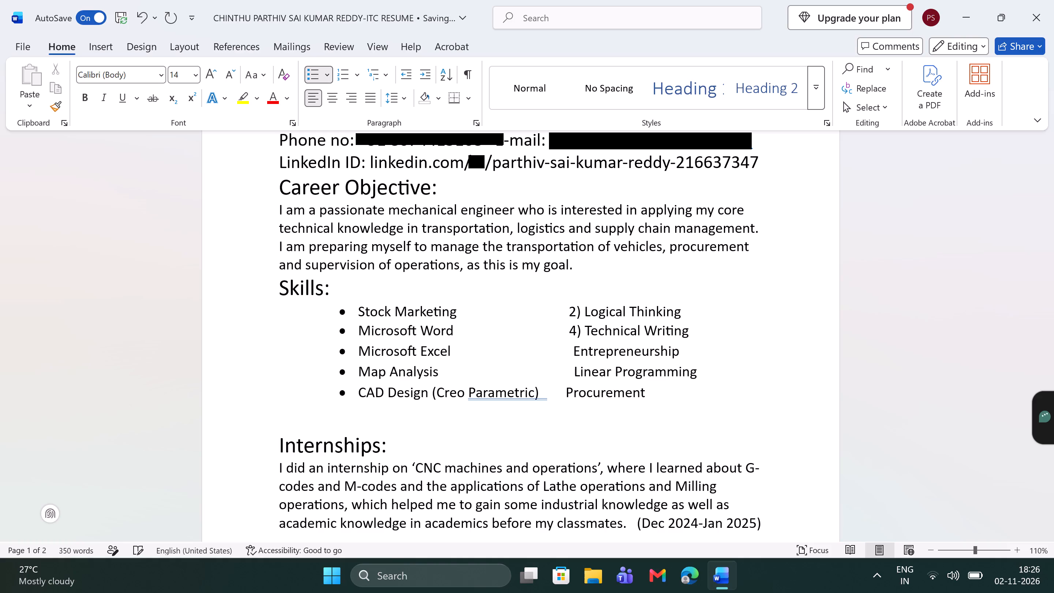
# Remove the numbers 4) and 2) from the Technical Writing and Logical Thinking entries in the second Skills column.
pyautogui.press('Up')
pyautogui.press('Right')
pyautogui.press('Right')
pyautogui.press('BackSpace')
pyautogui.press('BackSpace')
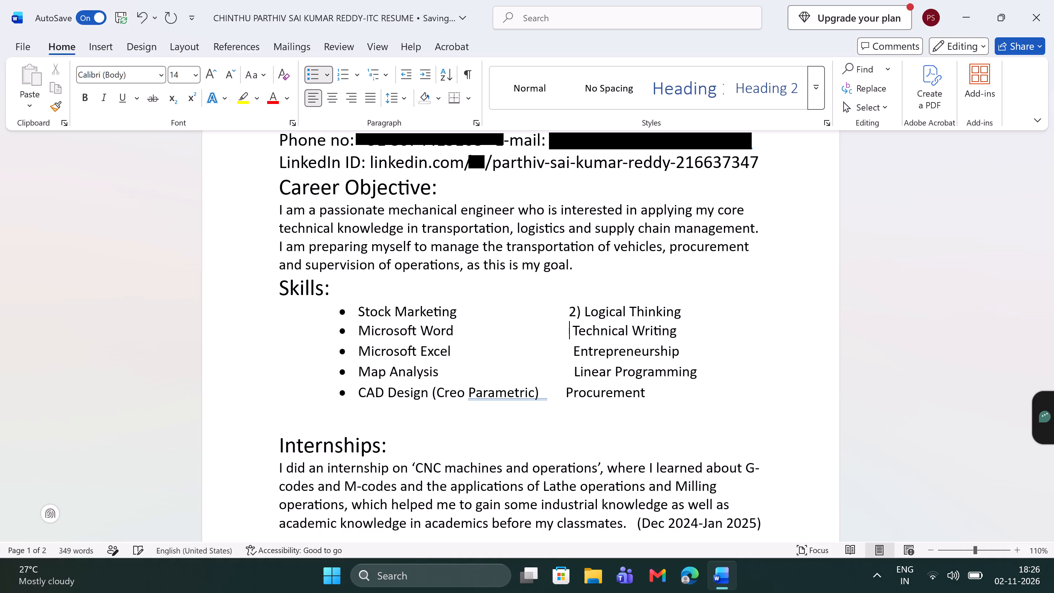
pyautogui.press('Up')
pyautogui.press('Right')
pyautogui.press('Right')
pyautogui.press('BackSpace')
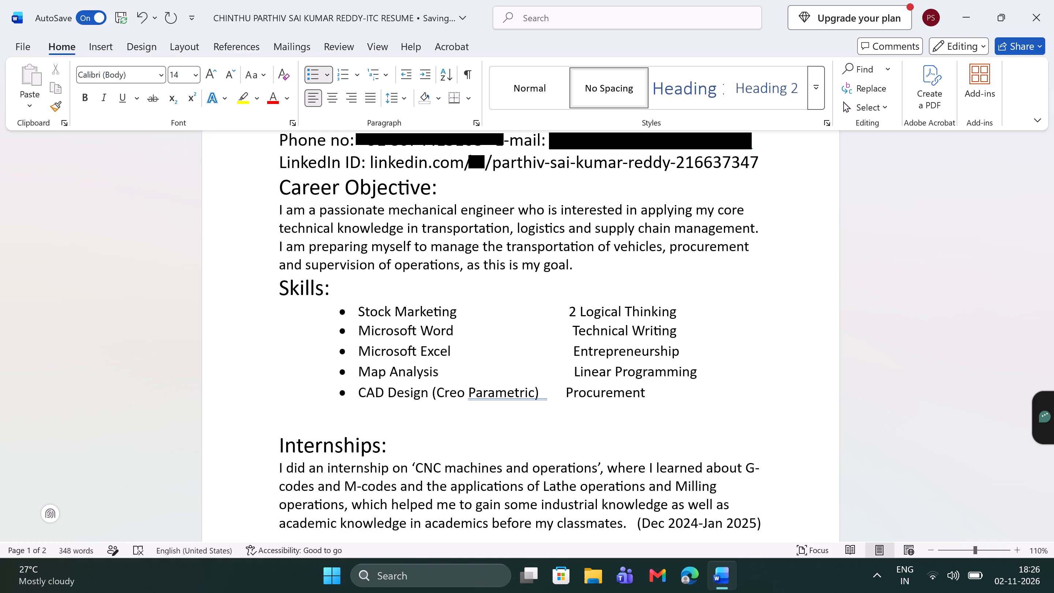
pyautogui.press('BackSpace')
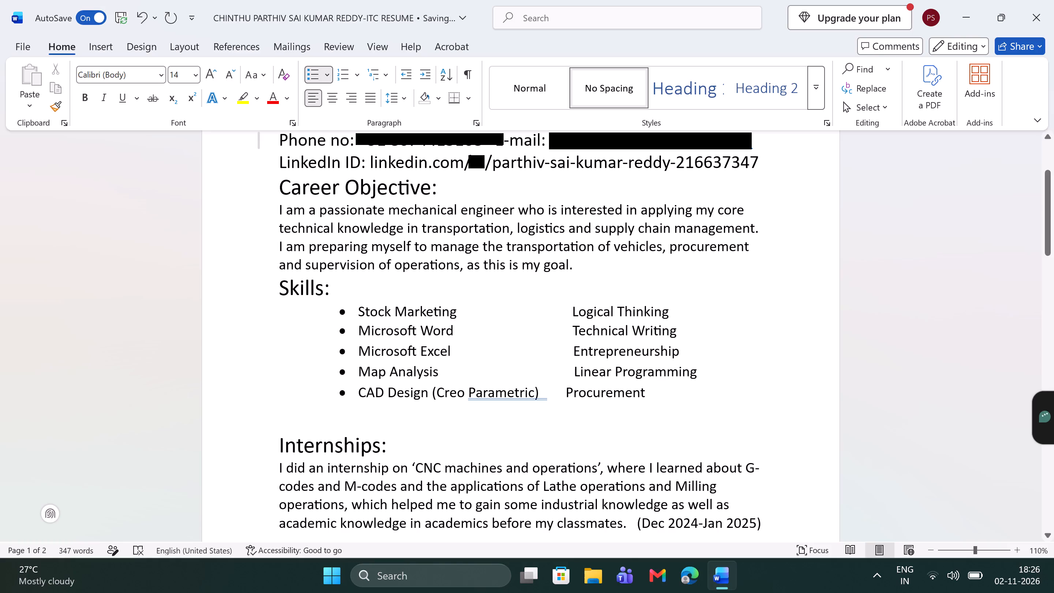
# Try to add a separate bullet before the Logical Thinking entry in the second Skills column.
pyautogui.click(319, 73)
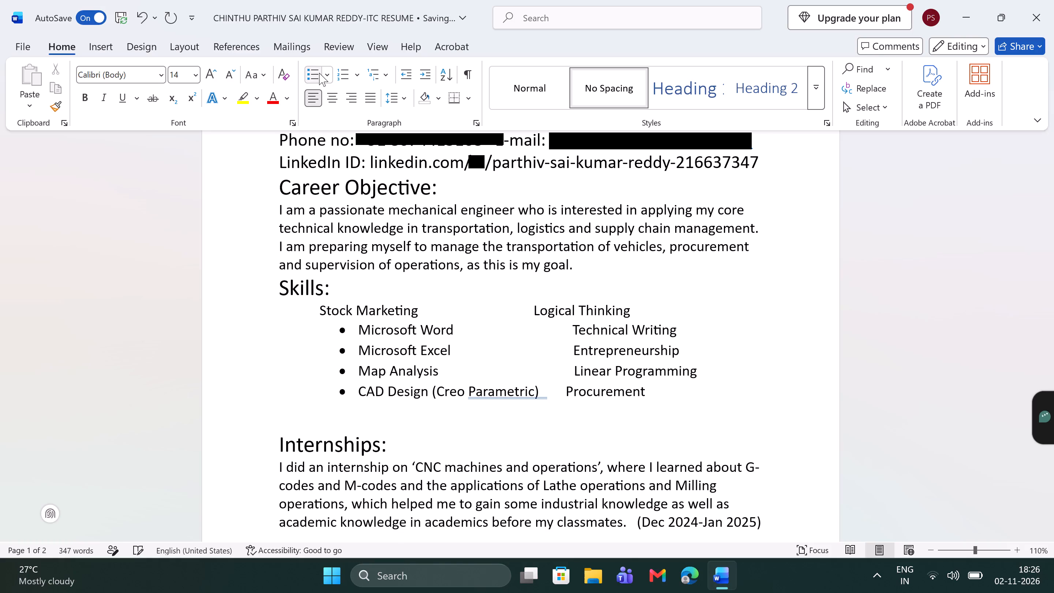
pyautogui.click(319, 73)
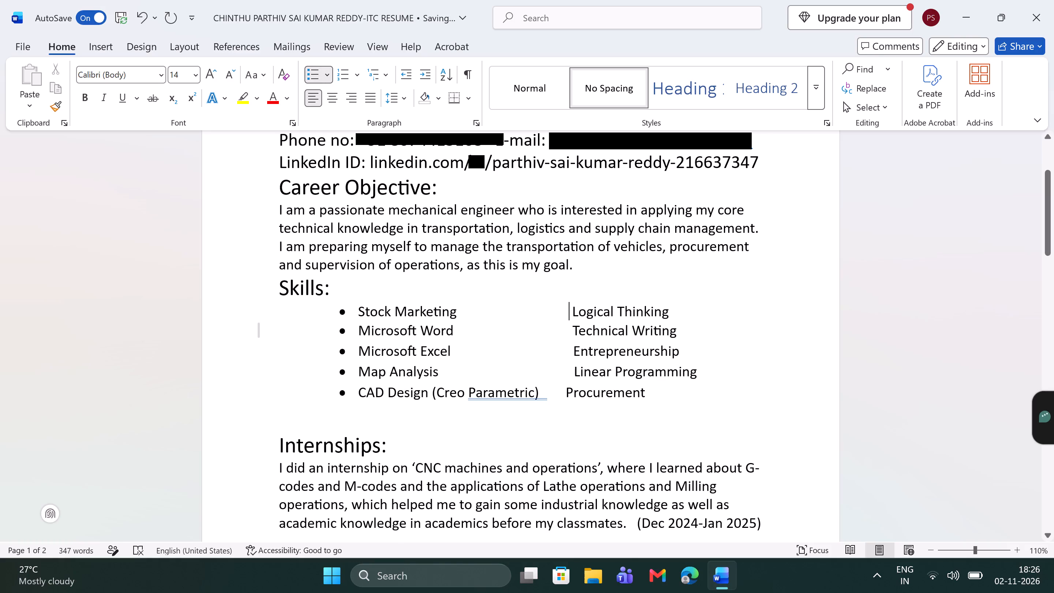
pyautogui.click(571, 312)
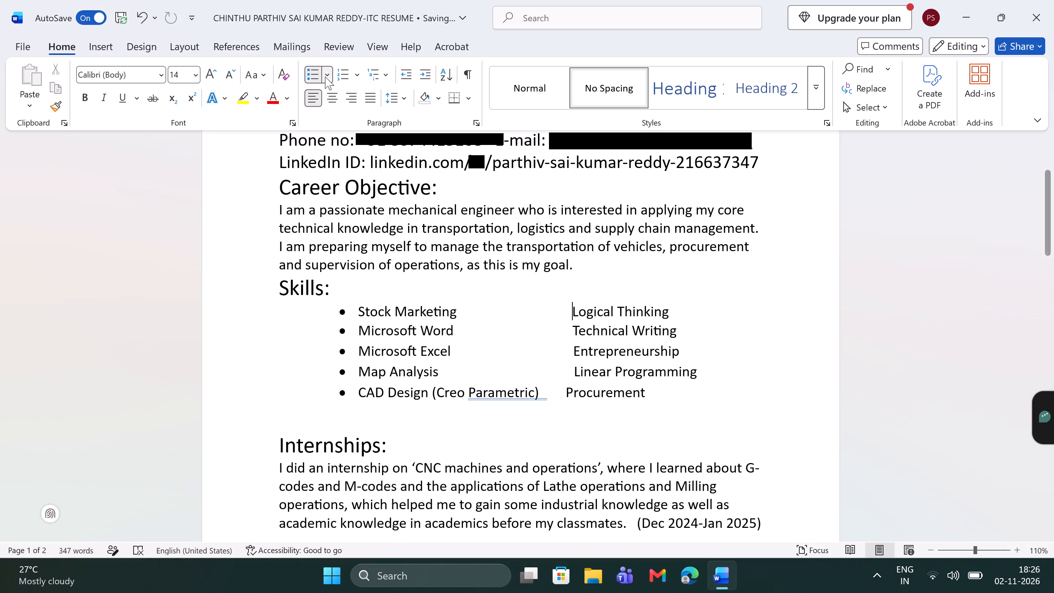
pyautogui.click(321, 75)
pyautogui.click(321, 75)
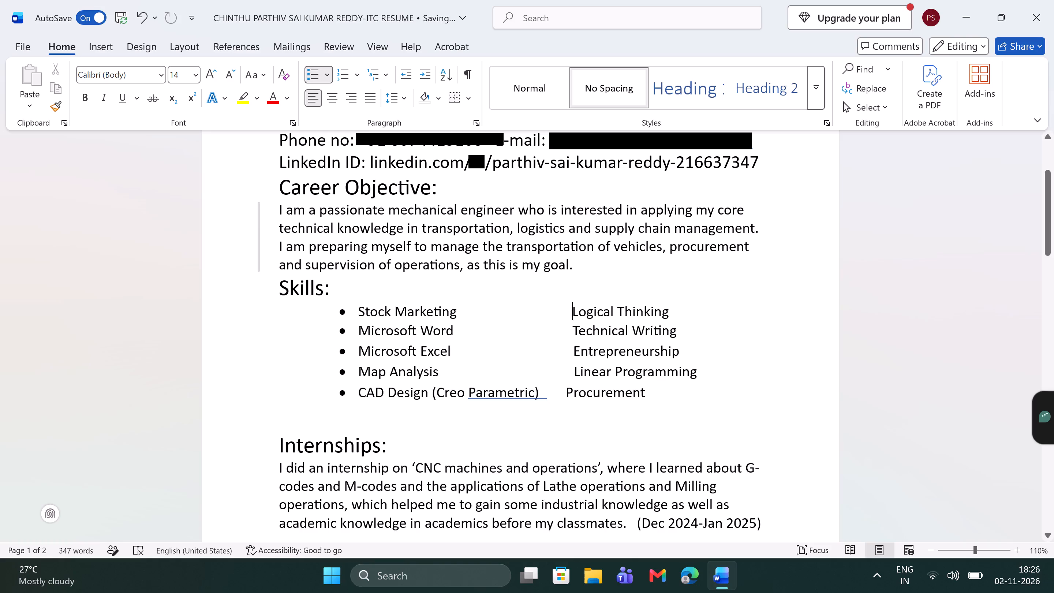
# Insert three spaces before Procurement to align it with the other entries in the second Skills column.
pyautogui.click(563, 390)
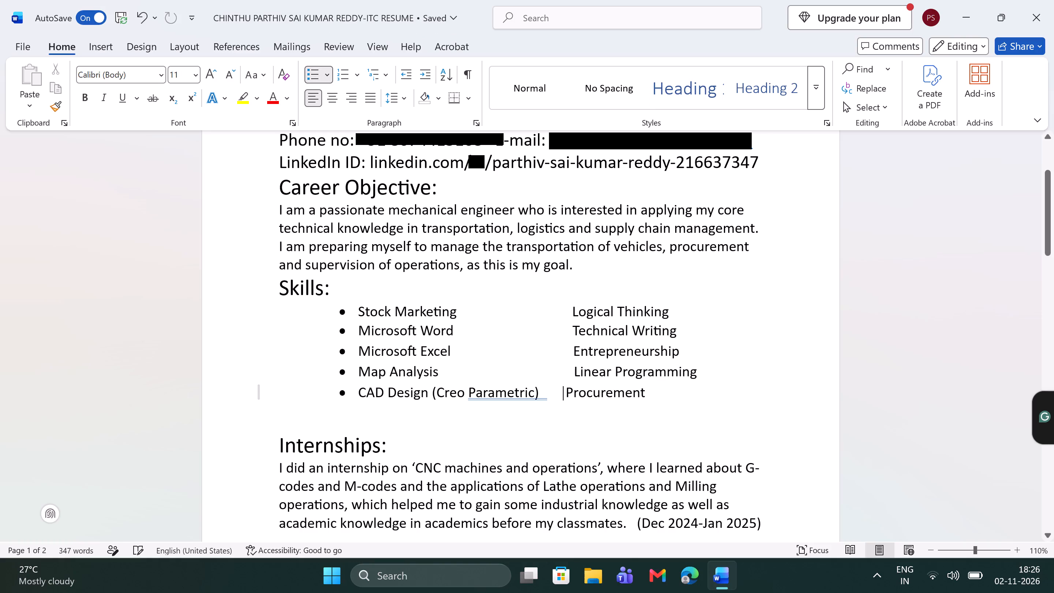
pyautogui.press('space')
pyautogui.press('space')
pyautogui.press('space')
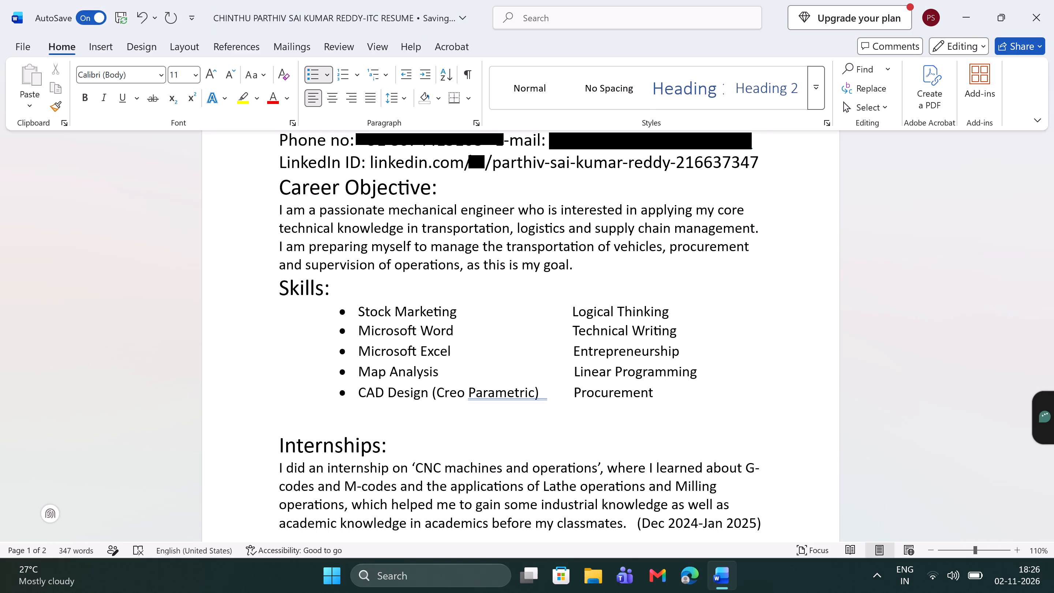
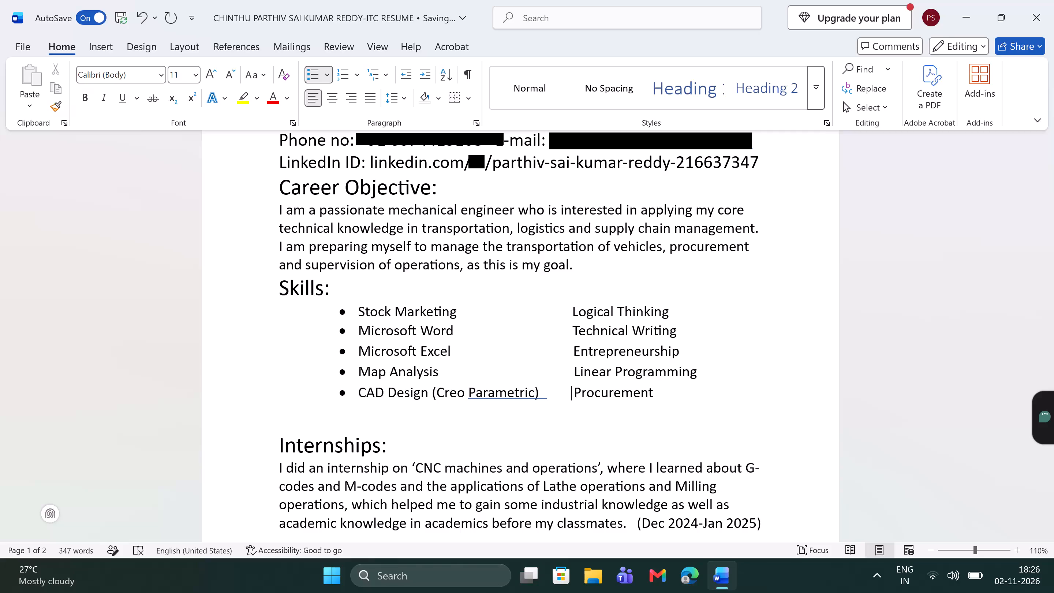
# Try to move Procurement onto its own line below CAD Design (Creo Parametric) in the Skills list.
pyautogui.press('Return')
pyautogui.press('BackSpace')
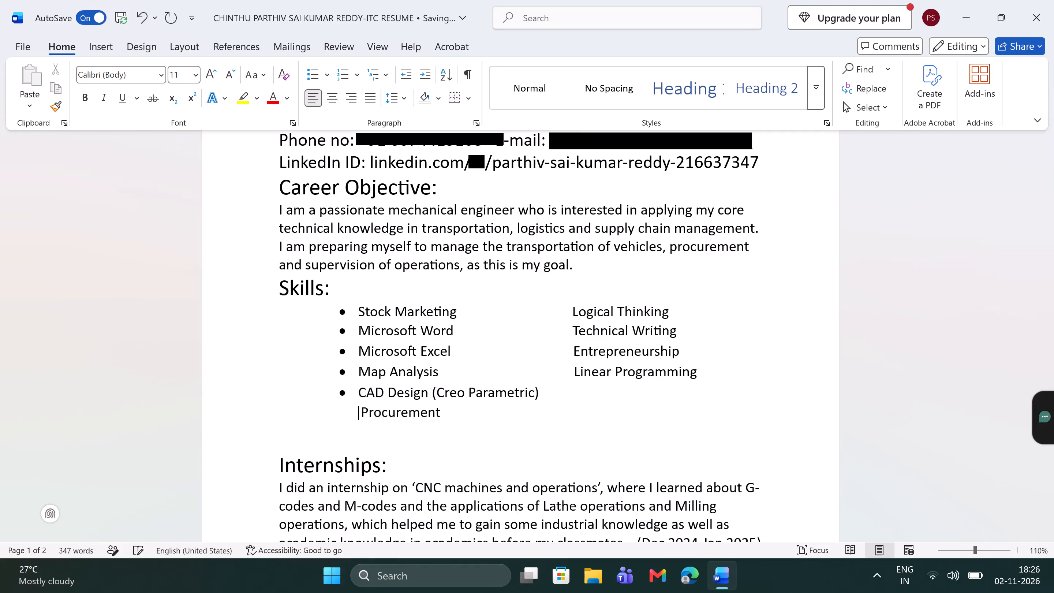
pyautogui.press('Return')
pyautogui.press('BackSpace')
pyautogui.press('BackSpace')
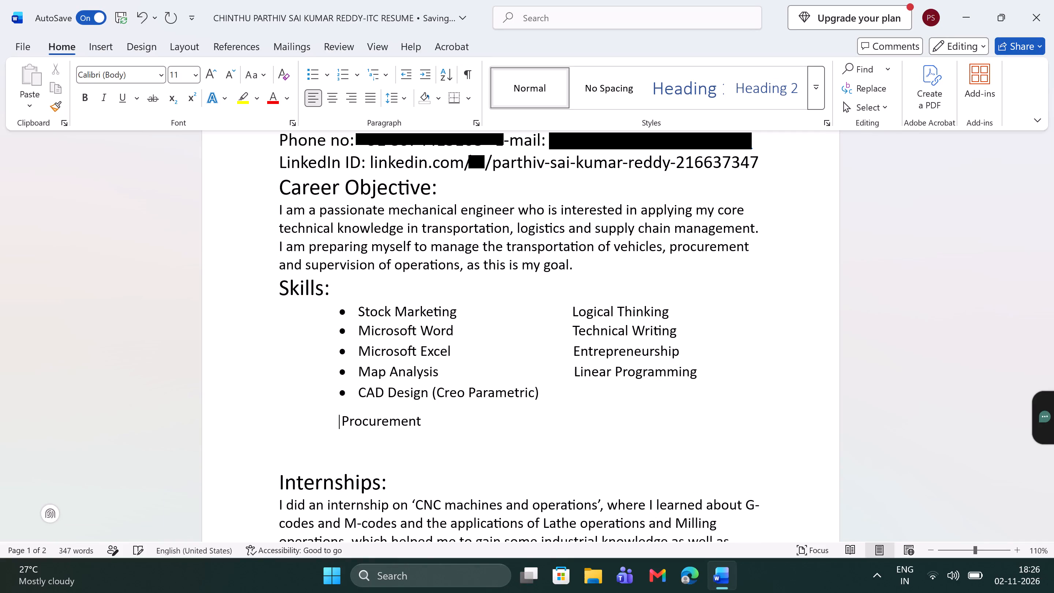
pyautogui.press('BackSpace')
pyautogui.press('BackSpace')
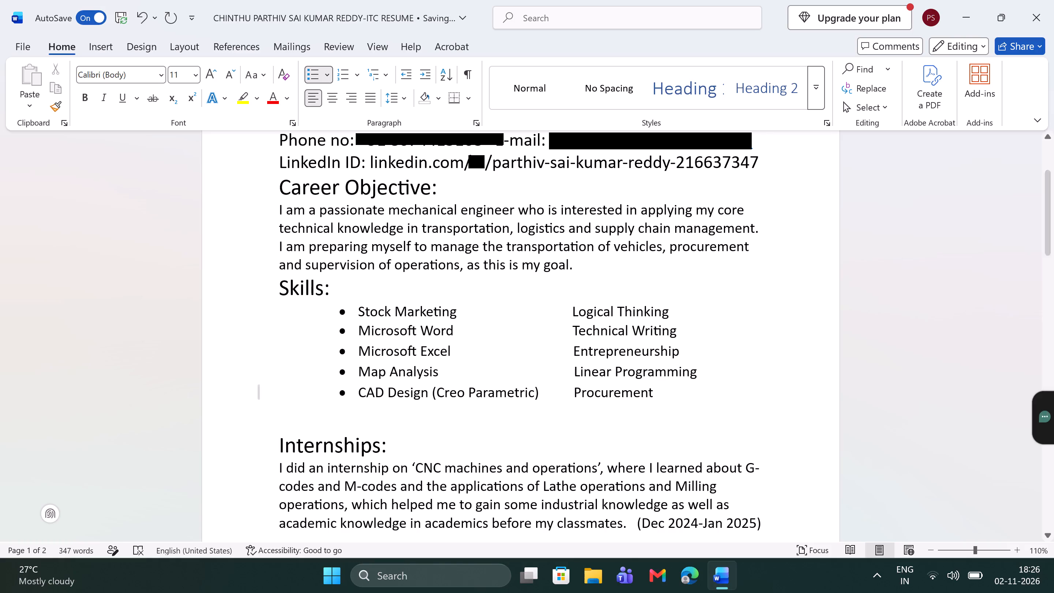
# Change the Skills list from bullets to automatic numbering in the 1., 2., 3. format, undoing any extra indent on the first item.
pyautogui.click(572, 310)
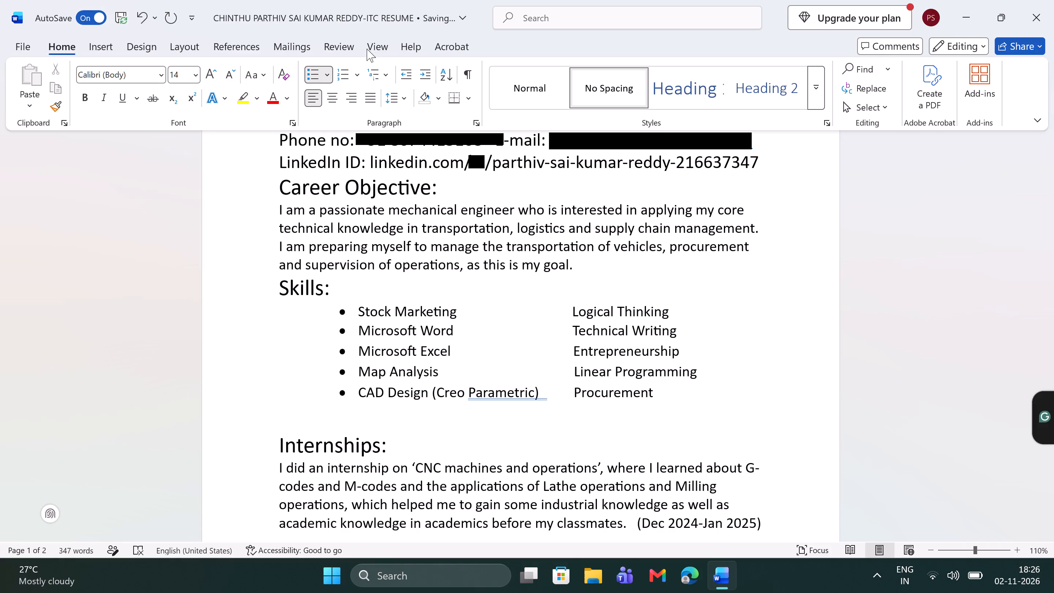
pyautogui.click(339, 78)
pyautogui.click(339, 79)
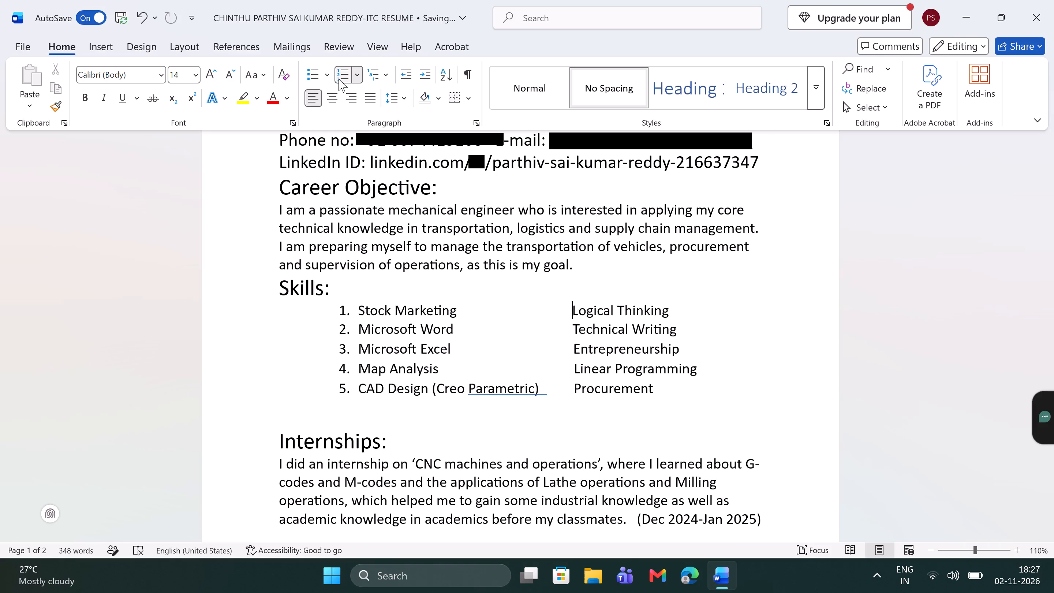
pyautogui.click(339, 79)
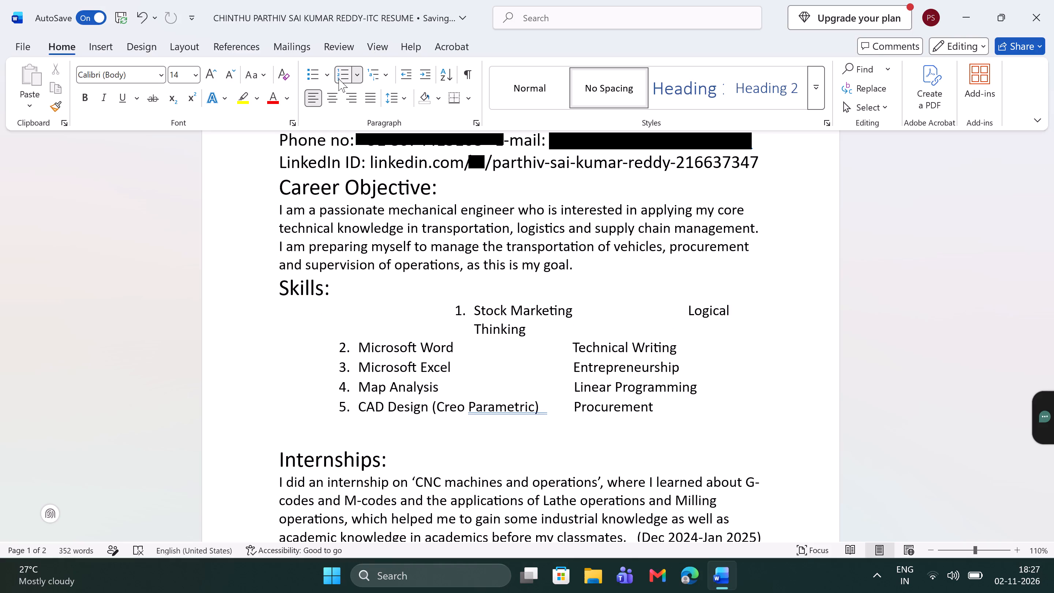
pyautogui.hotkey('ctrl', 'z')
pyautogui.hotkey('ctrl', 'z')
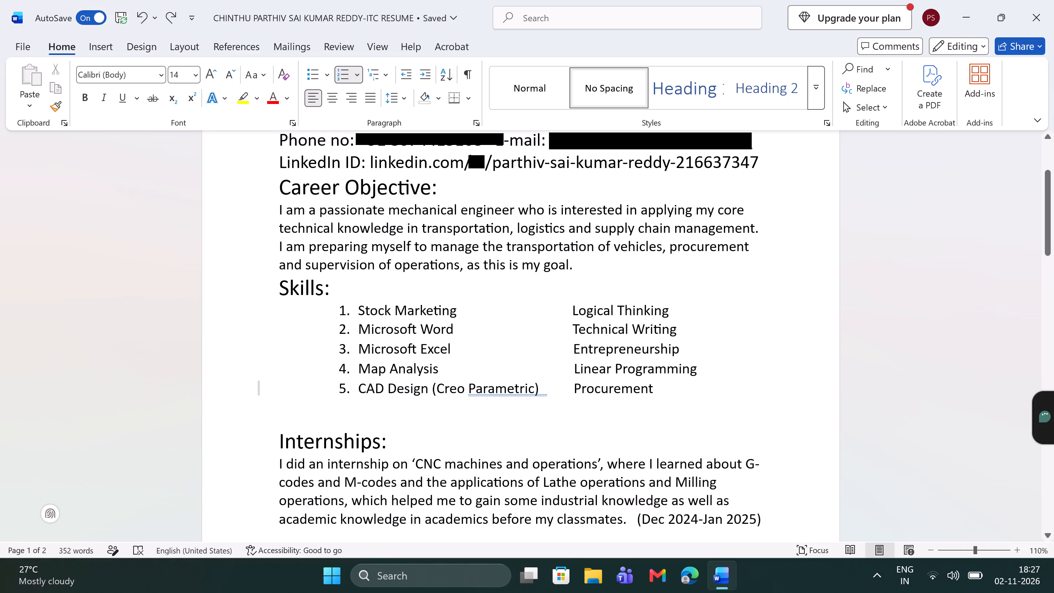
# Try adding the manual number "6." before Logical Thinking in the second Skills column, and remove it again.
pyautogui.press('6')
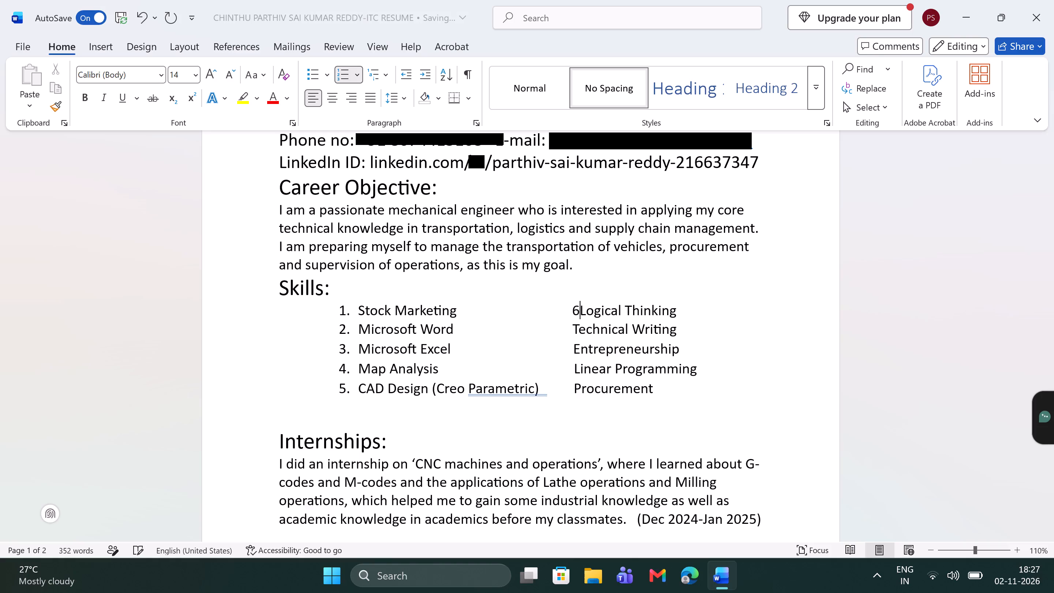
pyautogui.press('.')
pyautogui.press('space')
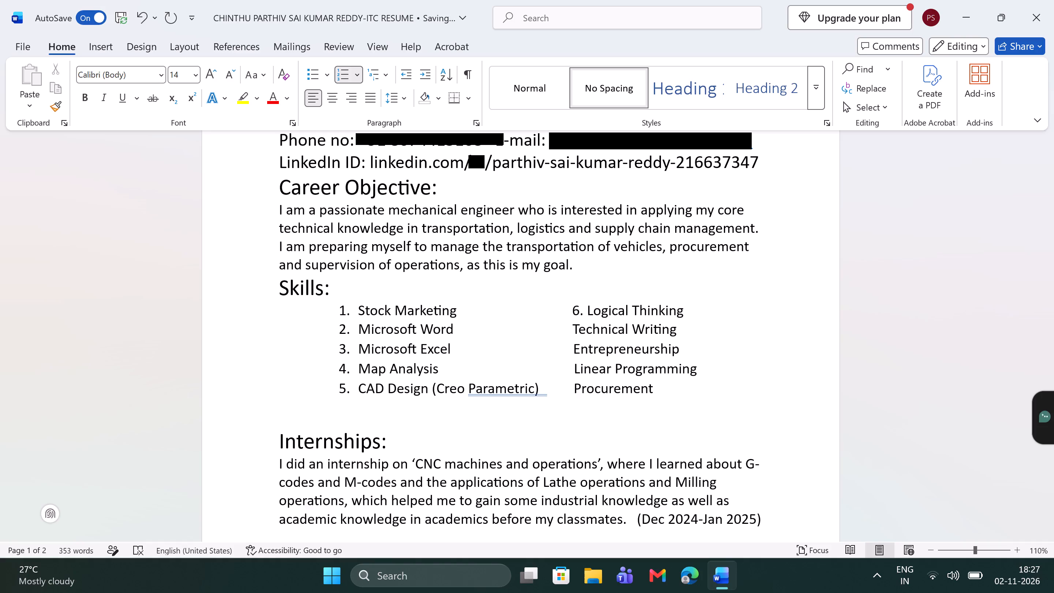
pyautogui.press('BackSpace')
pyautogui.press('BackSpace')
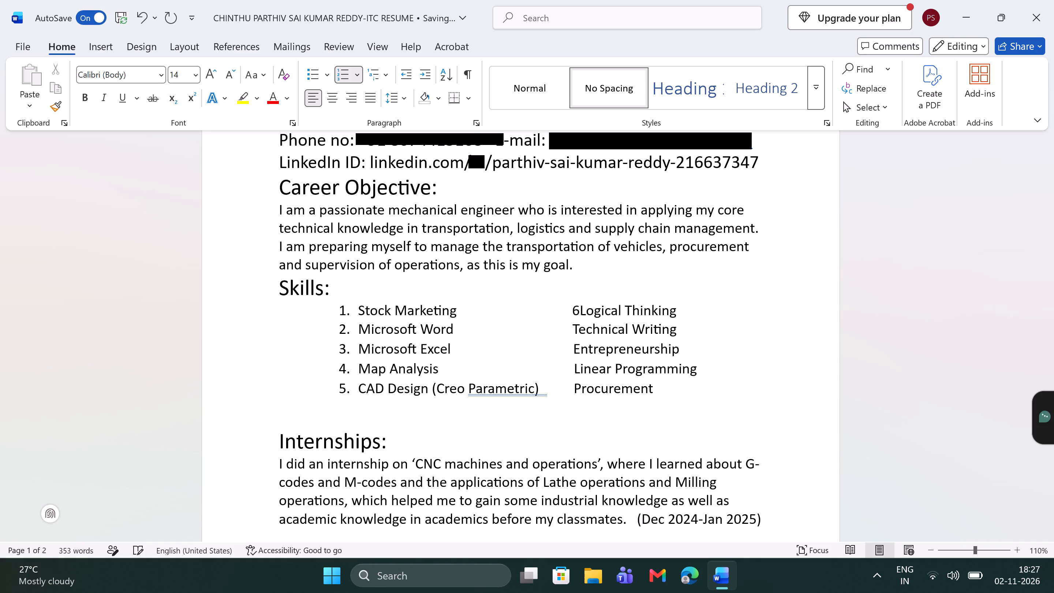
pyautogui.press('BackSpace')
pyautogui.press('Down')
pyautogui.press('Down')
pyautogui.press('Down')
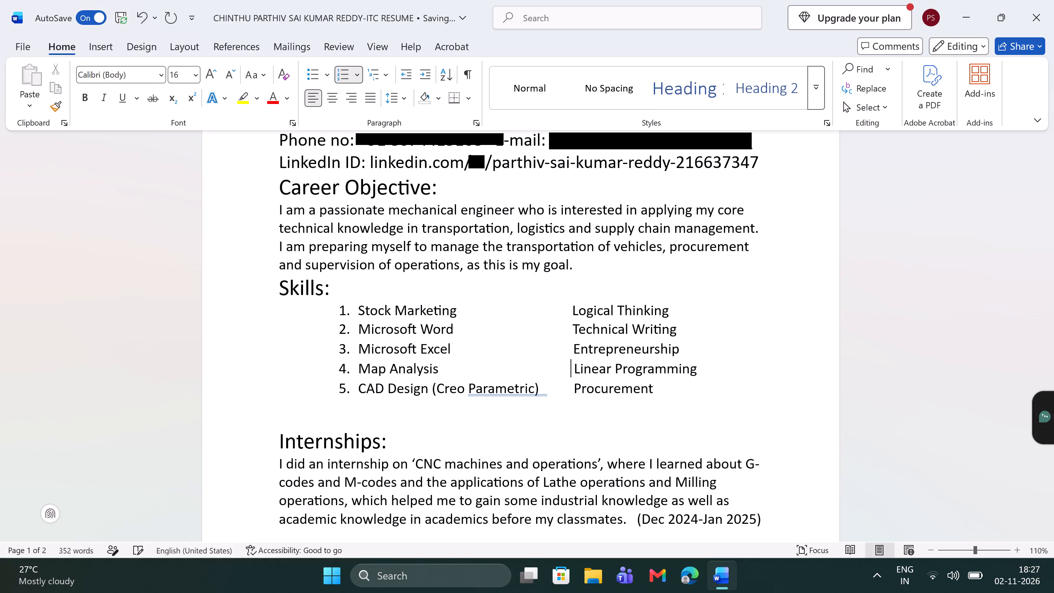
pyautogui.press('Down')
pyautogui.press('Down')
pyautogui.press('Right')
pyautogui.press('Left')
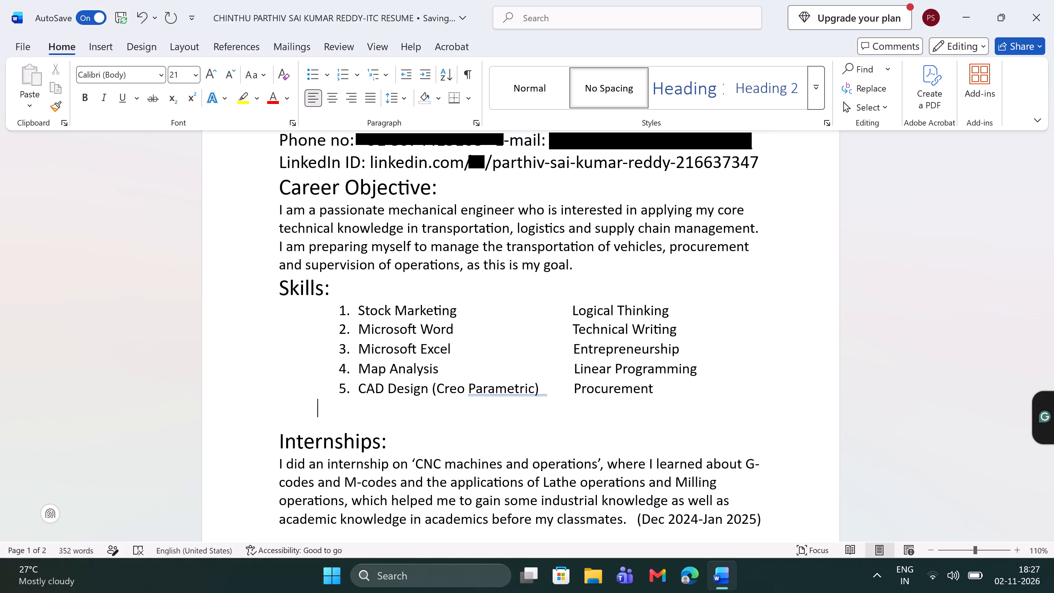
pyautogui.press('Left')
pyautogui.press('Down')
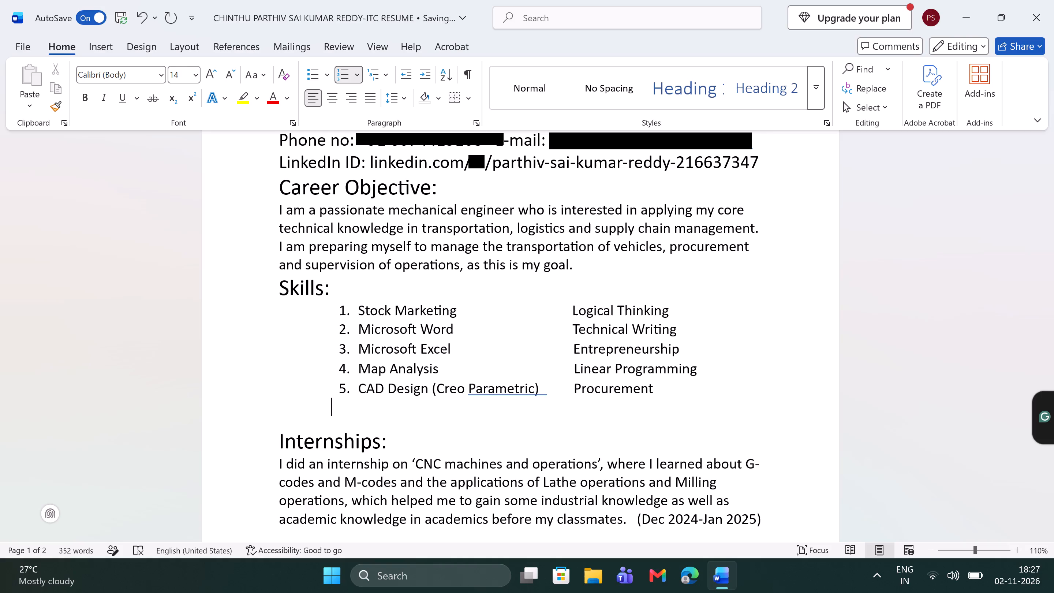
# Split Procurement off the CAD Design (Creo Parametric) line as its own numbered item and delete the spaces in front of it.
pyautogui.click(541, 389)
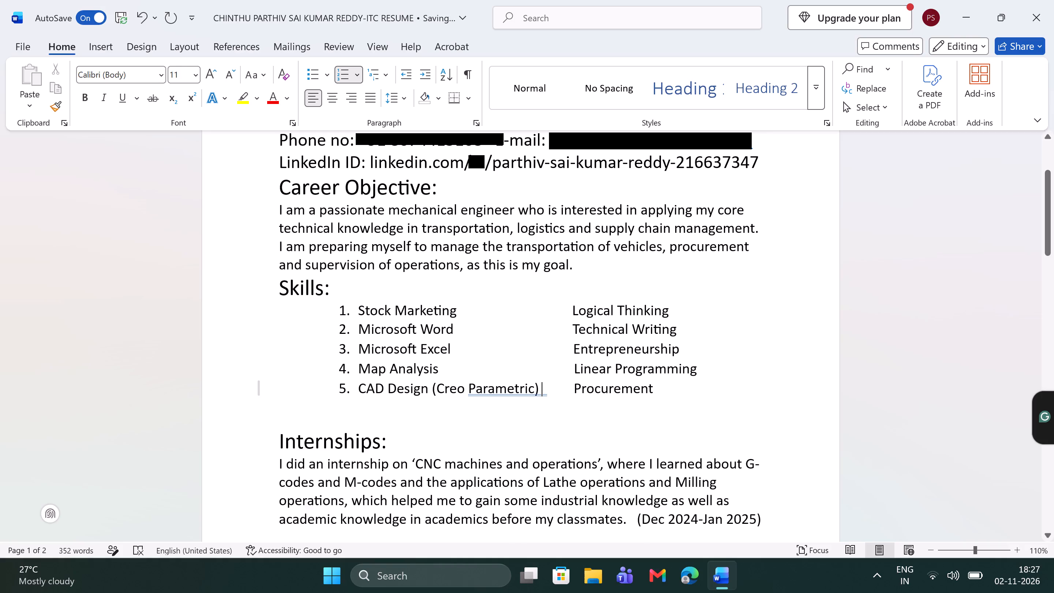
pyautogui.press('Return')
pyautogui.press('Left')
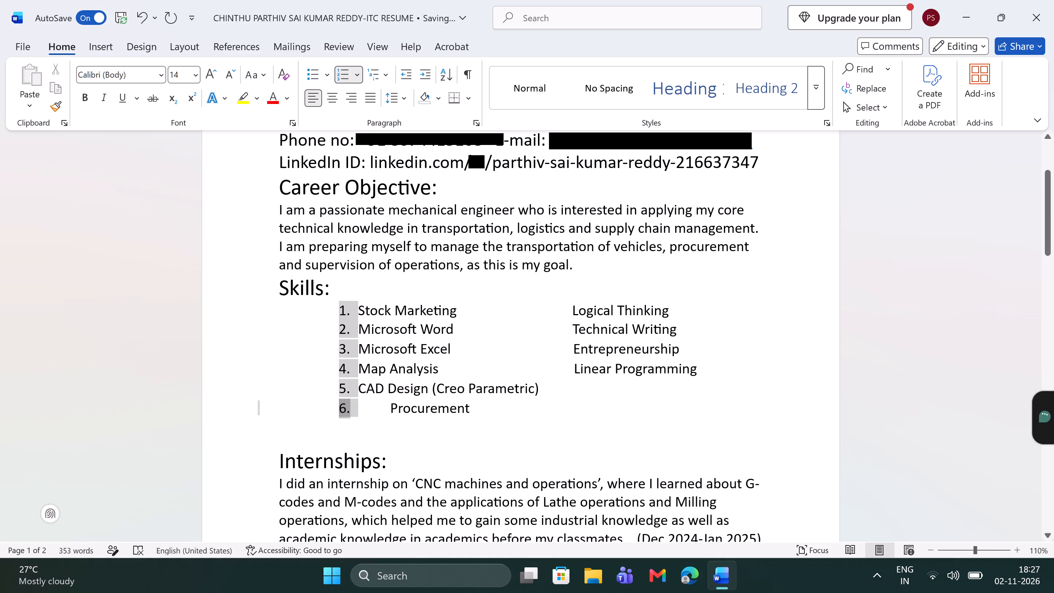
pyautogui.click(391, 409)
pyautogui.press('BackSpace')
pyautogui.press('BackSpace')
pyautogui.press('BackSpace')
pyautogui.press('BackSpace')
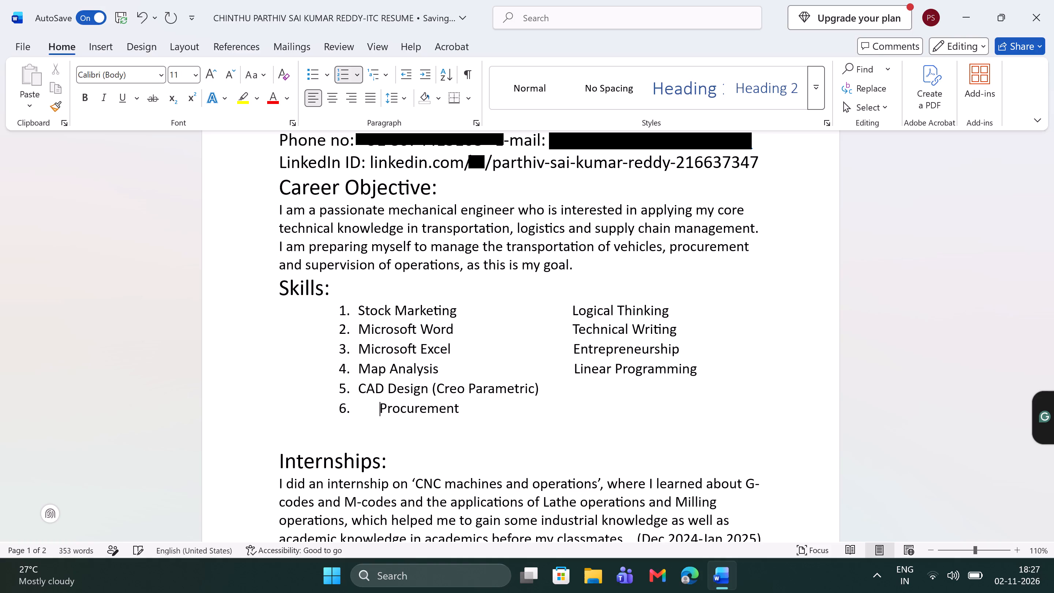
pyautogui.press('BackSpace')
pyautogui.press('BackSpace')
pyautogui.press('BackSpace')
pyautogui.press('BackSpace')
pyautogui.press('BackSpace')
pyautogui.press('BackSpace')
pyautogui.press('BackSpace')
pyautogui.press('BackSpace')
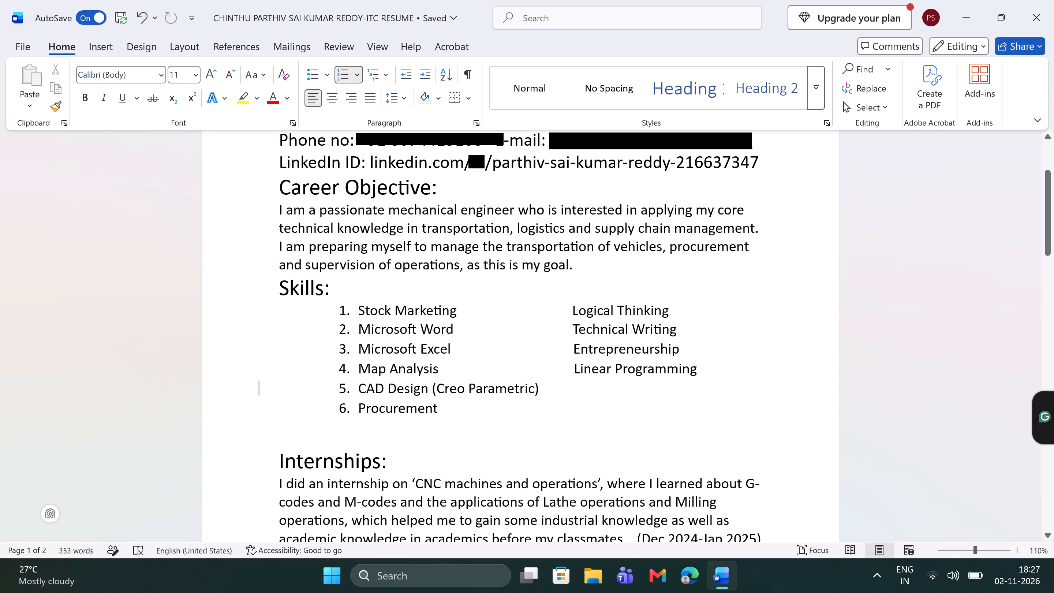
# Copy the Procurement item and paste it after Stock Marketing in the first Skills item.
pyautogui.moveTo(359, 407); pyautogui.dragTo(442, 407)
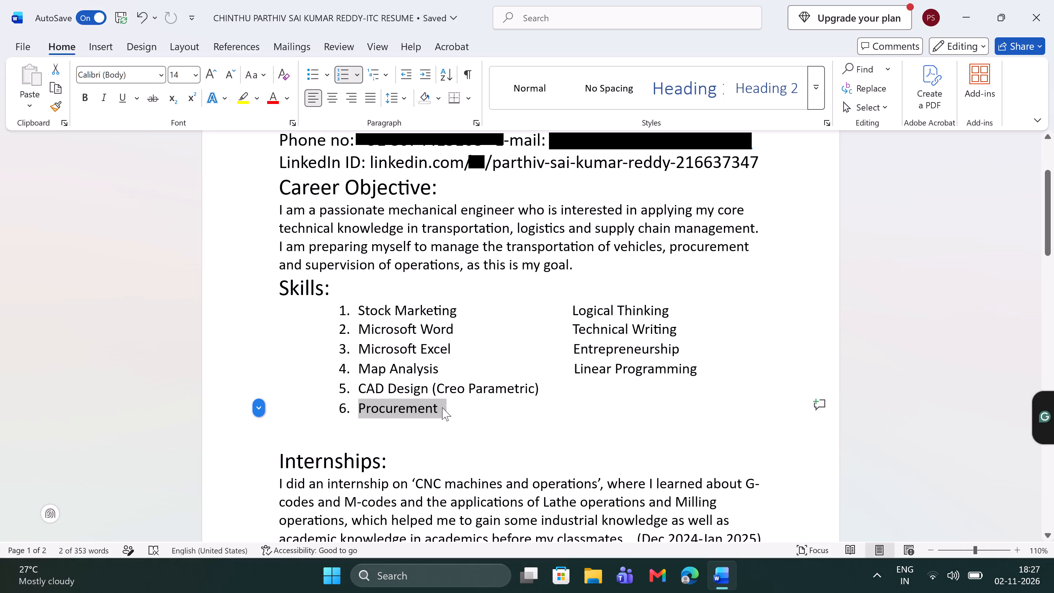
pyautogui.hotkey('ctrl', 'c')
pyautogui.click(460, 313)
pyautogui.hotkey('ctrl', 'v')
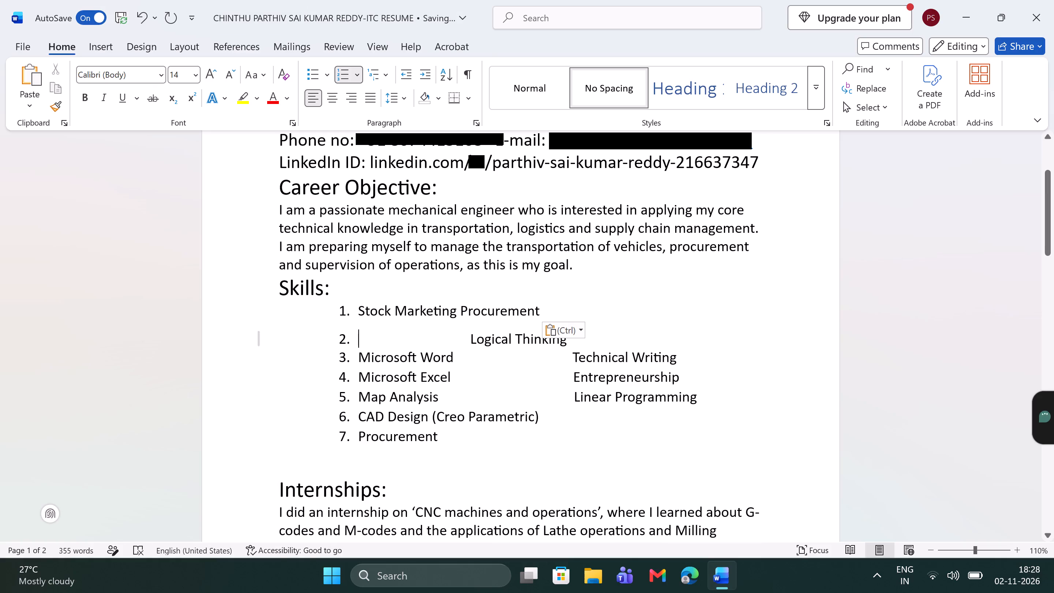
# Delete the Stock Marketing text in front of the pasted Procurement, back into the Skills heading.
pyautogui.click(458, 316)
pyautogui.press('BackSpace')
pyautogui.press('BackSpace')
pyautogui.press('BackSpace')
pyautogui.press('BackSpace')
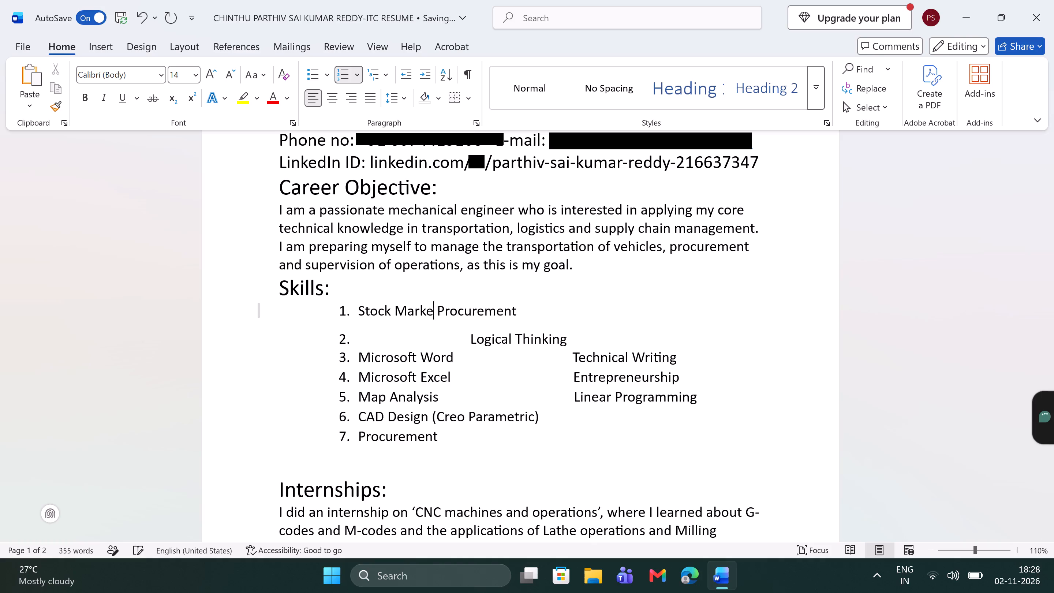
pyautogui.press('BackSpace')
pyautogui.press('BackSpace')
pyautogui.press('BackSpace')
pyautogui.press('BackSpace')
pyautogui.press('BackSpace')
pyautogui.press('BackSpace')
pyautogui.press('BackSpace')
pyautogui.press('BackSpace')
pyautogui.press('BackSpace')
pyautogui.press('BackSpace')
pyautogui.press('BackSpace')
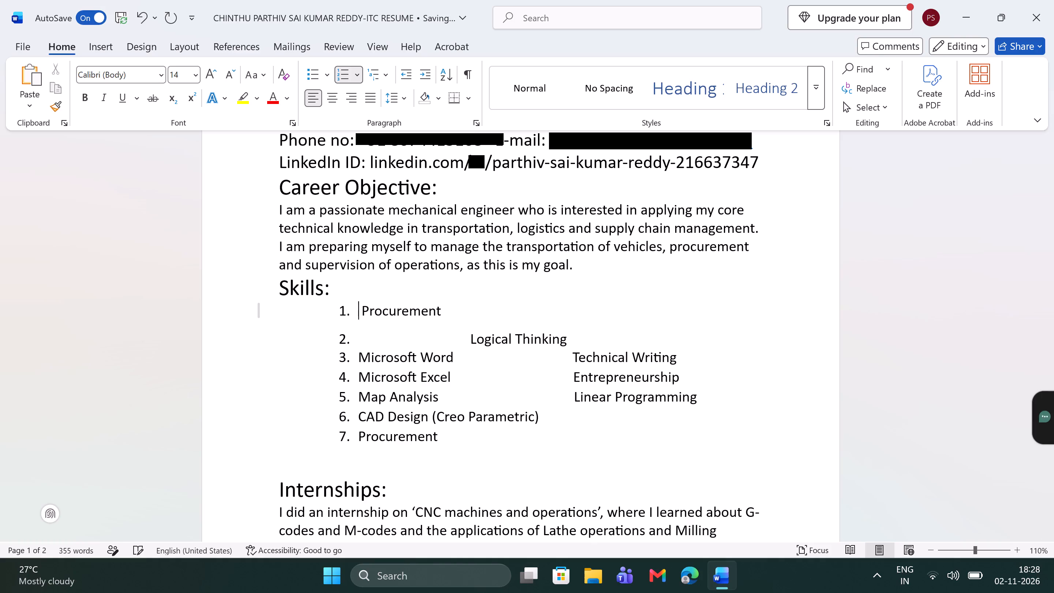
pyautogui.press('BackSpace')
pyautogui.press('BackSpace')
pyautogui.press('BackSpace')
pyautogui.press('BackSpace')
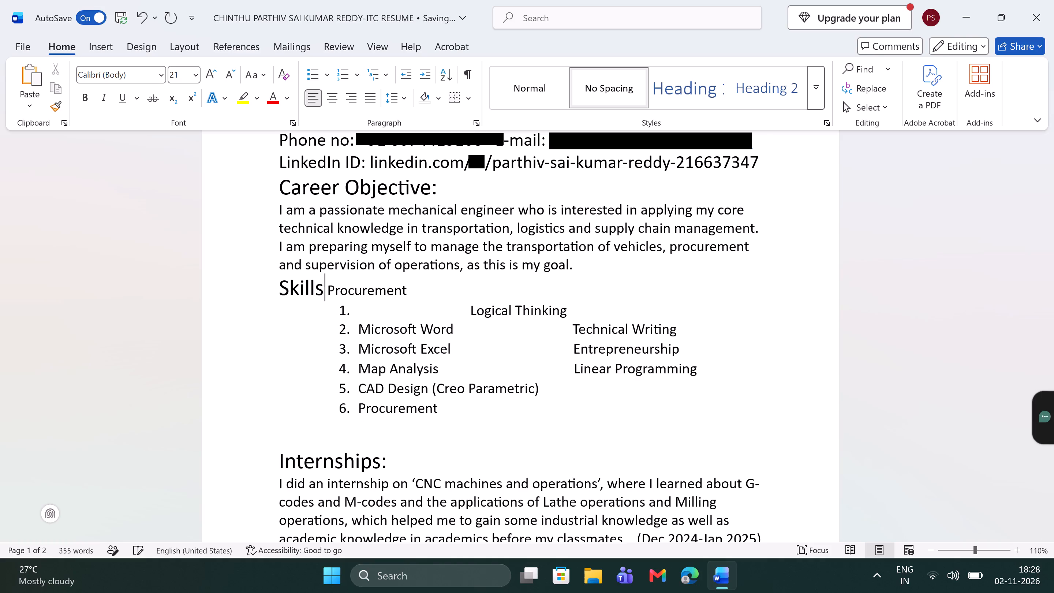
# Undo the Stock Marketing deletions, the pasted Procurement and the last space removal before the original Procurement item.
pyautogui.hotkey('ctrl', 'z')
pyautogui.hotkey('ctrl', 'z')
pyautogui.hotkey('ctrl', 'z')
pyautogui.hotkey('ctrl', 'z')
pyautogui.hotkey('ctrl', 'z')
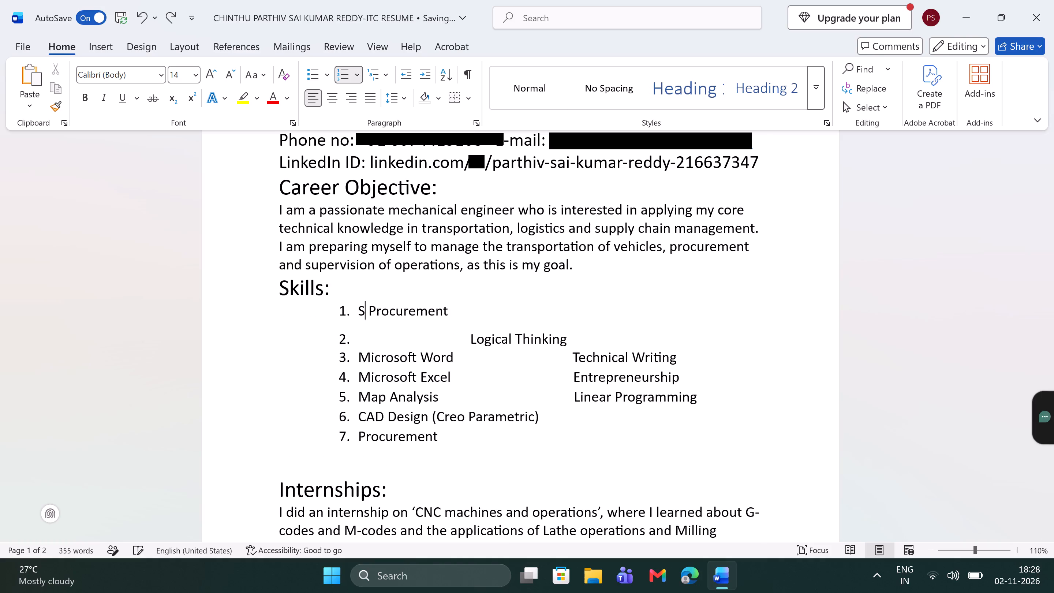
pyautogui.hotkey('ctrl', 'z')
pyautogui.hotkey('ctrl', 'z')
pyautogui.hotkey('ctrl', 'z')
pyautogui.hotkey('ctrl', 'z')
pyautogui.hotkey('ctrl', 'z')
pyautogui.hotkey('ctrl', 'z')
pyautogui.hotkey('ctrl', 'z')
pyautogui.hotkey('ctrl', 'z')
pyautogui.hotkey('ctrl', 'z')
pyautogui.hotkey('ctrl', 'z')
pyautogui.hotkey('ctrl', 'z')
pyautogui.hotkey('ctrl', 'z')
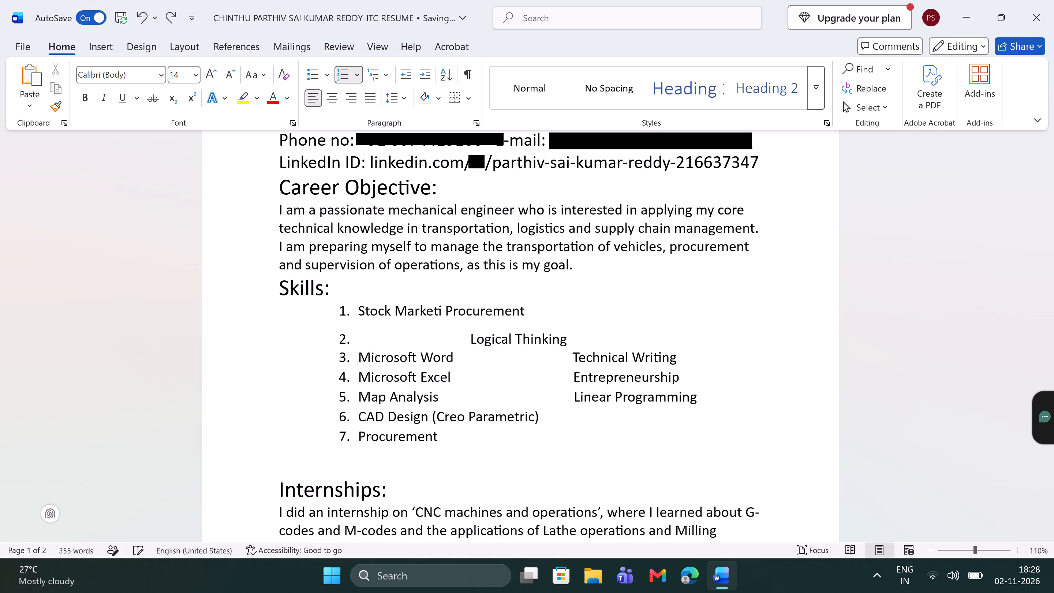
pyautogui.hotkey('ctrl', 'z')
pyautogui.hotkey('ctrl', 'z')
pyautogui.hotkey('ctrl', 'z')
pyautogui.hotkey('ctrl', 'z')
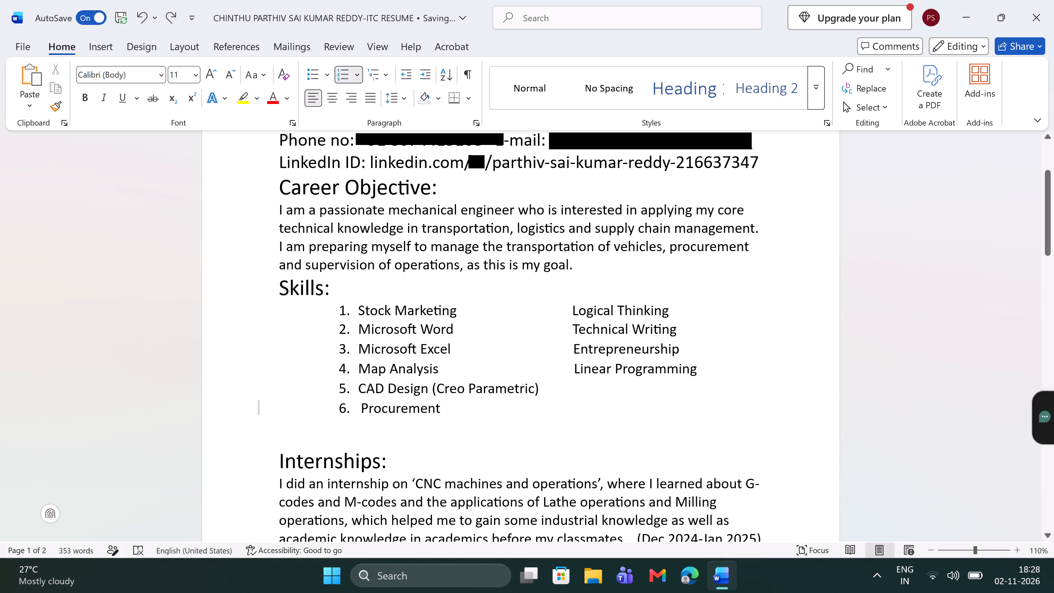
# Copy Procurement from the last Skills item and paste it after Stock Marketing in the first item.
pyautogui.moveTo(362, 410); pyautogui.dragTo(451, 410)
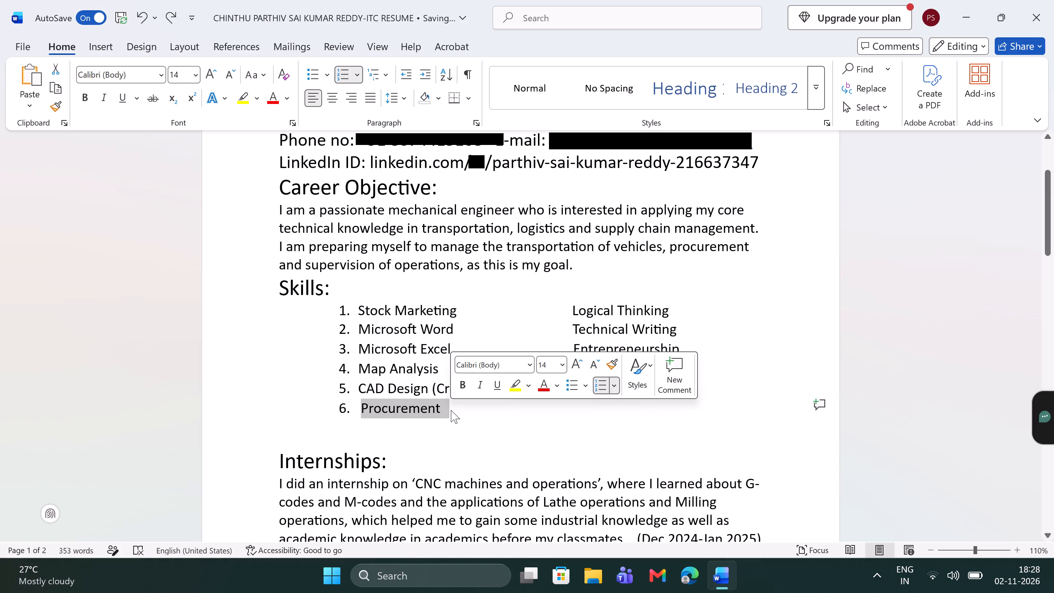
pyautogui.hotkey('ctrl', 'c')
pyautogui.click(457, 318)
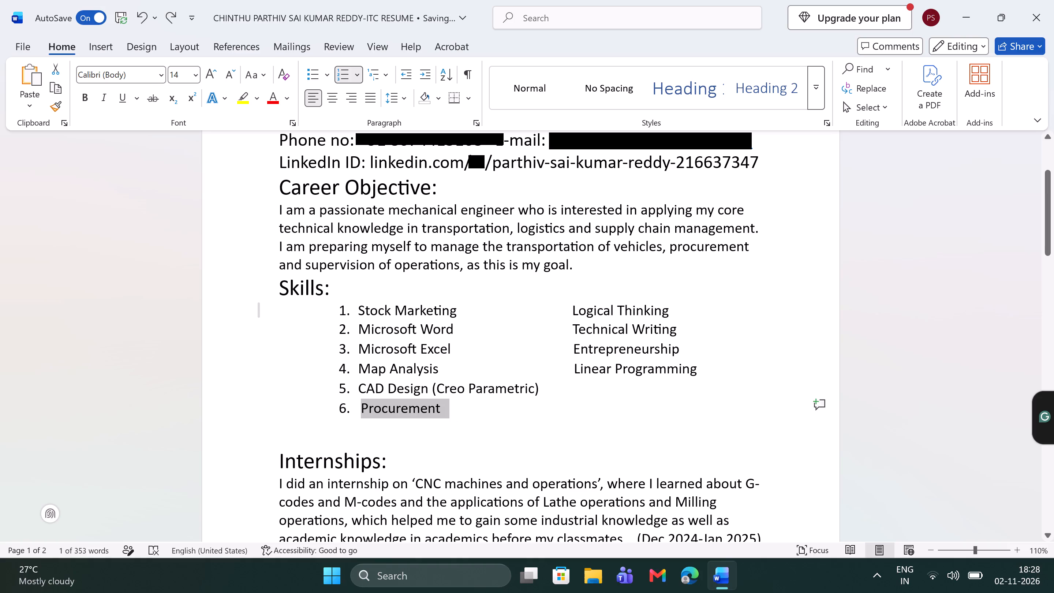
pyautogui.click(682, 311)
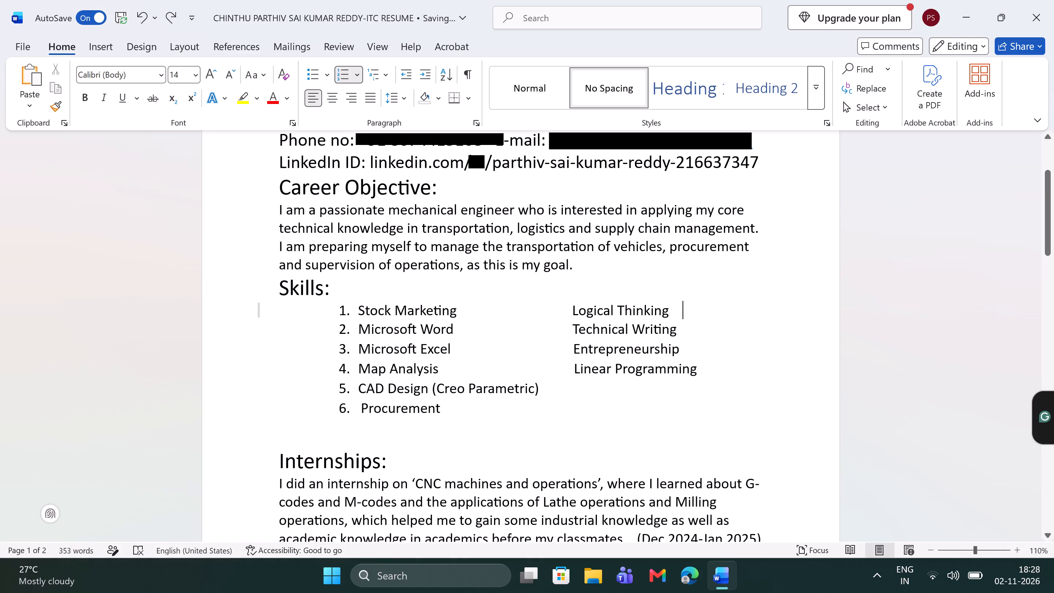
pyautogui.click(463, 317)
pyautogui.hotkey('ctrl', 'v')
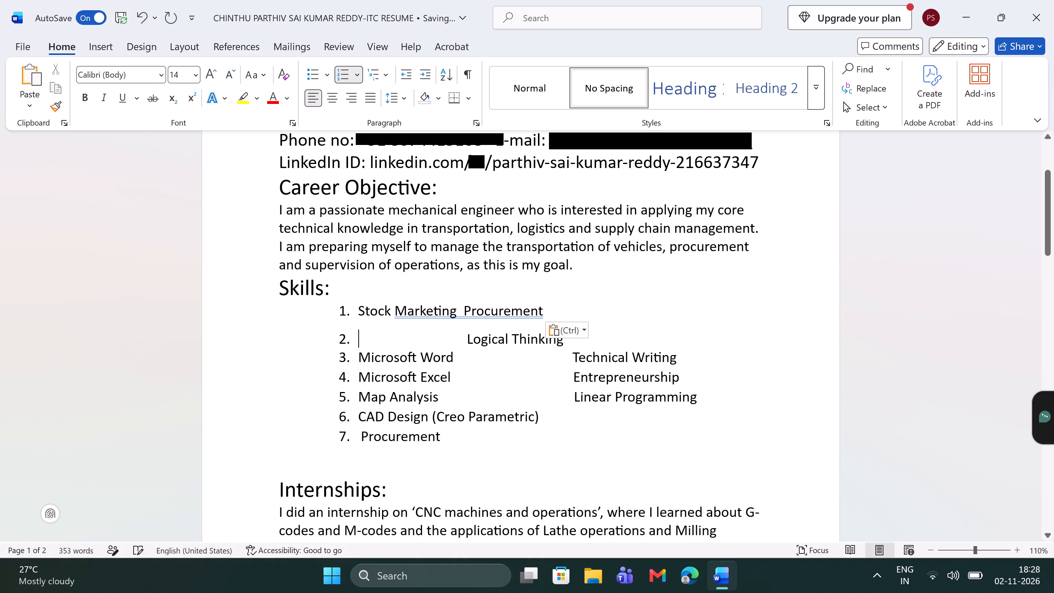
# Delete the spacing and item break before Logical Thinking so it follows Procurement on the Stock Marketing line, undoing any deleted letters of Procurement.
pyautogui.click(464, 339)
pyautogui.press('BackSpace')
pyautogui.press('BackSpace')
pyautogui.press('BackSpace')
pyautogui.press('BackSpace')
pyautogui.press('BackSpace')
pyautogui.press('BackSpace')
pyautogui.press('BackSpace')
pyautogui.press('BackSpace')
pyautogui.press('BackSpace')
pyautogui.press('BackSpace')
pyautogui.press('BackSpace')
pyautogui.press('BackSpace')
pyautogui.press('BackSpace')
pyautogui.press('BackSpace')
pyautogui.press('BackSpace')
pyautogui.press('BackSpace')
pyautogui.press('BackSpace')
pyautogui.press('BackSpace')
pyautogui.press('BackSpace')
pyautogui.press('BackSpace')
pyautogui.press('BackSpace')
pyautogui.press('BackSpace')
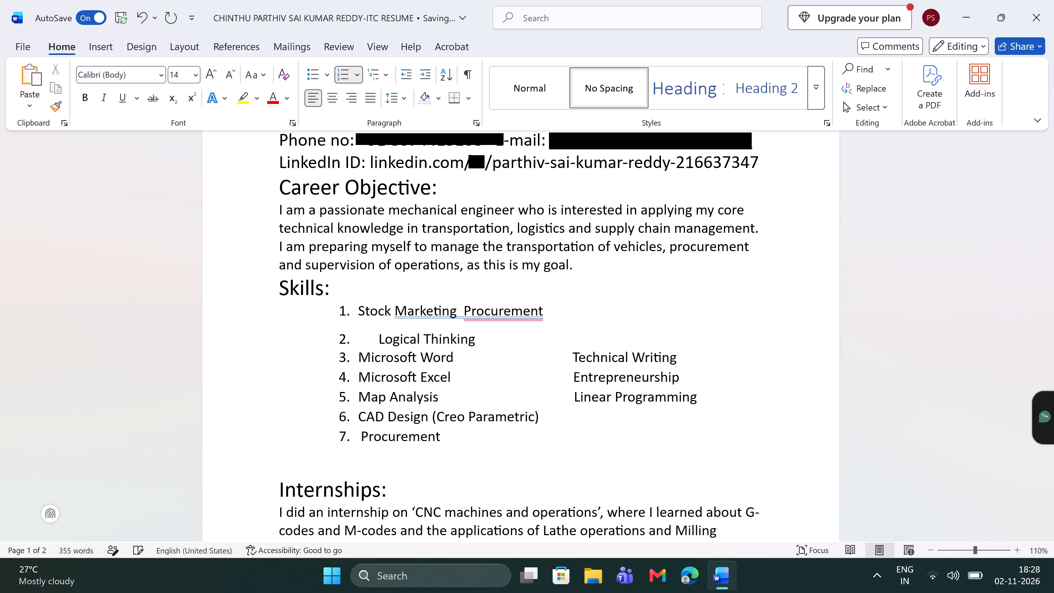
pyautogui.hotkey('ctrl', 'z')
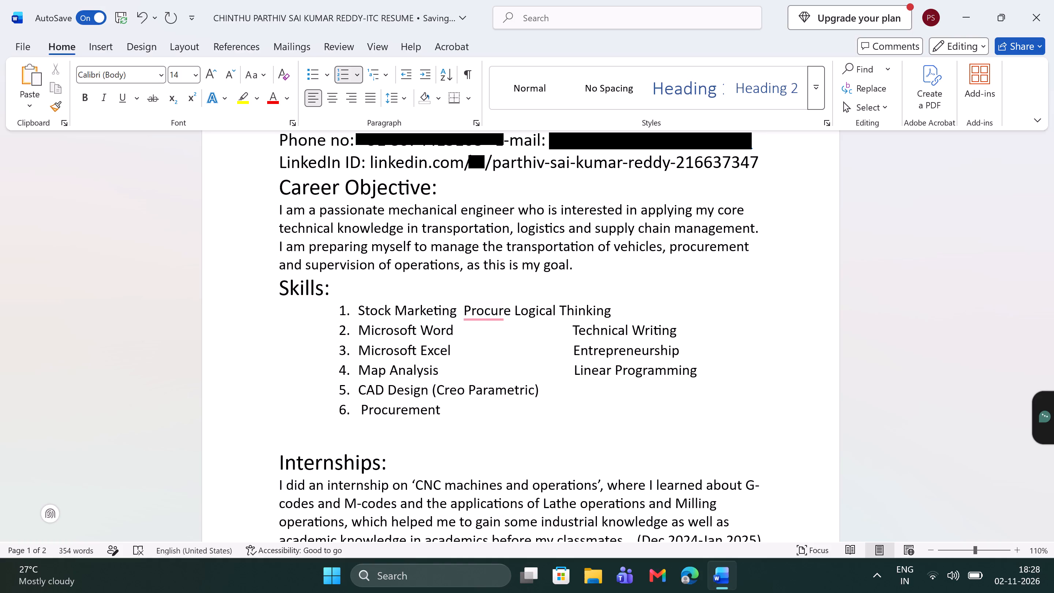
pyautogui.hotkey('ctrl', 'z')
pyautogui.hotkey('ctrl', 'z')
pyautogui.hotkey('ctrl', 'z')
pyautogui.hotkey('ctrl', 'z')
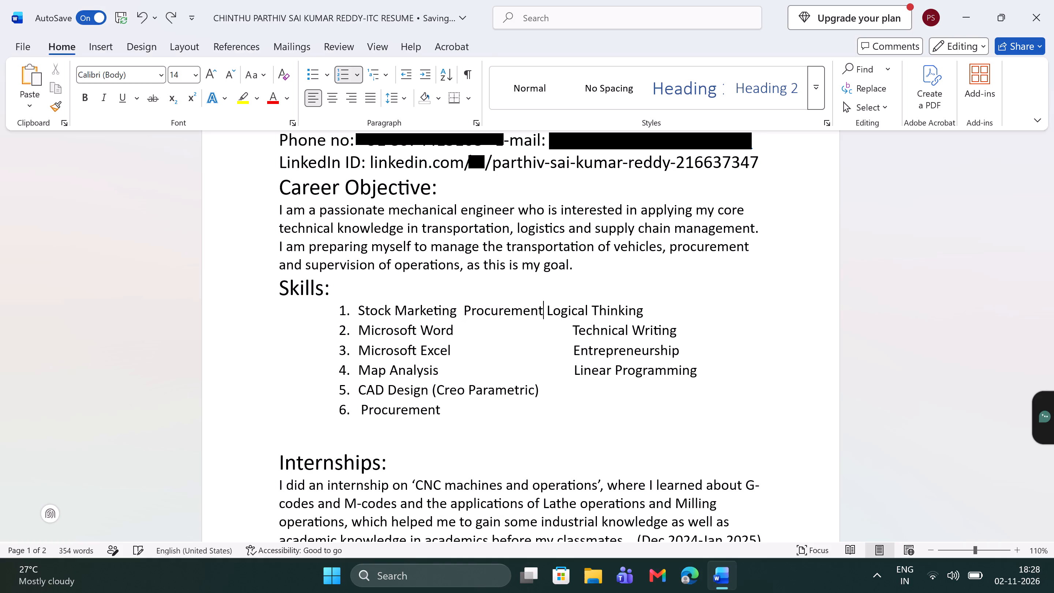
# Delete Stock Marketing and the leading spaces from the first Skills item so it starts with Procurement, keeping its list number.
pyautogui.click(457, 314)
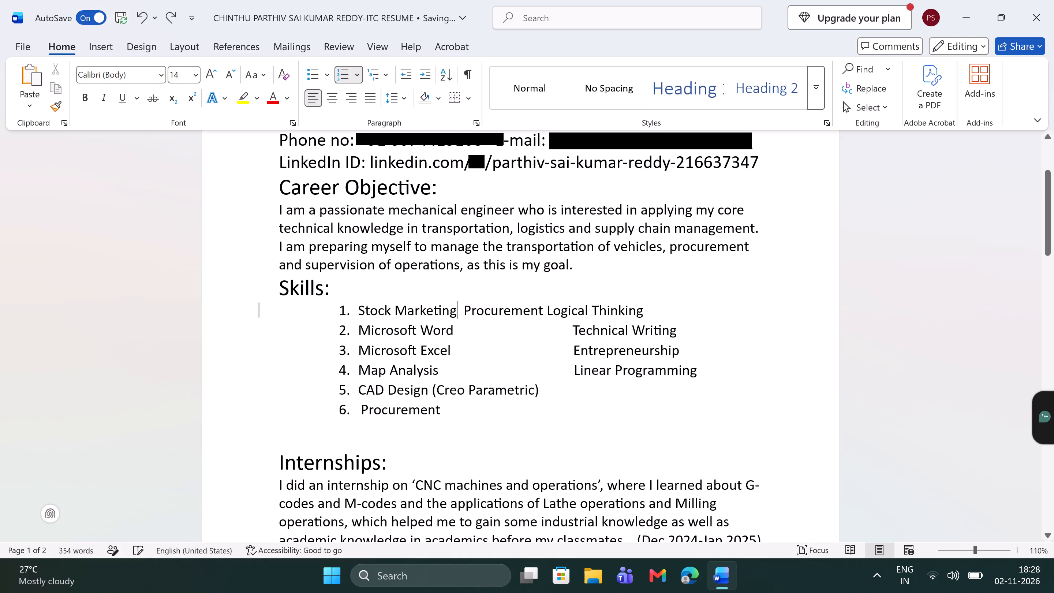
pyautogui.press('BackSpace')
pyautogui.press('BackSpace')
pyautogui.press('BackSpace')
pyautogui.press('BackSpace')
pyautogui.press('BackSpace')
pyautogui.press('BackSpace')
pyautogui.press('BackSpace')
pyautogui.press('BackSpace')
pyautogui.press('BackSpace')
pyautogui.press('BackSpace')
pyautogui.press('BackSpace')
pyautogui.press('BackSpace')
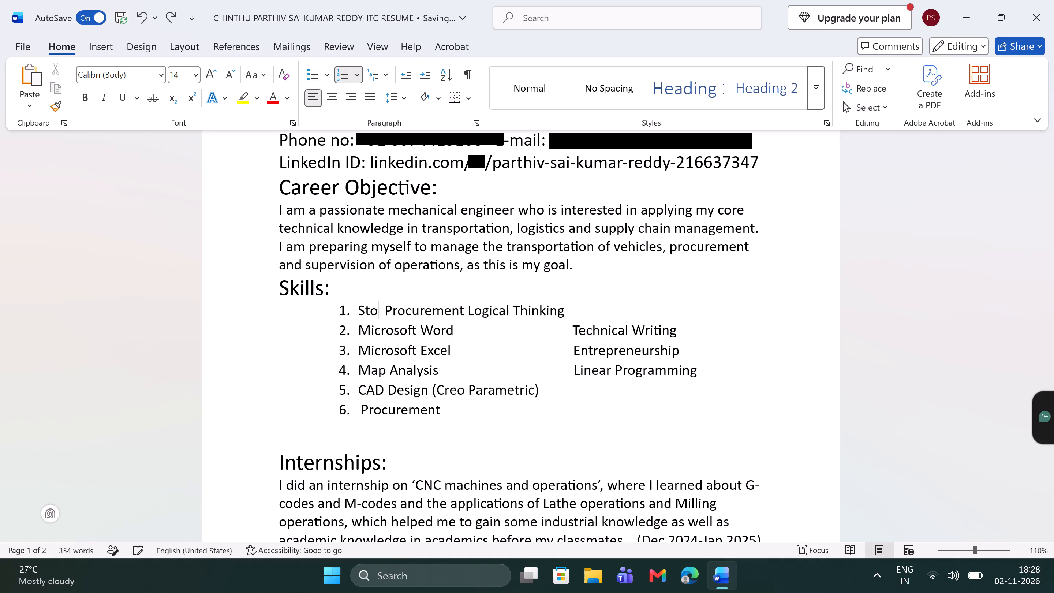
pyautogui.press('BackSpace')
pyautogui.press('BackSpace')
pyautogui.press('BackSpace')
pyautogui.press('Right')
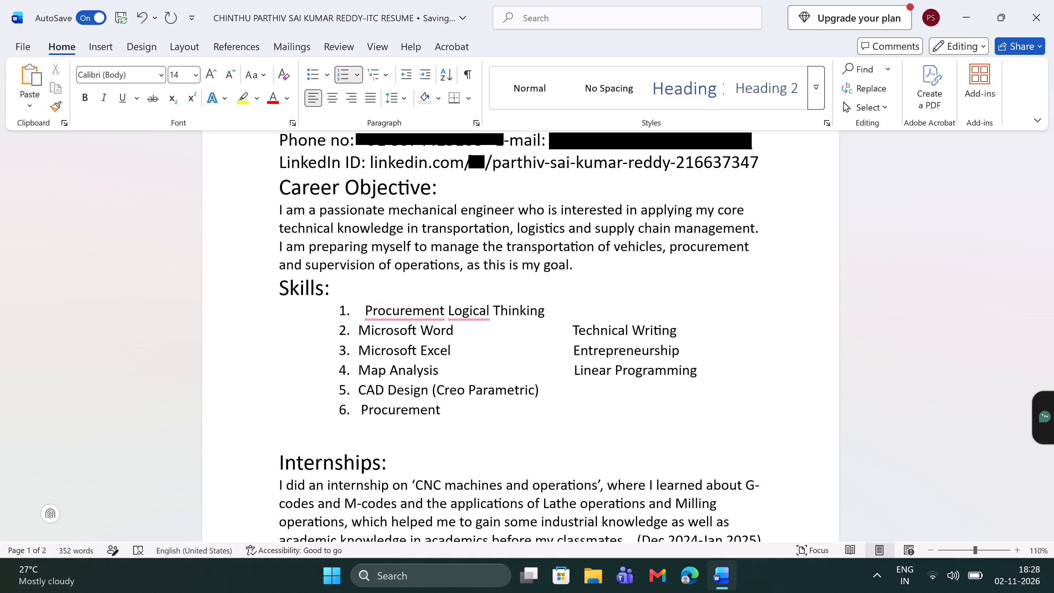
pyautogui.press('BackSpace')
pyautogui.press('BackSpace')
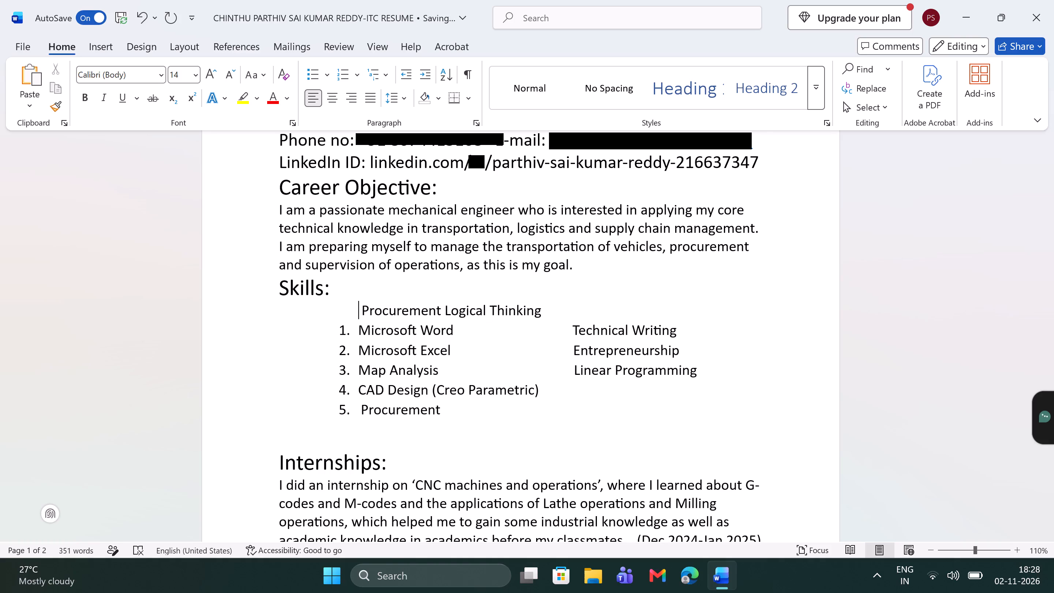
pyautogui.hotkey('ctrl', 'z')
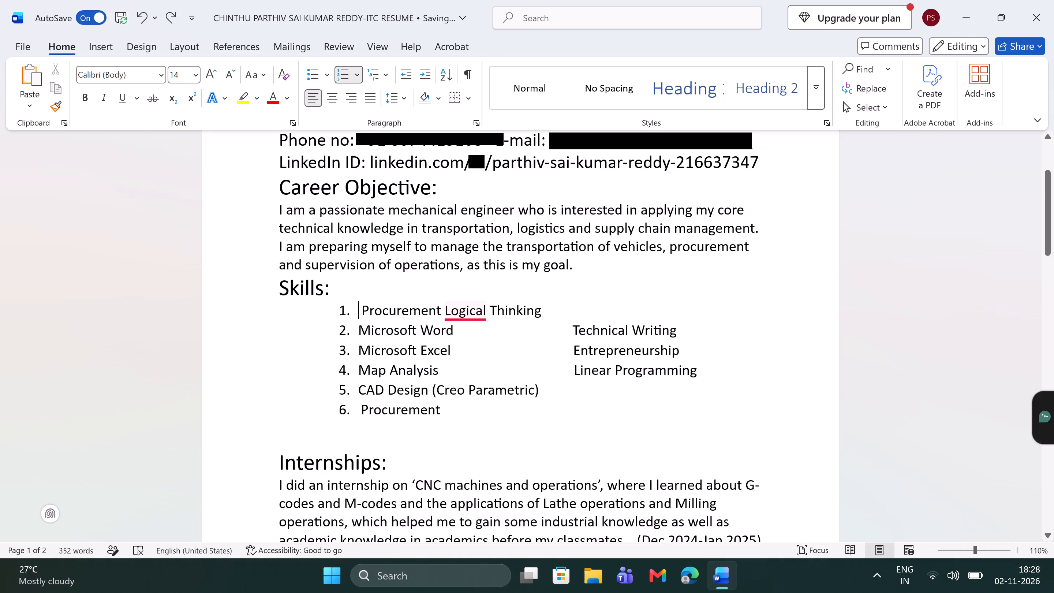
pyautogui.press('Right')
pyautogui.press('BackSpace')
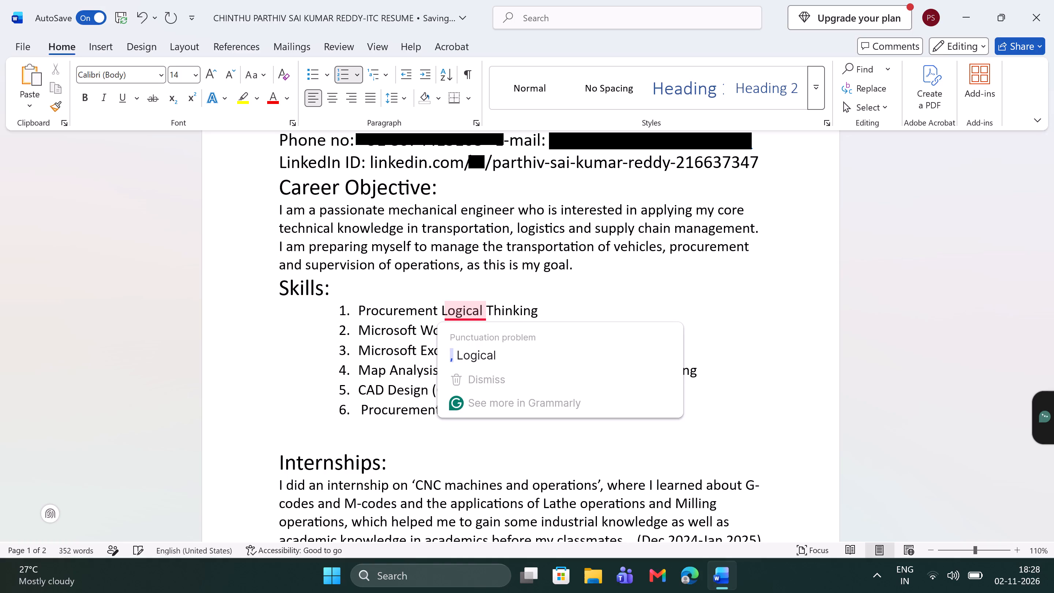
# Add spaces between Procurement and Logical Thinking until Logical Thinking lines up with Technical Writing in the second column.
pyautogui.click(443, 312)
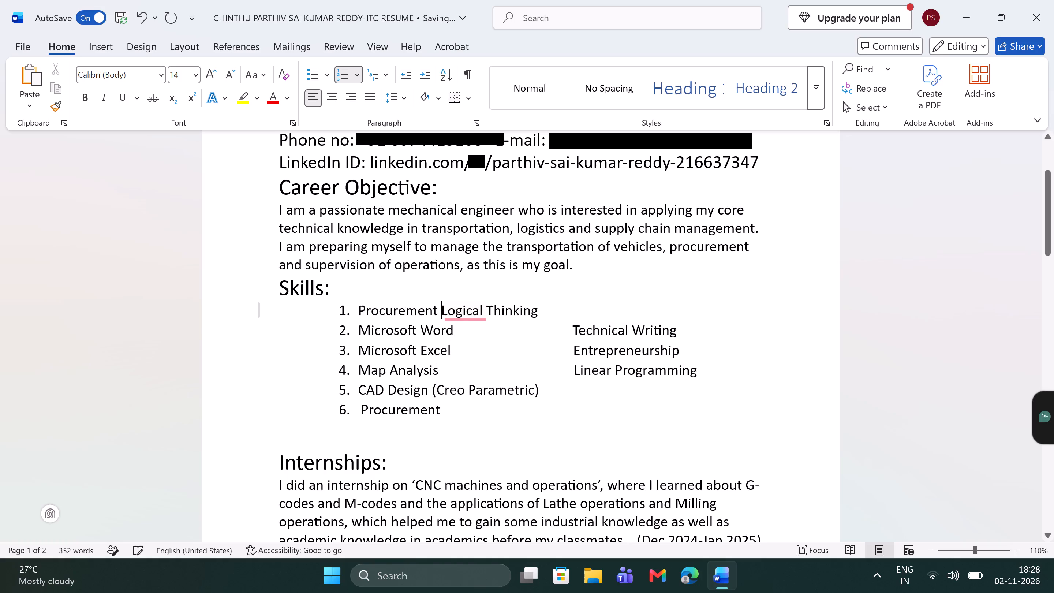
pyautogui.press('space')
pyautogui.press('space')
pyautogui.press('space')
pyautogui.press('space')
pyautogui.press('space')
pyautogui.press('space')
pyautogui.press('space')
pyautogui.press('space')
pyautogui.press('space')
pyautogui.press('space')
pyautogui.press('space')
pyautogui.press('space')
pyautogui.press('space')
pyautogui.press('space')
pyautogui.press('space')
pyautogui.press('space')
pyautogui.press('space')
pyautogui.press('space')
pyautogui.press('space')
pyautogui.press('space')
pyautogui.press('space')
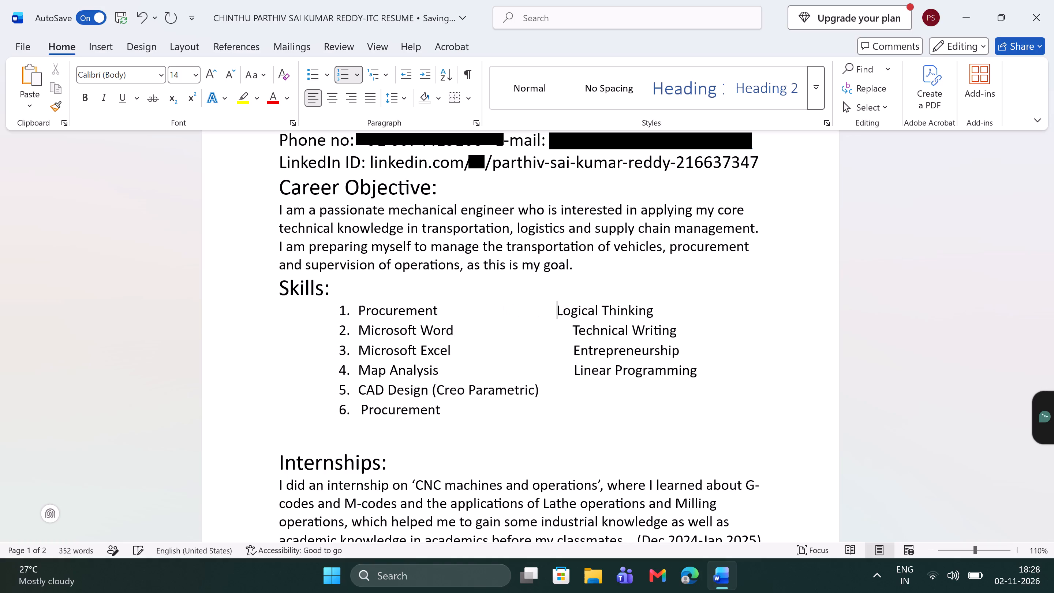
pyautogui.press('space')
pyautogui.press('space')
pyautogui.press('space')
pyautogui.press('space')
pyautogui.press('space')
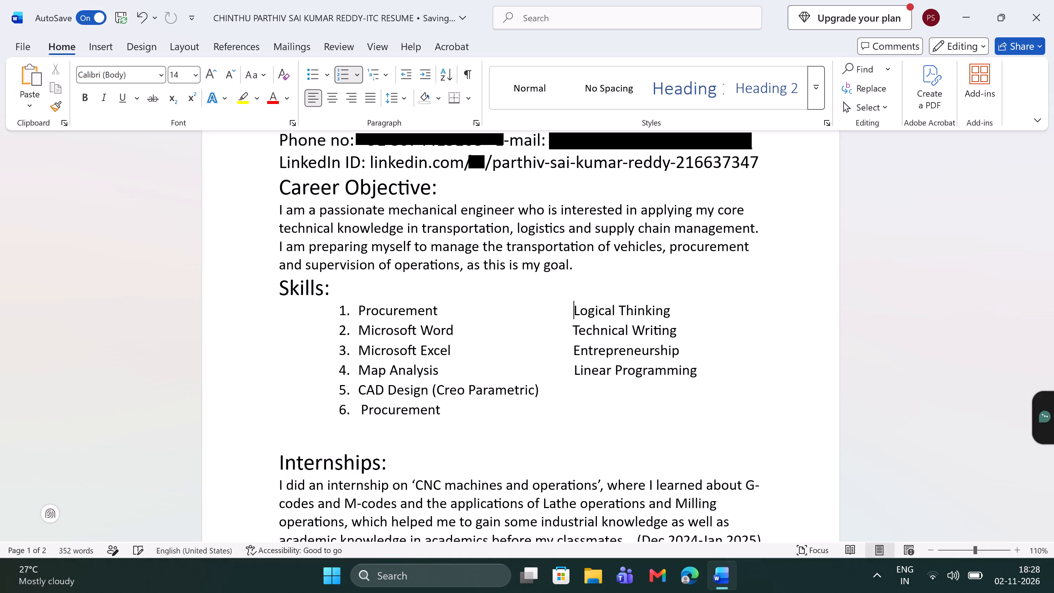
# Replace Procurement in the sixth Skills item with Stock Marketing and remove the extra space before it.
pyautogui.click(441, 410)
pyautogui.press('BackSpace')
pyautogui.press('BackSpace')
pyautogui.press('BackSpace')
pyautogui.press('BackSpace')
pyautogui.press('BackSpace')
pyautogui.press('BackSpace')
pyautogui.press('BackSpace')
pyautogui.press('BackSpace')
pyautogui.press('BackSpace')
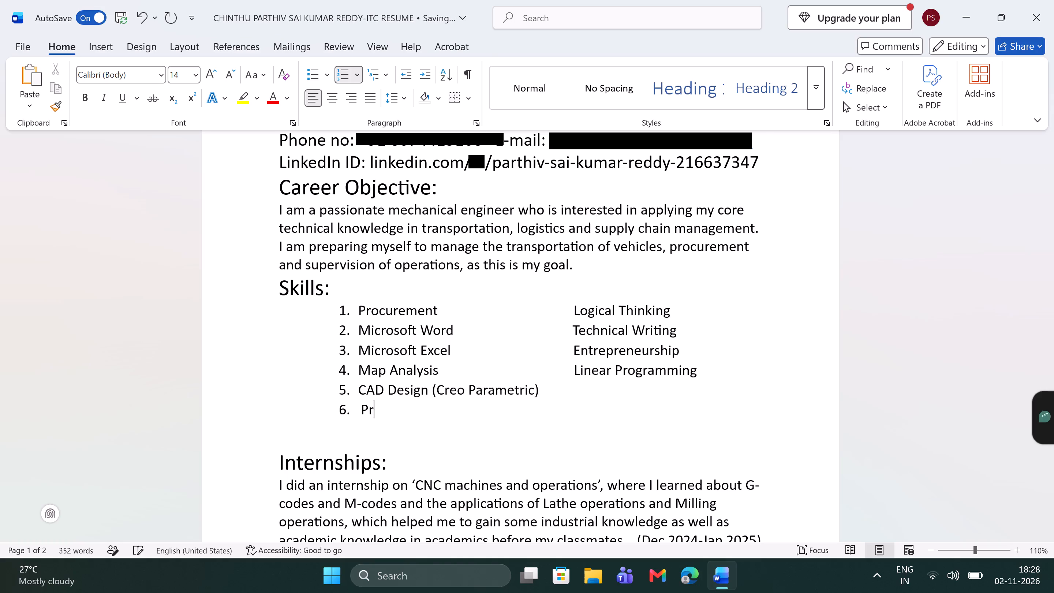
pyautogui.press('BackSpace')
pyautogui.press('BackSpace')
pyautogui.write('tock')
pyautogui.press('space')
pyautogui.write('m')
pyautogui.press('BackSpace')
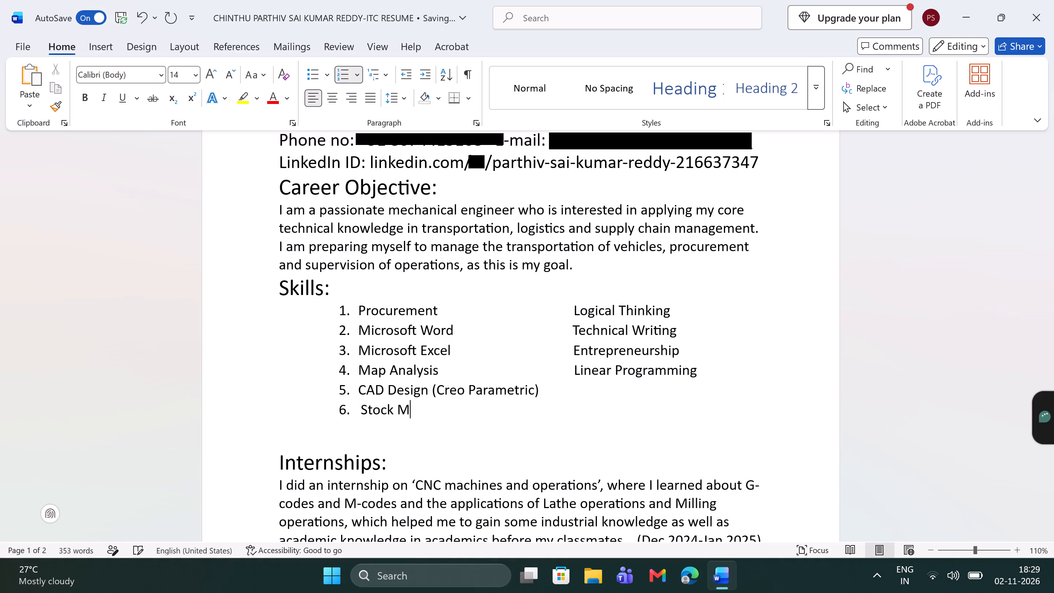
pyautogui.write('arketing')
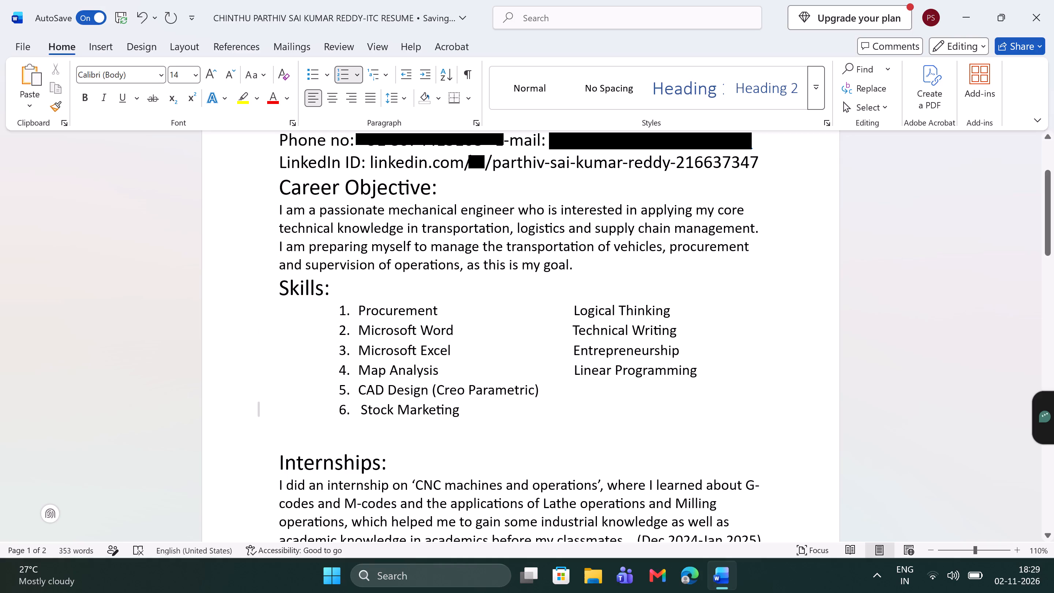
pyautogui.click(364, 412)
pyautogui.press('BackSpace')
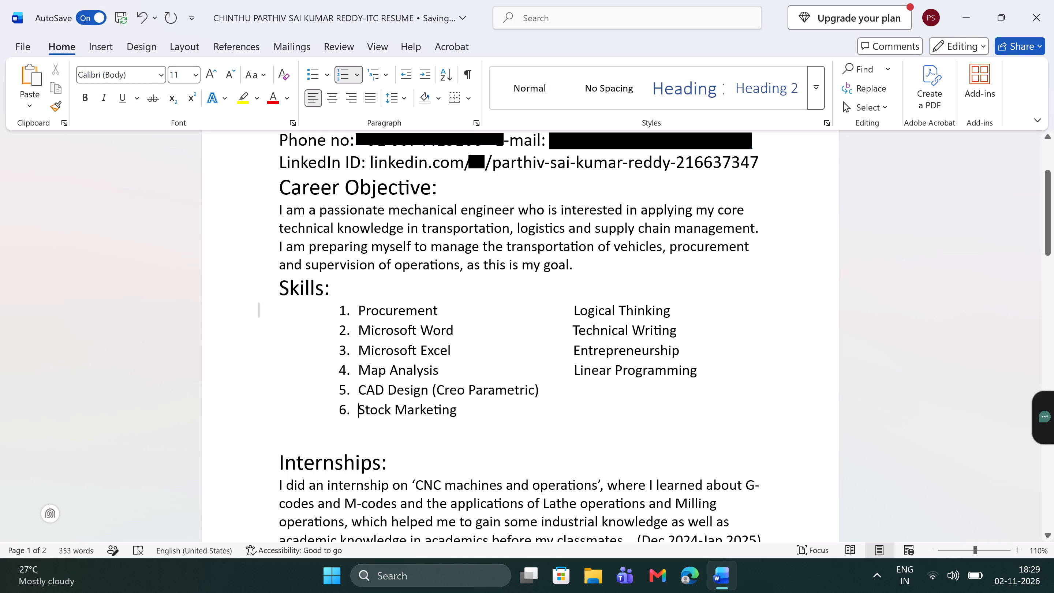
# Change Logical Thinking in the first Skills row to Logistics.
pyautogui.click(672, 314)
pyautogui.press('BackSpace')
pyautogui.press('BackSpace')
pyautogui.press('BackSpace')
pyautogui.press('BackSpace')
pyautogui.press('BackSpace')
pyautogui.press('BackSpace')
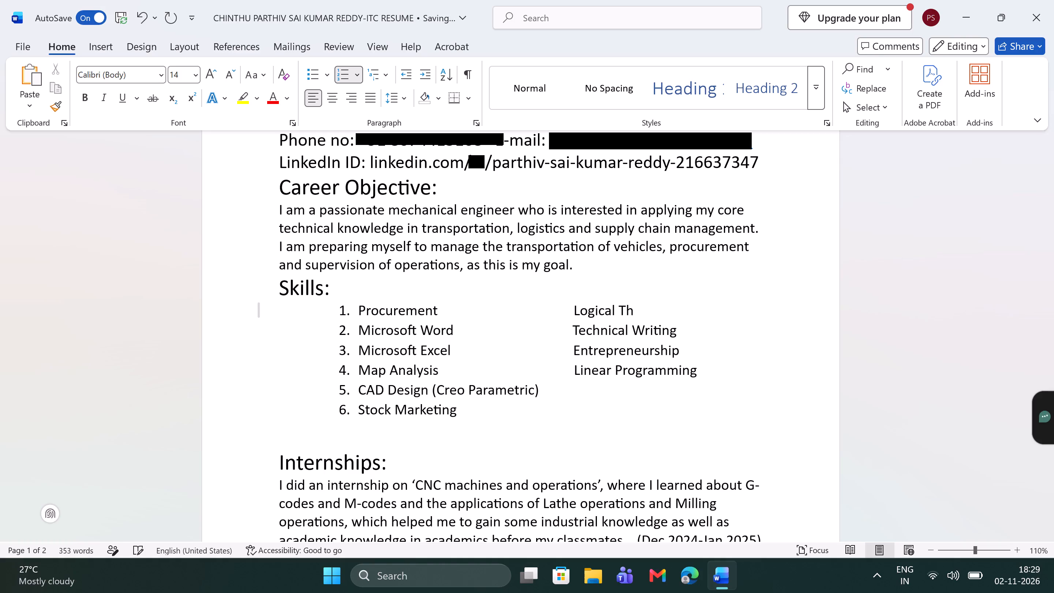
pyautogui.press('BackSpace')
pyautogui.press('BackSpace')
pyautogui.press('BackSpace')
pyautogui.press('BackSpace')
pyautogui.press('BackSpace')
pyautogui.press('BackSpace')
pyautogui.write('st')
pyautogui.write('ics')
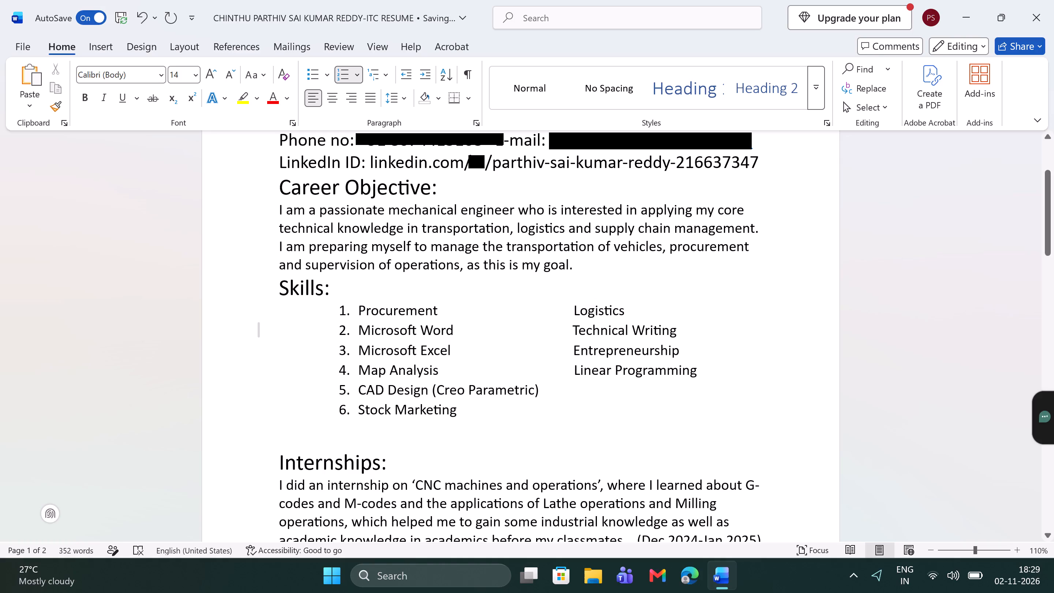
# Remove the automatic numbering from all the Skills items.
pyautogui.click(346, 74)
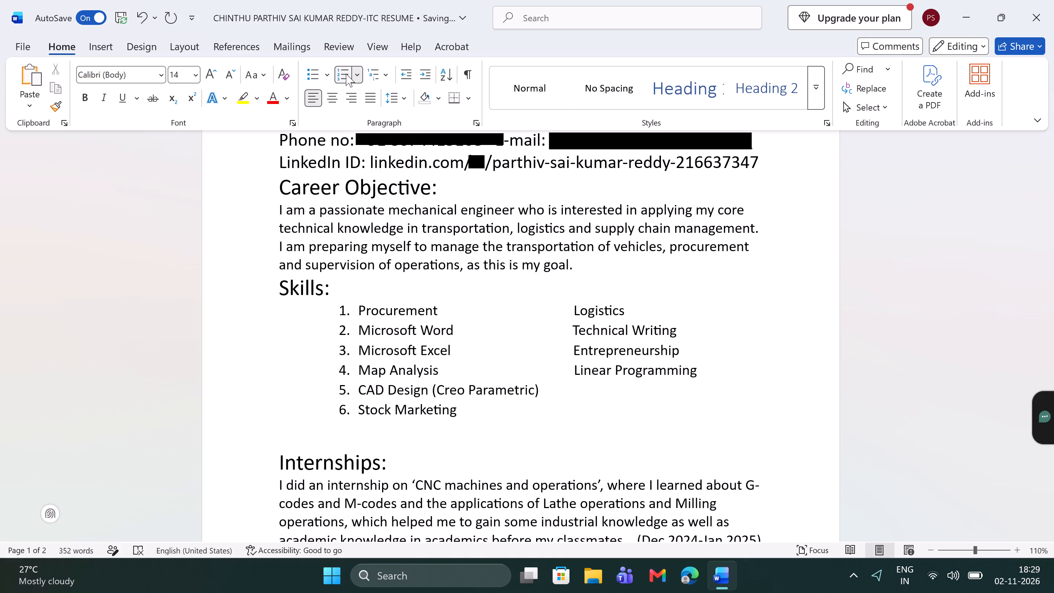
pyautogui.hotkey('ctrl', 'z')
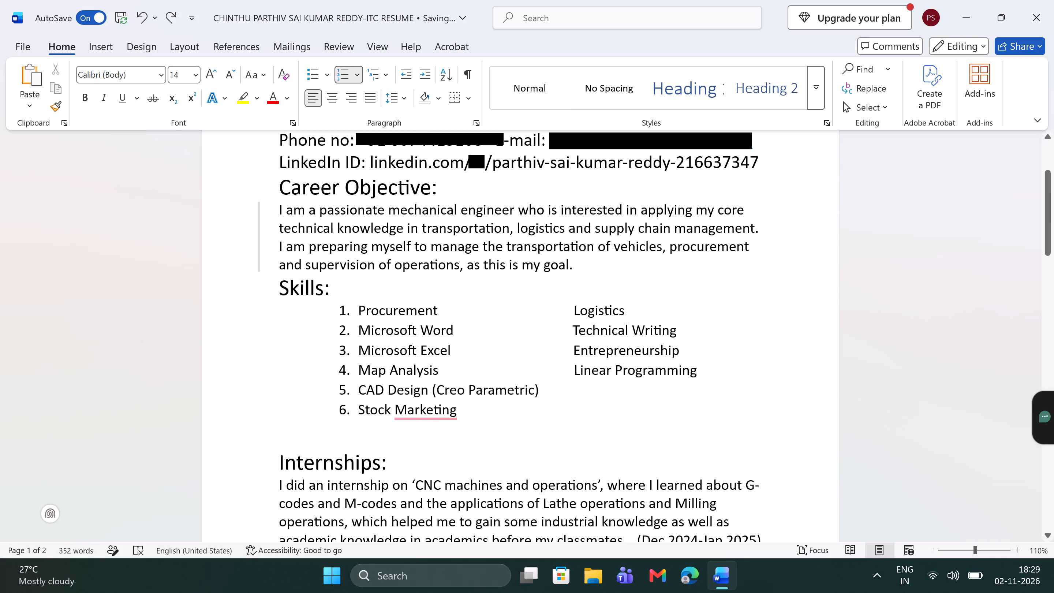
pyautogui.moveTo(336, 303); pyautogui.dragTo(459, 430)
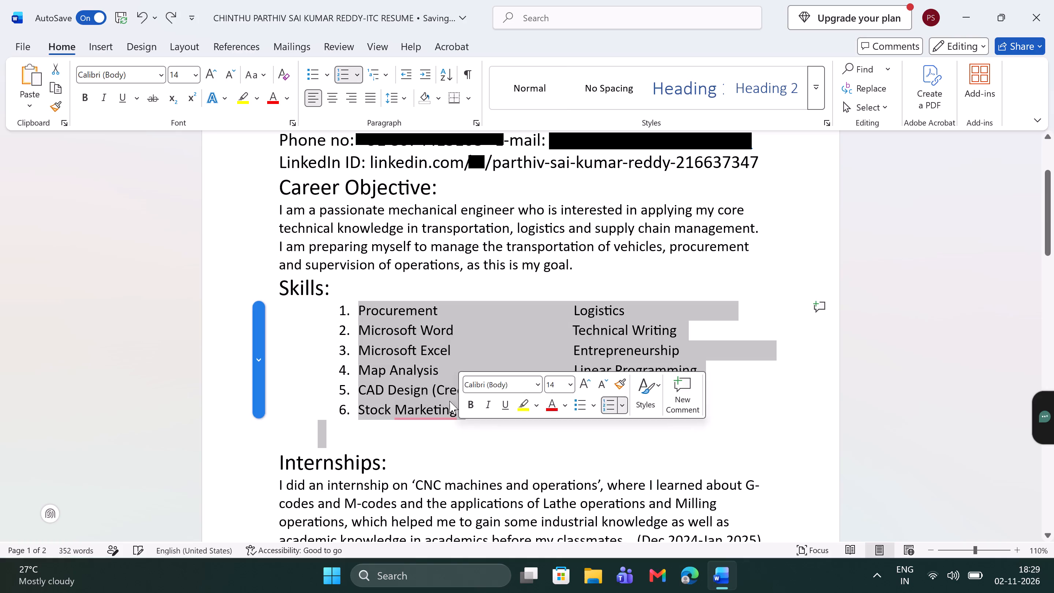
pyautogui.click(345, 78)
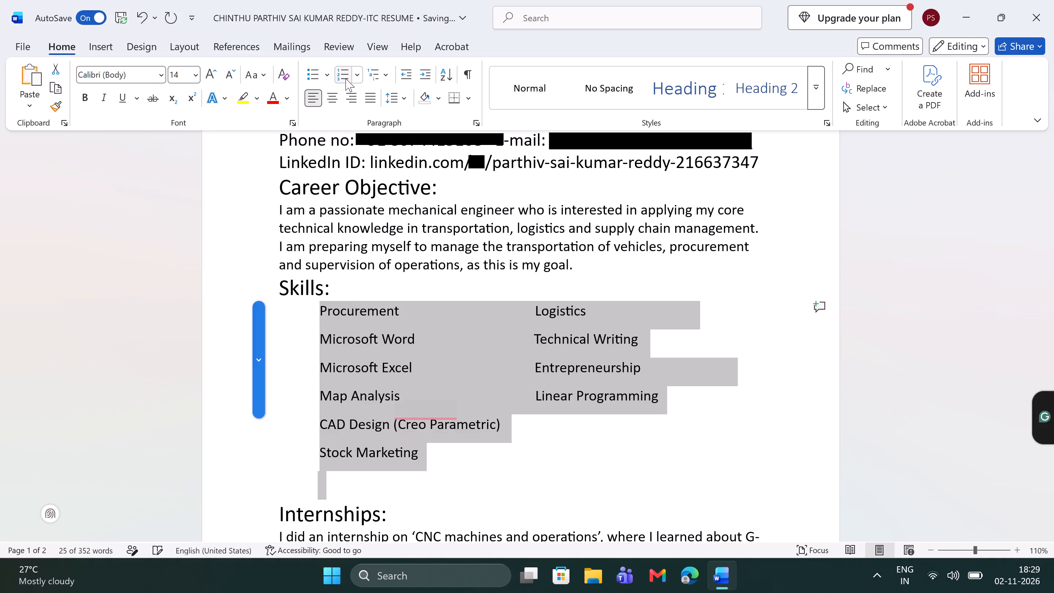
# Apply the No Spacing style to the Skills entries and set their font size to 14.
pyautogui.click(612, 89)
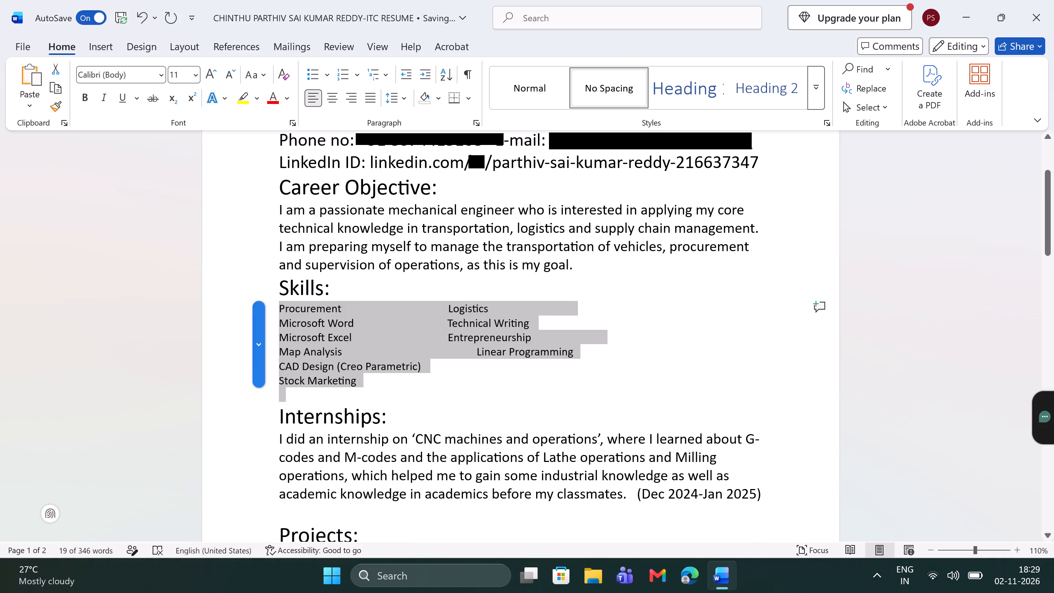
pyautogui.click(182, 75)
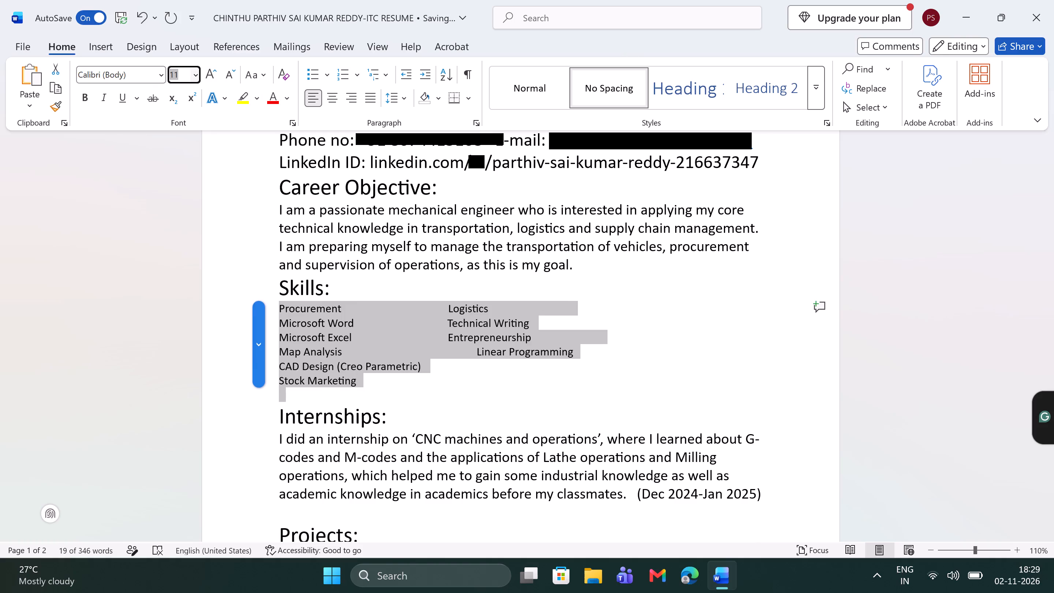
pyautogui.write('14')
pyautogui.press('Return')
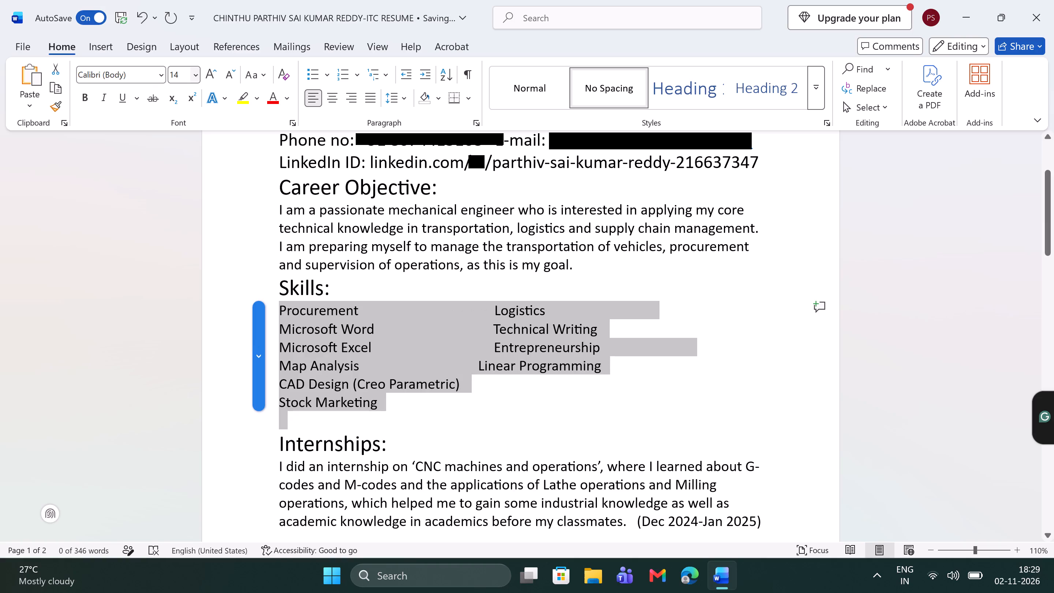
pyautogui.click(408, 357)
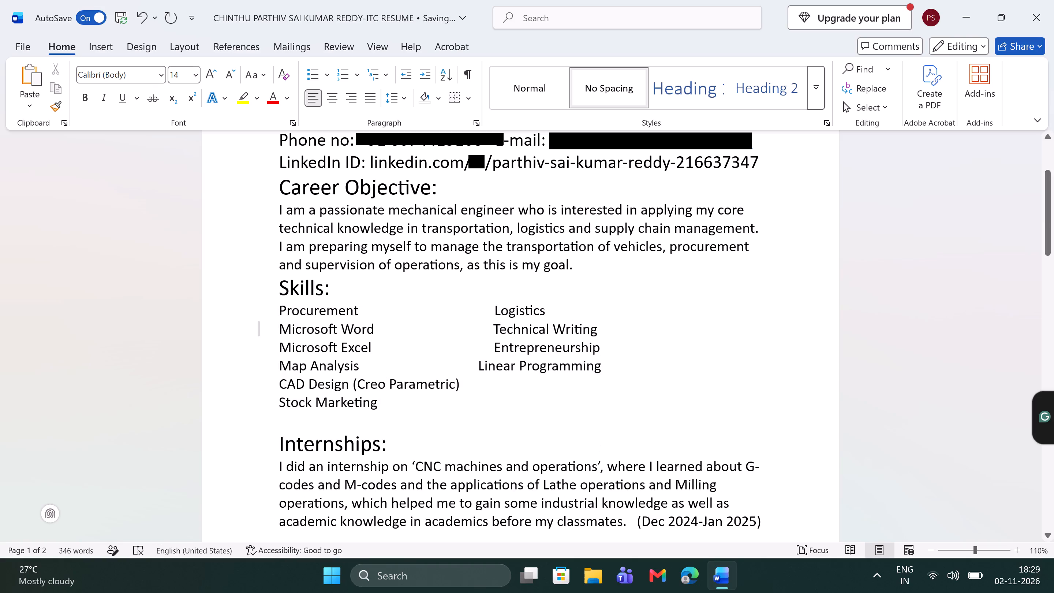
# Indent the Procurement and Logistics row with about twenty spaces before Procurement.
pyautogui.click(278, 313)
pyautogui.press('space')
pyautogui.press('space')
pyautogui.press('space')
pyautogui.press('space')
pyautogui.press('space')
pyautogui.press('space')
pyautogui.press('space')
pyautogui.press('space')
pyautogui.press('space')
pyautogui.press('space')
pyautogui.press('space')
pyautogui.press('space')
pyautogui.press('space')
pyautogui.press('space')
pyautogui.press('space')
pyautogui.press('space')
pyautogui.press('space')
pyautogui.press('space')
pyautogui.press('space')
pyautogui.press('space')
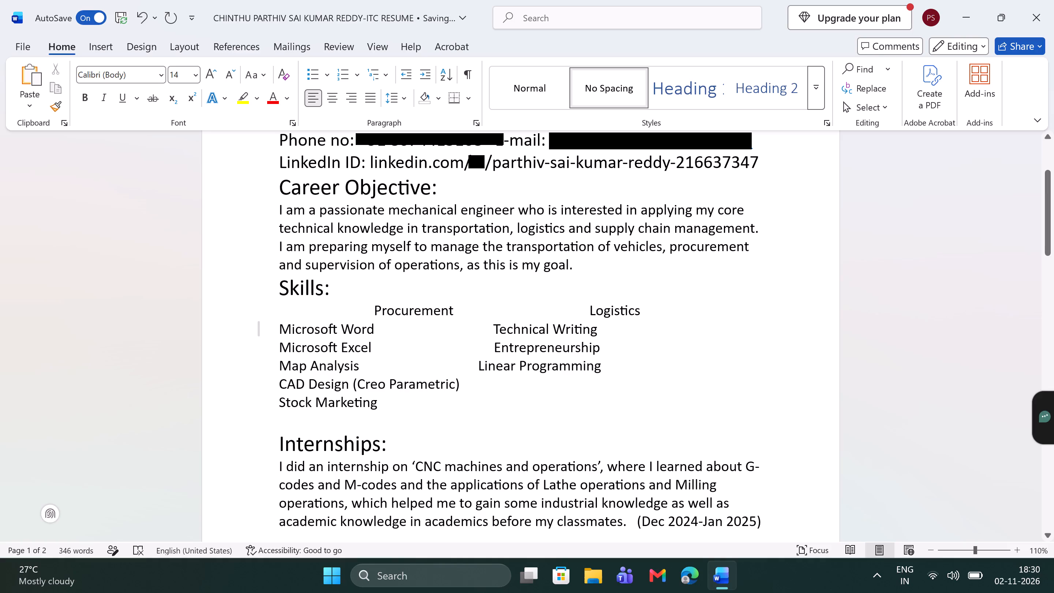
# Manually number the first two Skills rows as 1) Procurement, 2) Logistics, 3) Microsoft Word and 4) Technical Writing.
pyautogui.press('1')
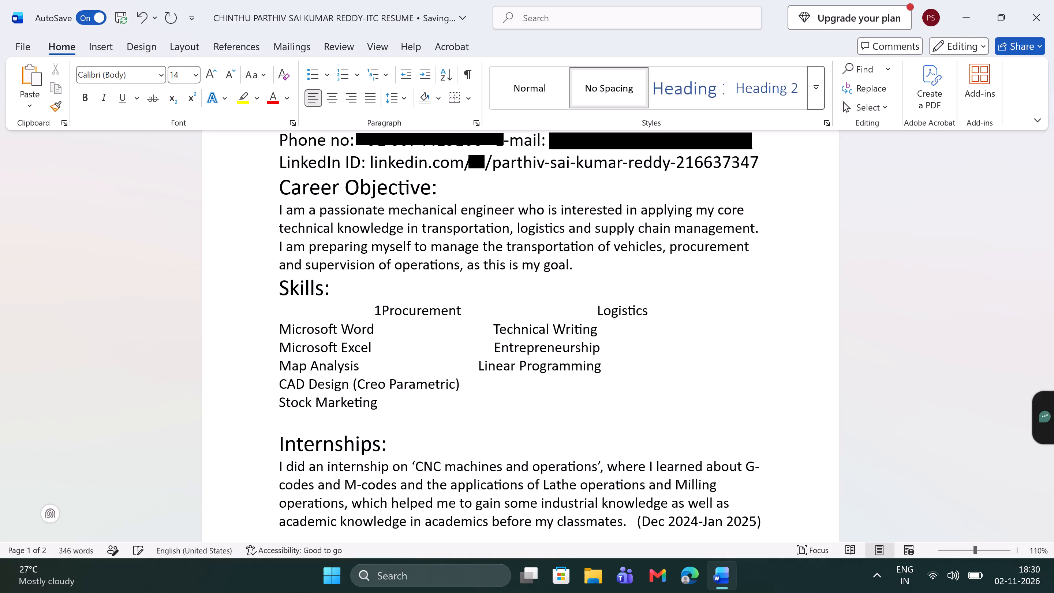
pyautogui.hotkey('shift', ')')
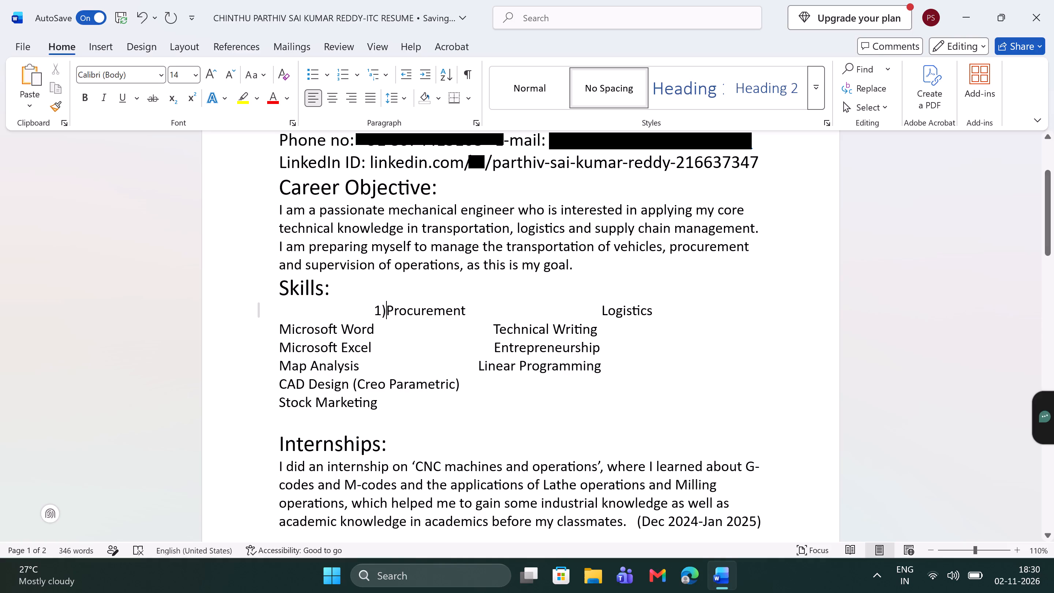
pyautogui.click(602, 314)
pyautogui.press('2')
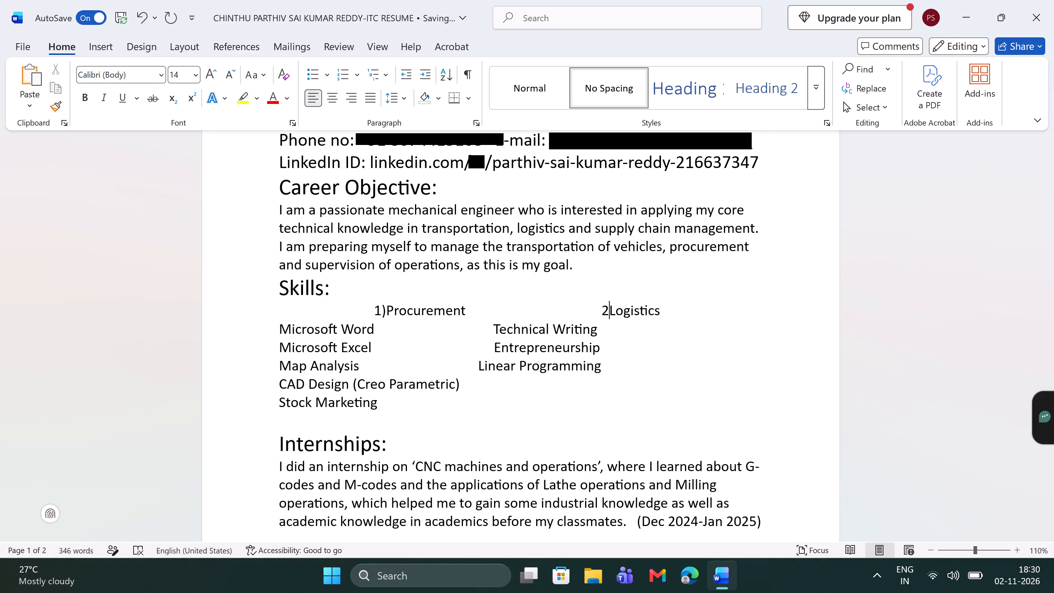
pyautogui.hotkey('shift', ')')
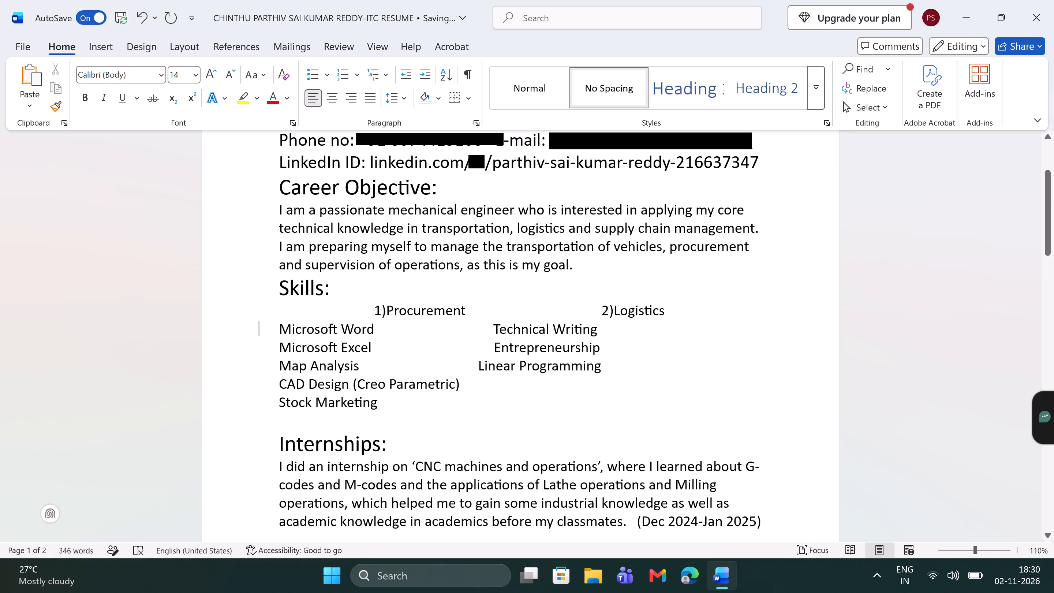
pyautogui.click(278, 328)
pyautogui.write('3)')
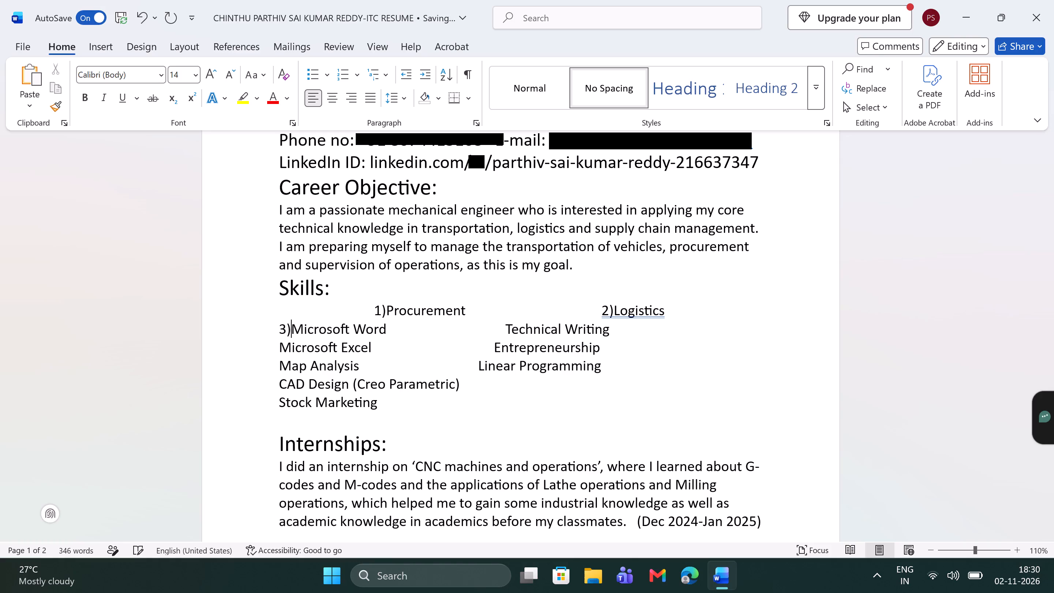
pyautogui.click(508, 334)
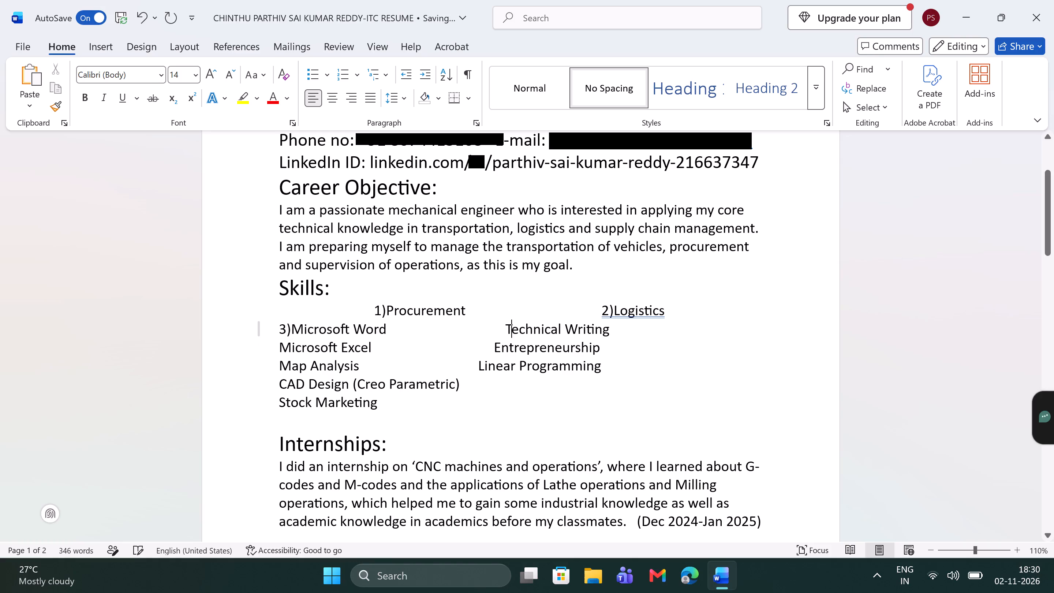
pyautogui.press('Left')
pyautogui.write('4)')
pyautogui.press('Left')
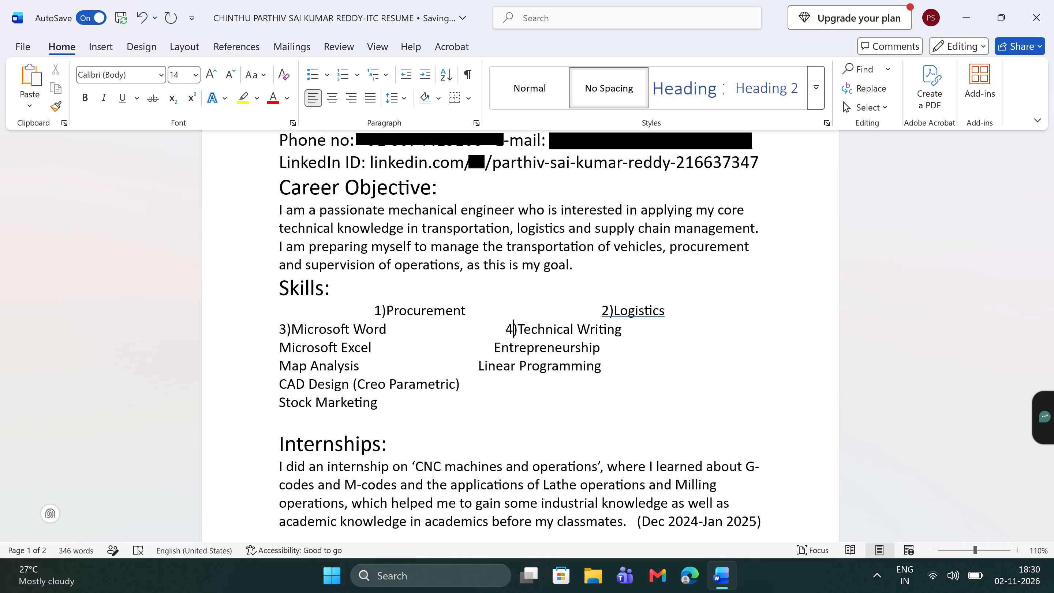
# Insert the number 5) in front of Microsoft Excel in the third Skills row.
pyautogui.press('Left')
pyautogui.press('Left')
pyautogui.press('Left')
pyautogui.press('Left')
pyautogui.press('Down')
pyautogui.press('Down')
pyautogui.press('Up')
pyautogui.press('Left')
pyautogui.press('Left')
pyautogui.press('Left')
pyautogui.press('Left')
pyautogui.press('Left')
pyautogui.press('Left')
pyautogui.press('Left')
pyautogui.press('Left')
pyautogui.press('Left')
pyautogui.press('Left')
pyautogui.press('Left')
pyautogui.press('Left')
pyautogui.press('Left')
pyautogui.press('Left')
pyautogui.press('Left')
pyautogui.press('Left')
pyautogui.press('Left')
pyautogui.press('Left')
pyautogui.press('Left')
pyautogui.press('Left')
pyautogui.write('5)')
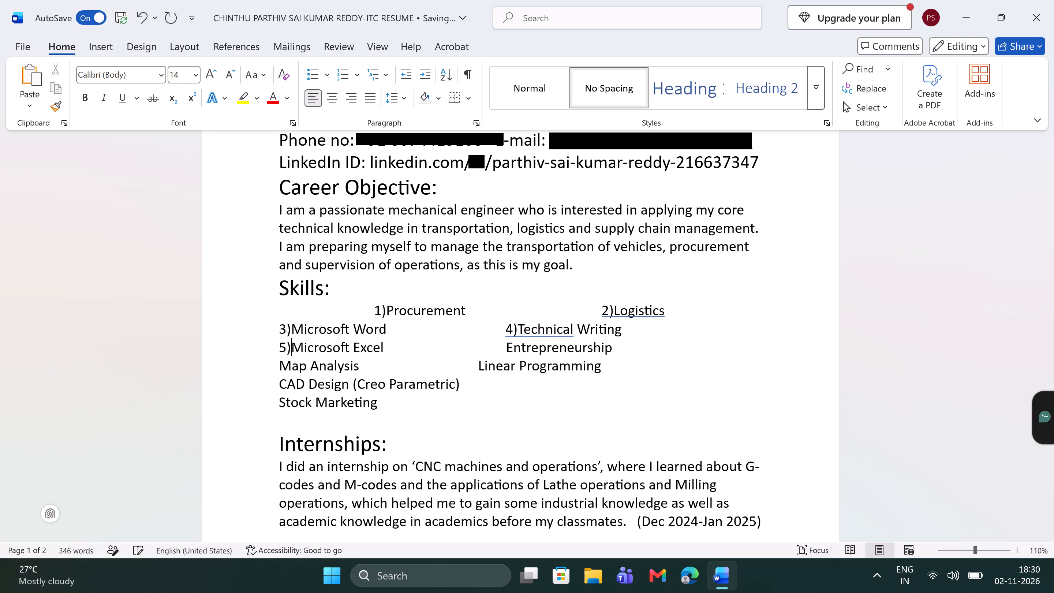
# Insert the number 6) in front of Entrepreneurship in the third Skills row.
pyautogui.press('Down')
pyautogui.press('Left')
pyautogui.press('Left')
pyautogui.press('Left')
pyautogui.press('Down')
pyautogui.press('Left')
pyautogui.press('Left')
pyautogui.press('Left')
pyautogui.press('Left')
pyautogui.press('Left')
pyautogui.press('Left')
pyautogui.press('Left')
pyautogui.press('Left')
pyautogui.press('Left')
pyautogui.press('Left')
pyautogui.press('Left')
pyautogui.press('Left')
pyautogui.press('Left')
pyautogui.press('Left')
pyautogui.press('Left')
pyautogui.press('Left')
pyautogui.press('Left')
pyautogui.press('Left')
pyautogui.press('Left')
pyautogui.press('Left')
pyautogui.press('Left')
pyautogui.press('Left')
pyautogui.press('Up')
pyautogui.press('Right')
pyautogui.press('Right')
pyautogui.press('Right')
pyautogui.press('Right')
pyautogui.press('Right')
pyautogui.press('Right')
pyautogui.press('Right')
pyautogui.press('Right')
pyautogui.press('Right')
pyautogui.press('Right')
pyautogui.press('Right')
pyautogui.press('Right')
pyautogui.press('Right')
pyautogui.press('Right')
pyautogui.press('Right')
pyautogui.press('Right')
pyautogui.press('Right')
pyautogui.press('Right')
pyautogui.press('Right')
pyautogui.press('Right')
pyautogui.press('Right')
pyautogui.press('Right')
pyautogui.press('Right')
pyautogui.press('Right')
pyautogui.write('6)')
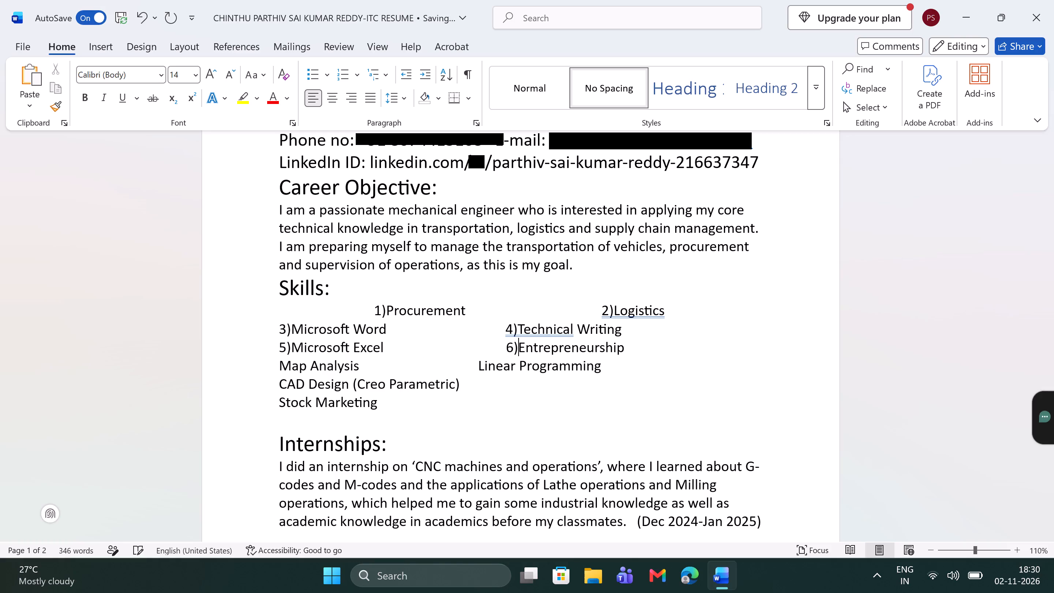
# Indent the Microsoft Word and Technical Writing row with about 23 spaces so its number 3) lines up under 1).
pyautogui.click(273, 328)
pyautogui.press('space')
pyautogui.press('space')
pyautogui.press('space')
pyautogui.press('space')
pyautogui.press('space')
pyautogui.press('space')
pyautogui.press('space')
pyautogui.press('space')
pyautogui.press('space')
pyautogui.press('space')
pyautogui.press('space')
pyautogui.press('space')
pyautogui.press('space')
pyautogui.press('space')
pyautogui.press('space')
pyautogui.press('space')
pyautogui.press('space')
pyautogui.press('space')
pyautogui.press('space')
pyautogui.press('space')
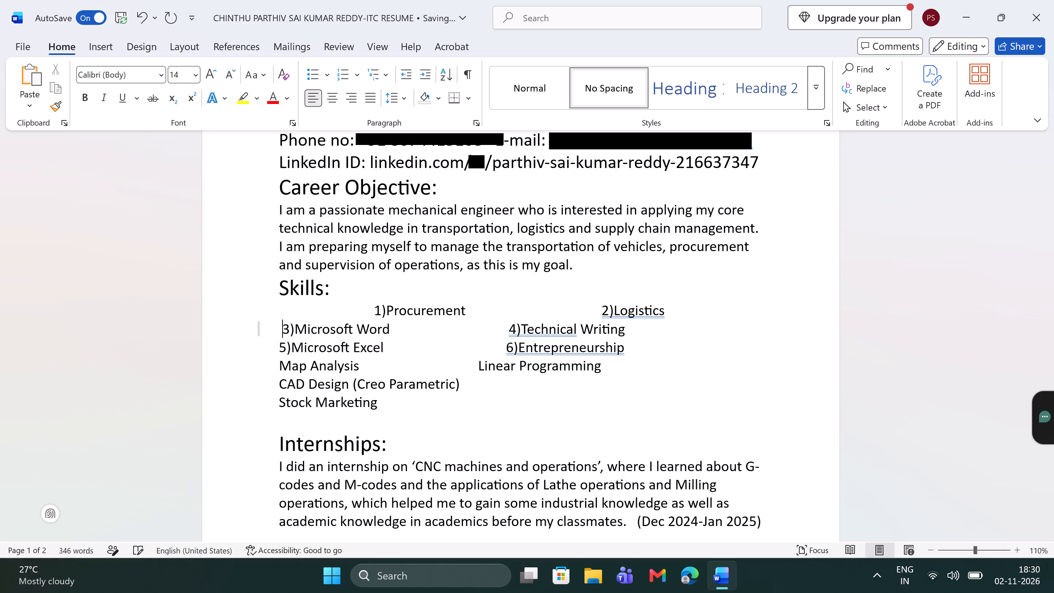
pyautogui.press('space')
pyautogui.press('space')
pyautogui.press('space')
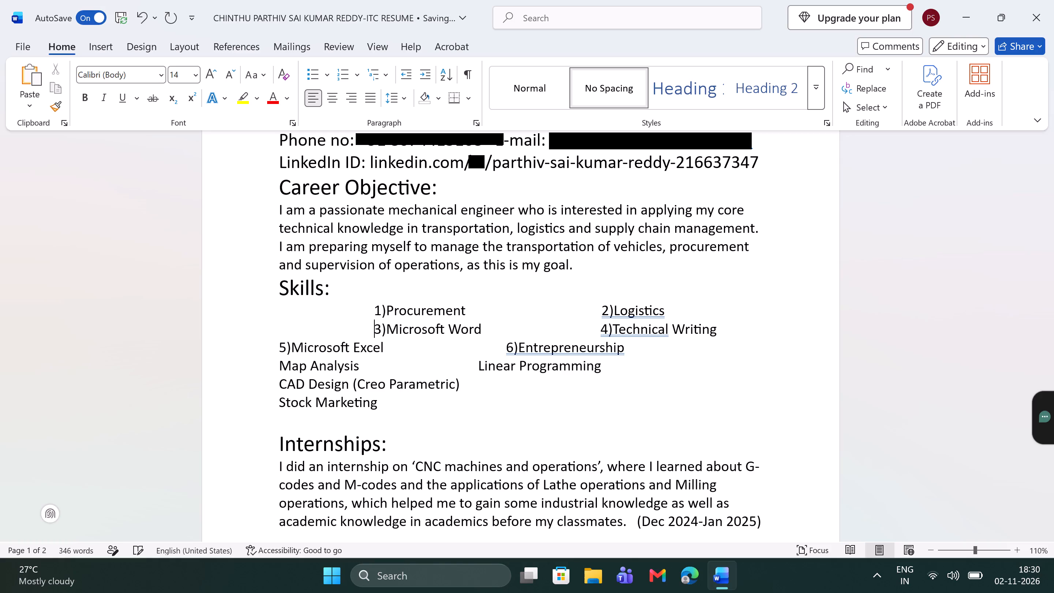
# Indent the Microsoft Excel and Entrepreneurship row with about 24 spaces so its number 5) lines up under 3).
pyautogui.click(277, 345)
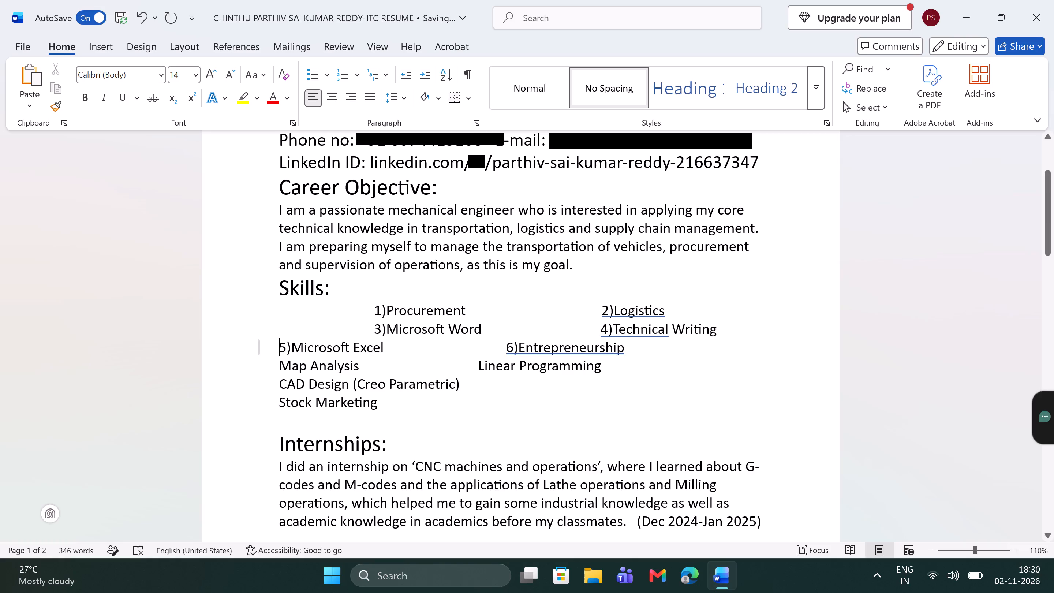
pyautogui.press('space')
pyautogui.press('space')
pyautogui.press('space')
pyautogui.press('space')
pyautogui.press('space')
pyautogui.press('space')
pyautogui.press('space')
pyautogui.press('space')
pyautogui.press('space')
pyautogui.press('space')
pyautogui.press('space')
pyautogui.press('space')
pyautogui.press('space')
pyautogui.press('space')
pyautogui.press('space')
pyautogui.press('space')
pyautogui.press('space')
pyautogui.press('space')
pyautogui.press('space')
pyautogui.press('space')
pyautogui.press('space')
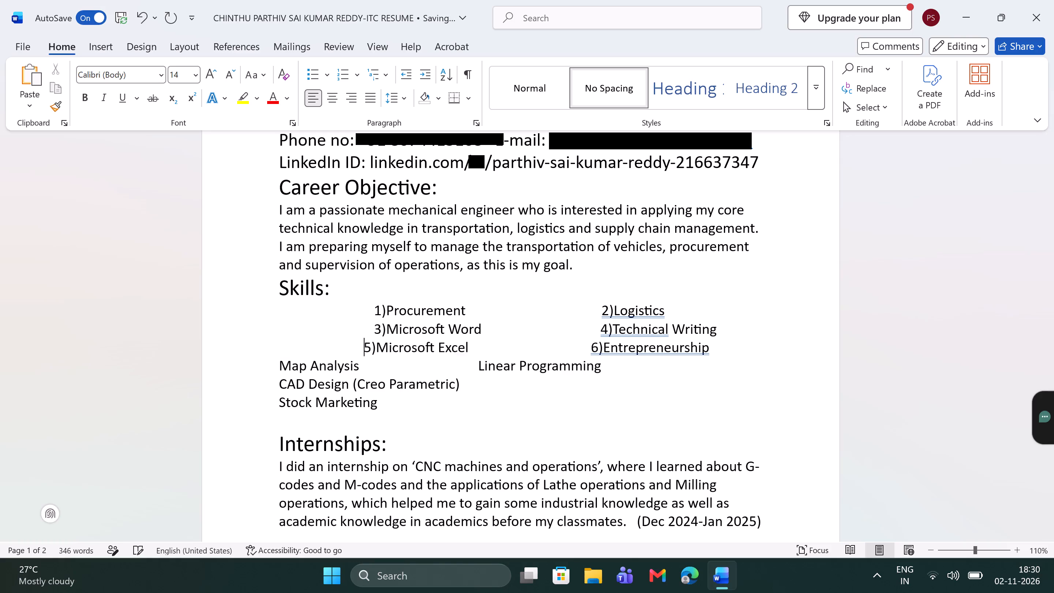
pyautogui.press('space')
pyautogui.press('space')
pyautogui.press('space')
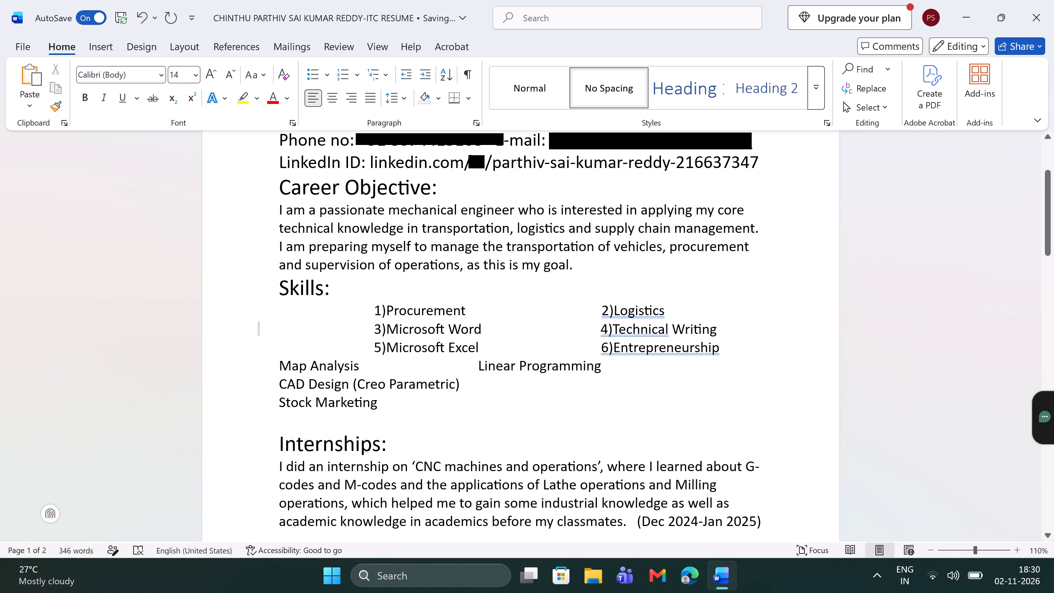
# Add a space after the numbers 2), 4) and 6) in the second column of Skills entries.
pyautogui.rightClick(613, 311)
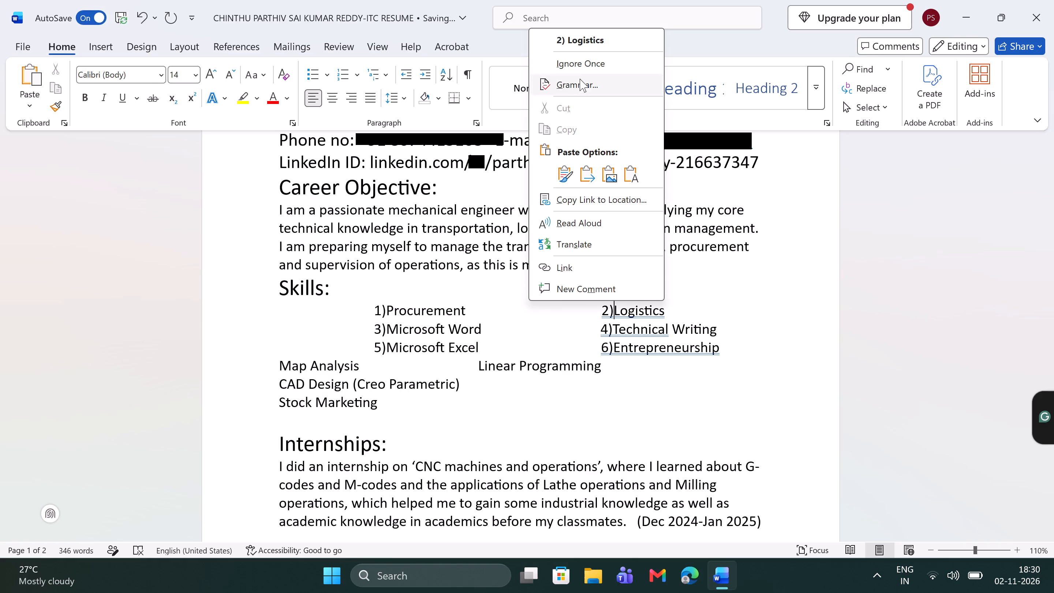
pyautogui.click(578, 44)
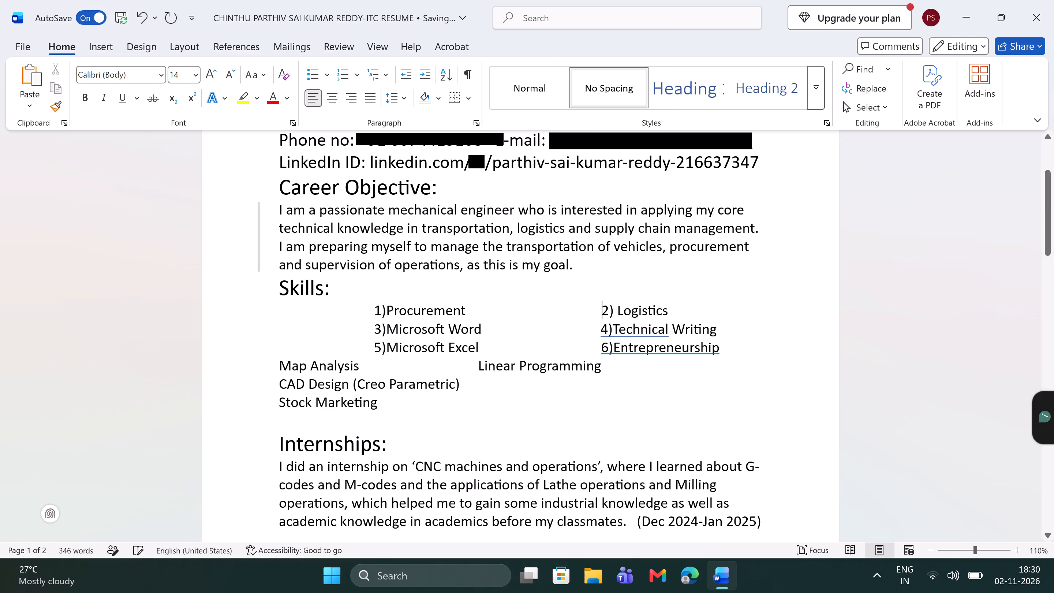
pyautogui.click(613, 327)
pyautogui.press('space')
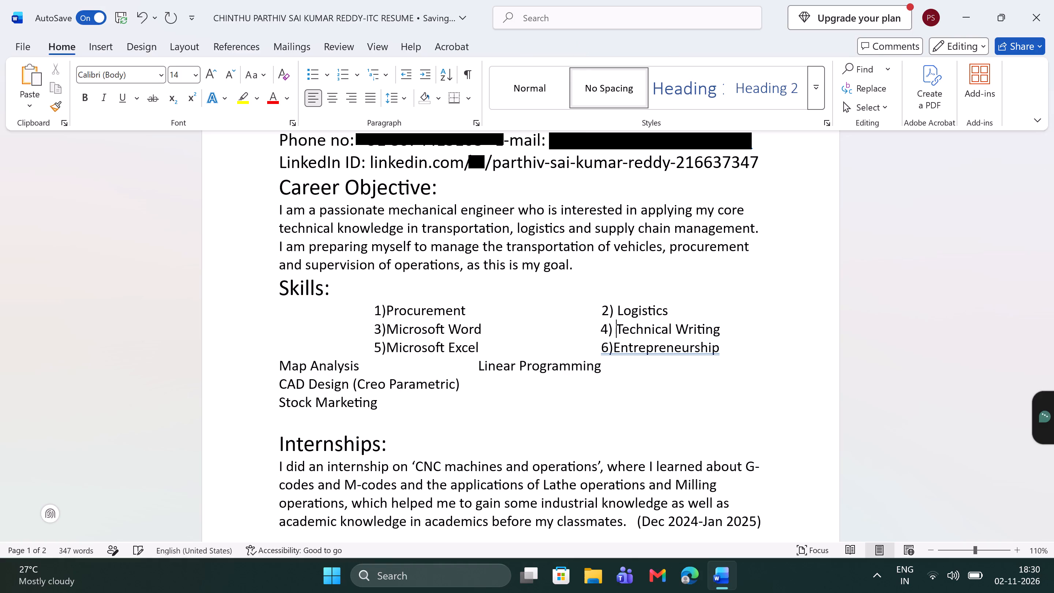
pyautogui.click(613, 349)
pyautogui.press('space')
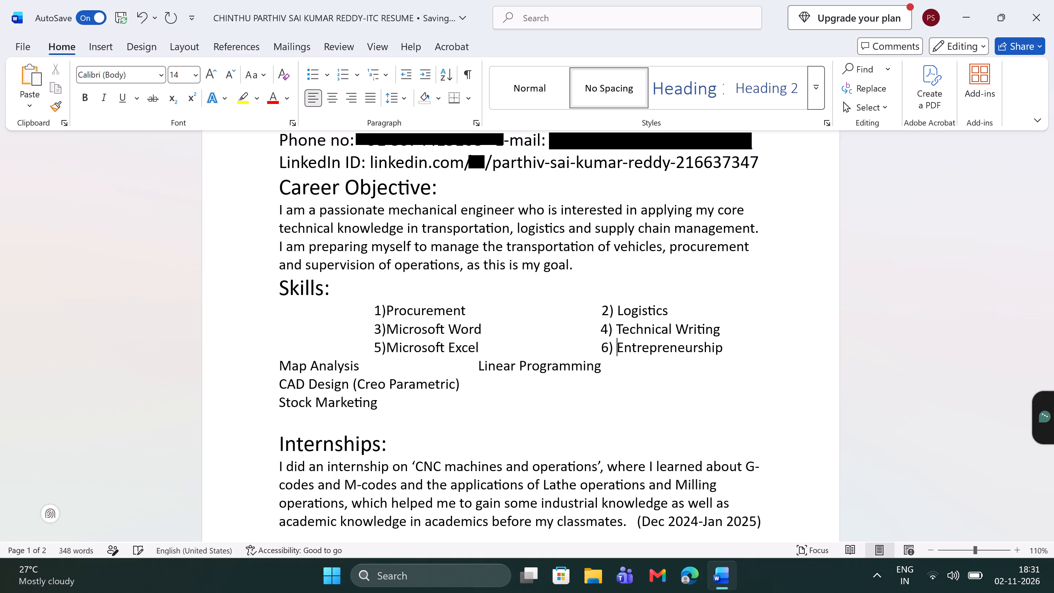
# Add a space after the numbers 1), 3) and 5) in the first column of Skills entries.
pyautogui.click(385, 316)
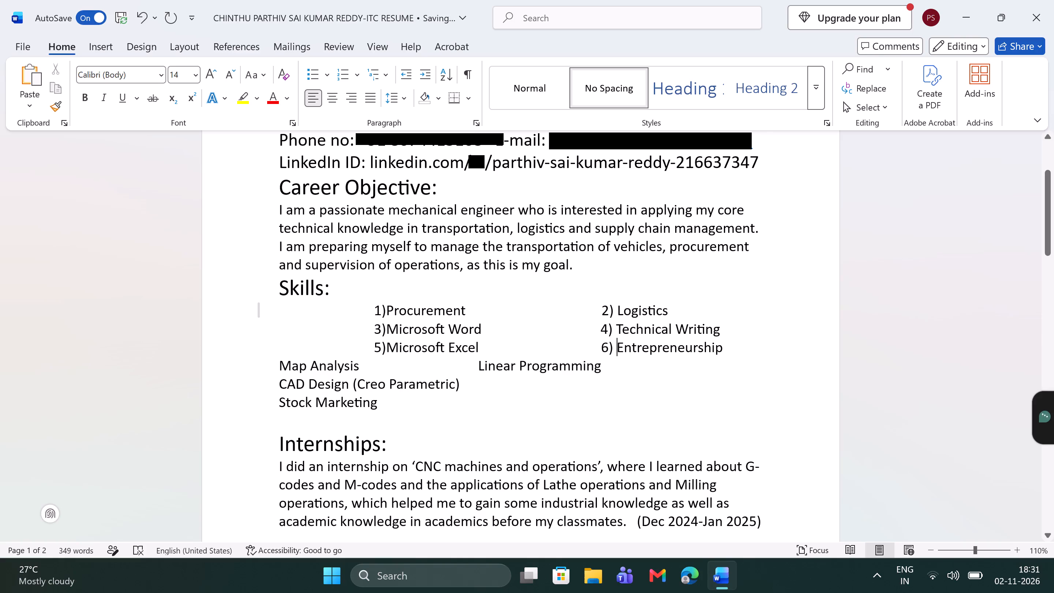
pyautogui.press('space')
pyautogui.click(385, 322)
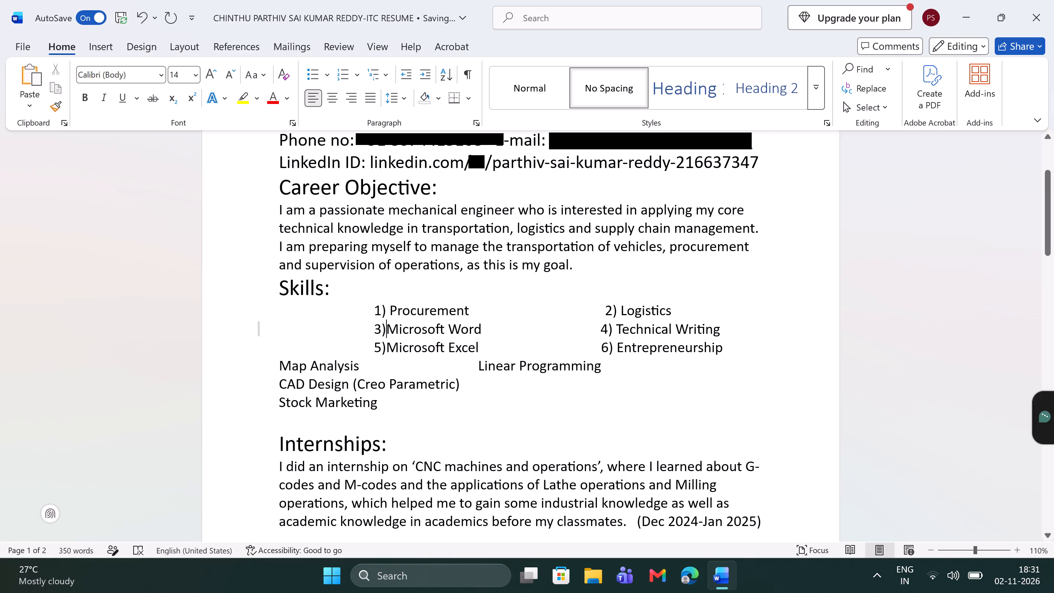
pyautogui.press('space')
pyautogui.click(387, 350)
pyautogui.press('space')
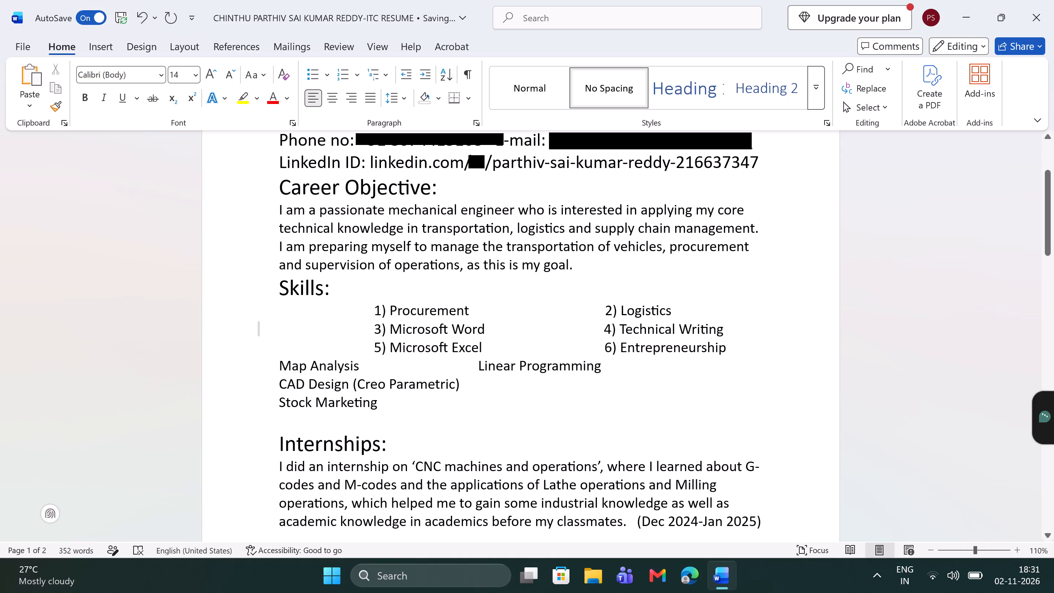
# Replace Logistics with Procurement as Skills entry 2).
pyautogui.click(674, 310)
pyautogui.write('ana')
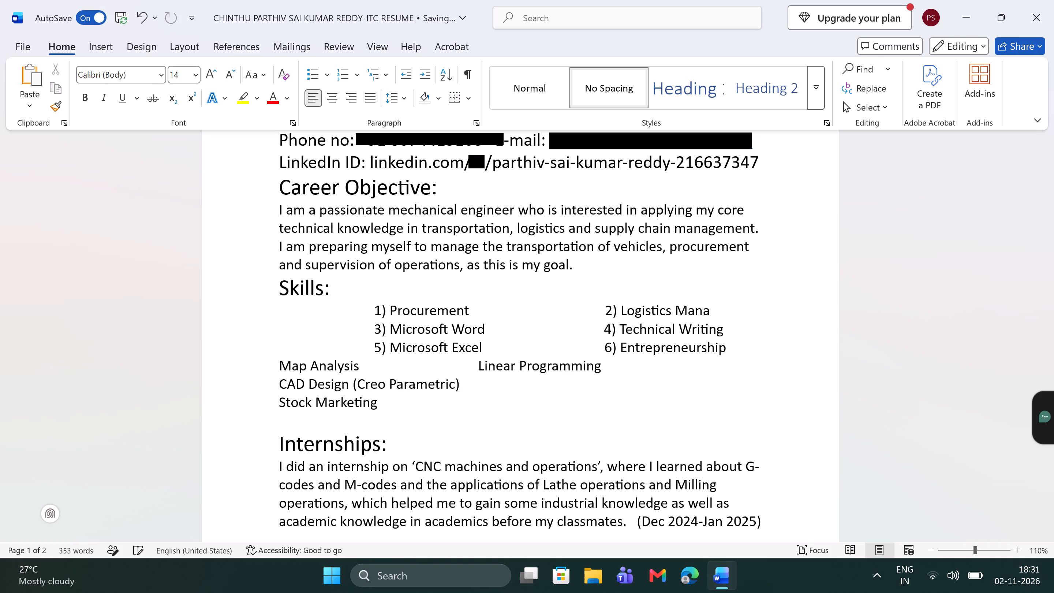
pyautogui.press('BackSpace')
pyautogui.press('BackSpace')
pyautogui.press('BackSpace')
pyautogui.press('BackSpace')
pyautogui.press('BackSpace')
pyautogui.press('BackSpace')
pyautogui.press('BackSpace')
pyautogui.press('BackSpace')
pyautogui.press('BackSpace')
pyautogui.press('BackSpace')
pyautogui.press('BackSpace')
pyautogui.press('BackSpace')
pyautogui.press('BackSpace')
pyautogui.press('BackSpace')
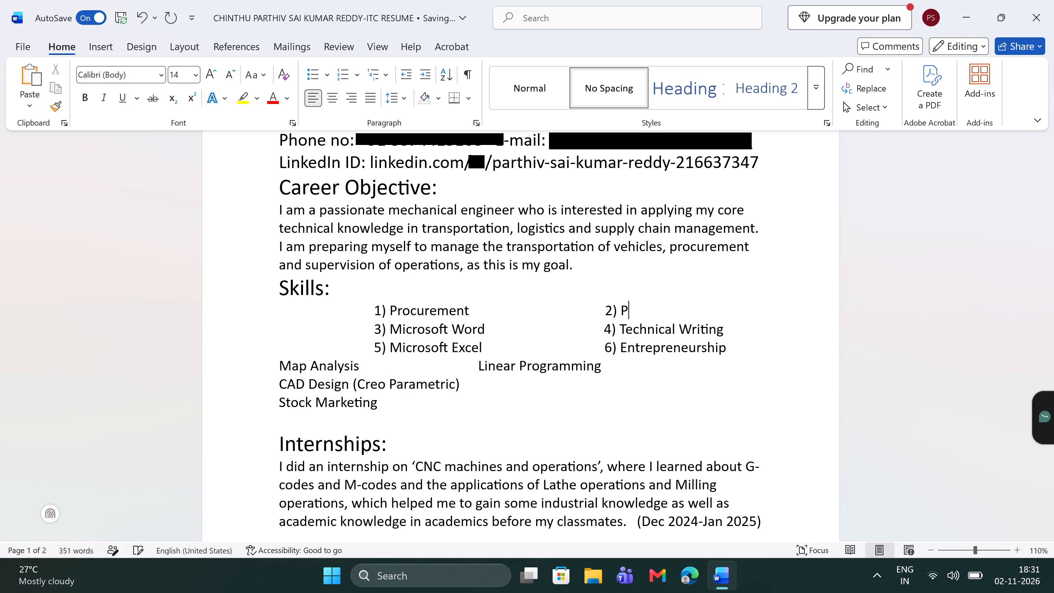
pyautogui.write('orcurement')
pyautogui.click(640, 312)
pyautogui.press('BackSpace')
pyautogui.press('BackSpace')
pyautogui.write('ro')
# Replace Procurement with Logistics Management as Skills entry 1).
pyautogui.click(467, 310)
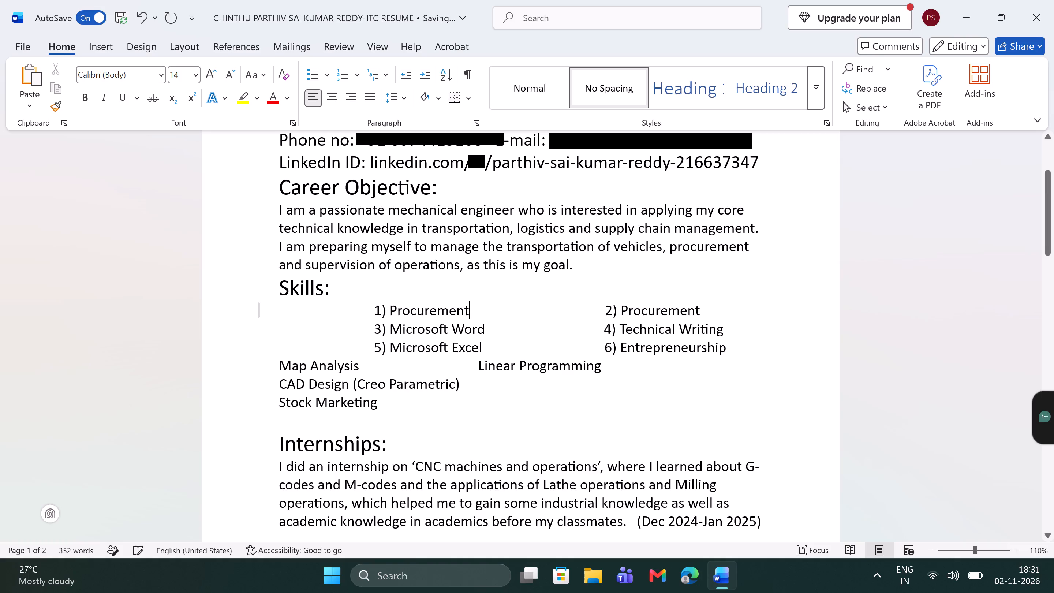
pyautogui.press('BackSpace')
pyautogui.press('BackSpace')
pyautogui.press('BackSpace')
pyautogui.press('BackSpace')
pyautogui.press('BackSpace')
pyautogui.press('BackSpace')
pyautogui.press('BackSpace')
pyautogui.press('BackSpace')
pyautogui.press('BackSpace')
pyautogui.press('BackSpace')
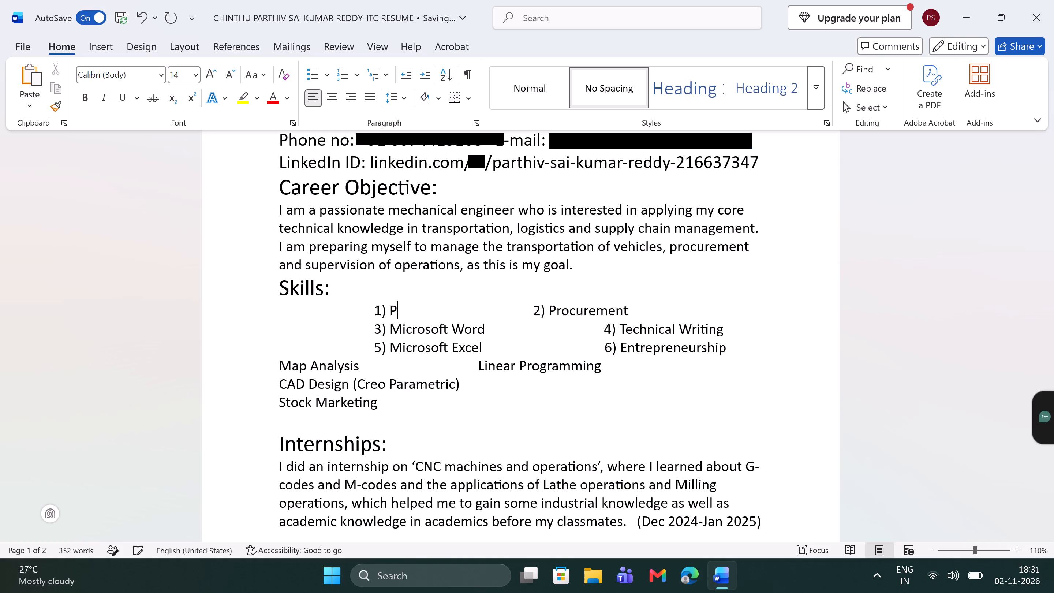
pyautogui.press('BackSpace')
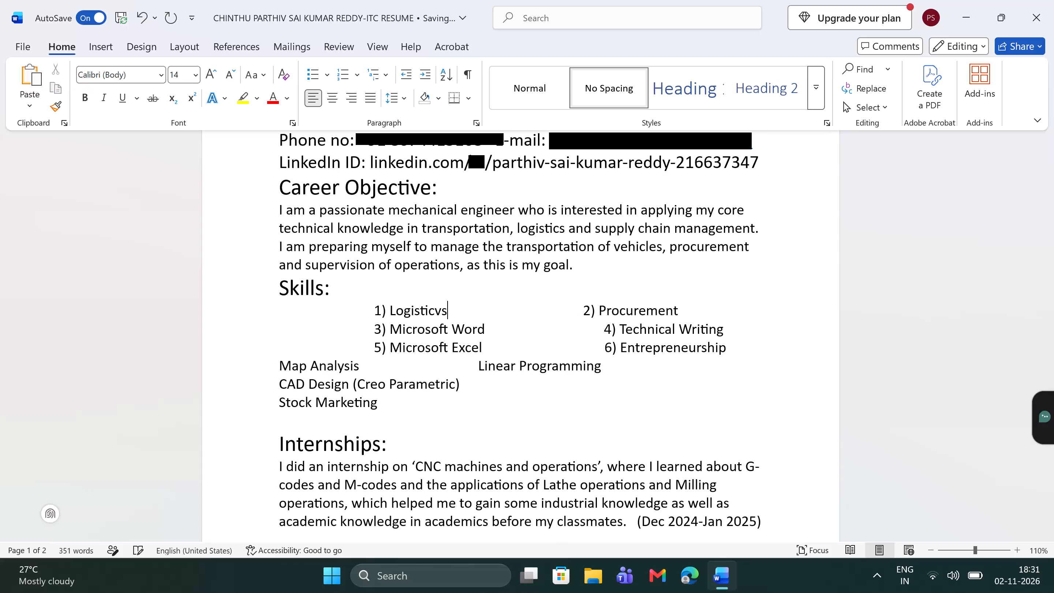
pyautogui.press('BackSpace')
pyautogui.press('BackSpace')
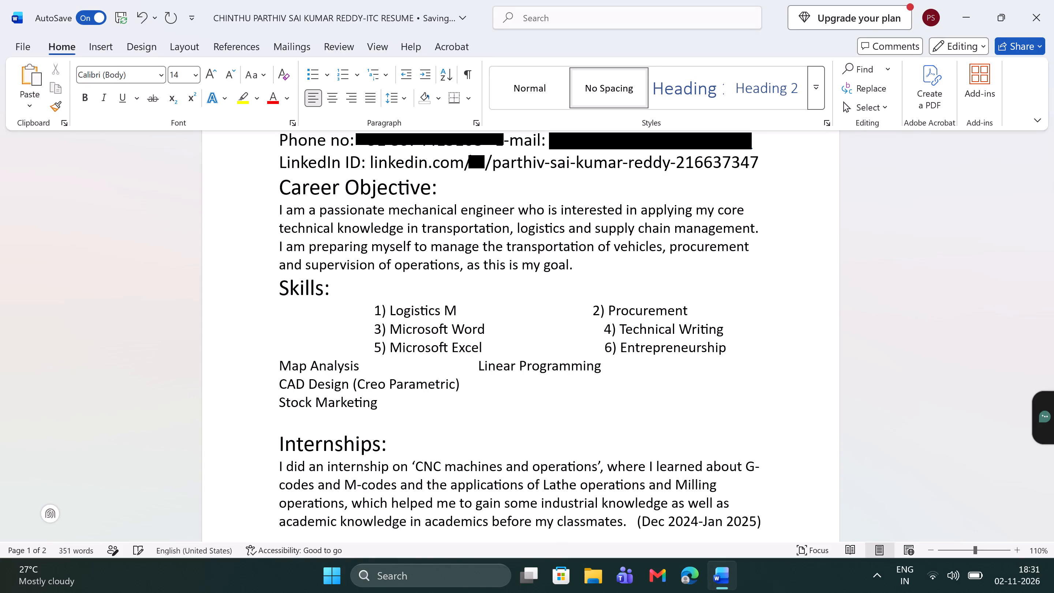
pyautogui.write('na')
pyautogui.press('BackSpace')
pyautogui.press('BackSpace')
pyautogui.write('anagement')
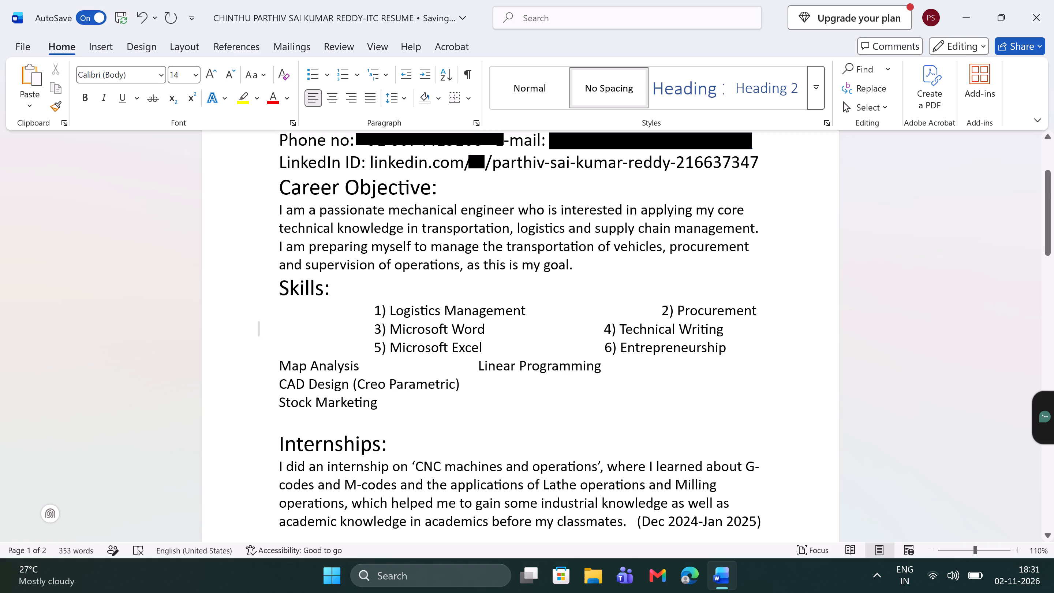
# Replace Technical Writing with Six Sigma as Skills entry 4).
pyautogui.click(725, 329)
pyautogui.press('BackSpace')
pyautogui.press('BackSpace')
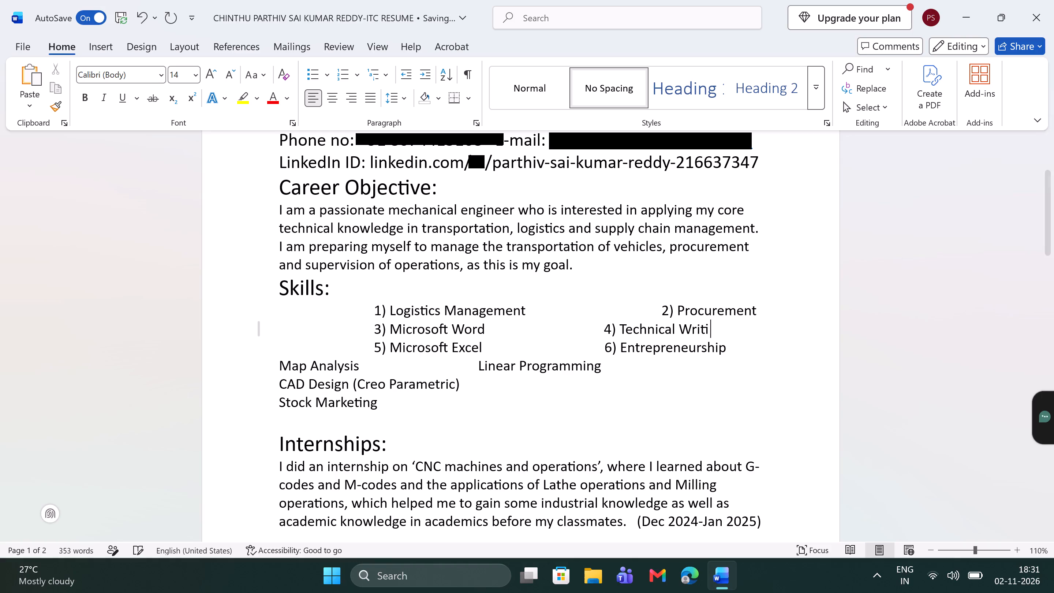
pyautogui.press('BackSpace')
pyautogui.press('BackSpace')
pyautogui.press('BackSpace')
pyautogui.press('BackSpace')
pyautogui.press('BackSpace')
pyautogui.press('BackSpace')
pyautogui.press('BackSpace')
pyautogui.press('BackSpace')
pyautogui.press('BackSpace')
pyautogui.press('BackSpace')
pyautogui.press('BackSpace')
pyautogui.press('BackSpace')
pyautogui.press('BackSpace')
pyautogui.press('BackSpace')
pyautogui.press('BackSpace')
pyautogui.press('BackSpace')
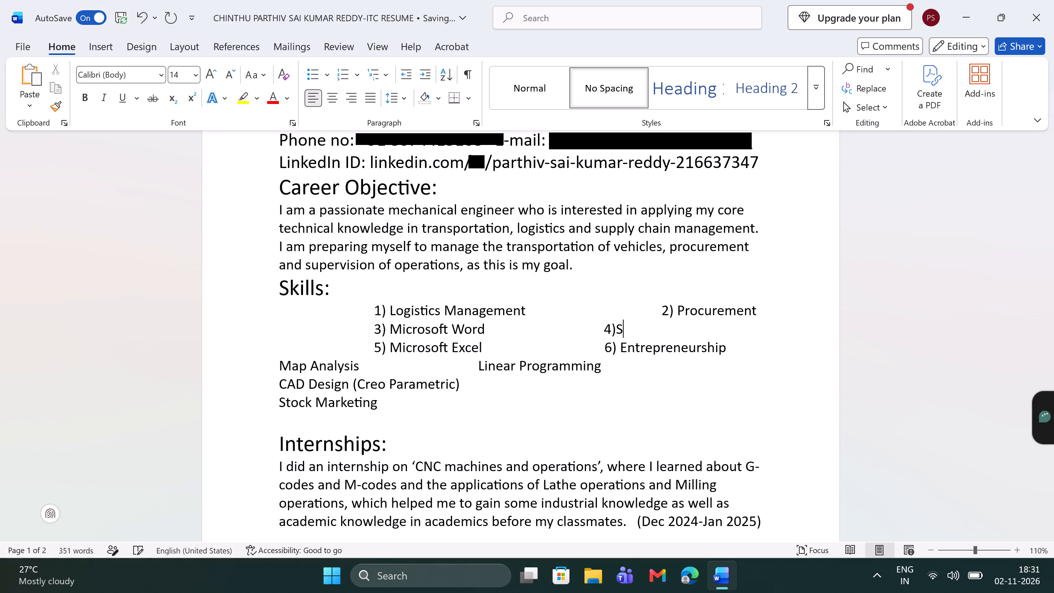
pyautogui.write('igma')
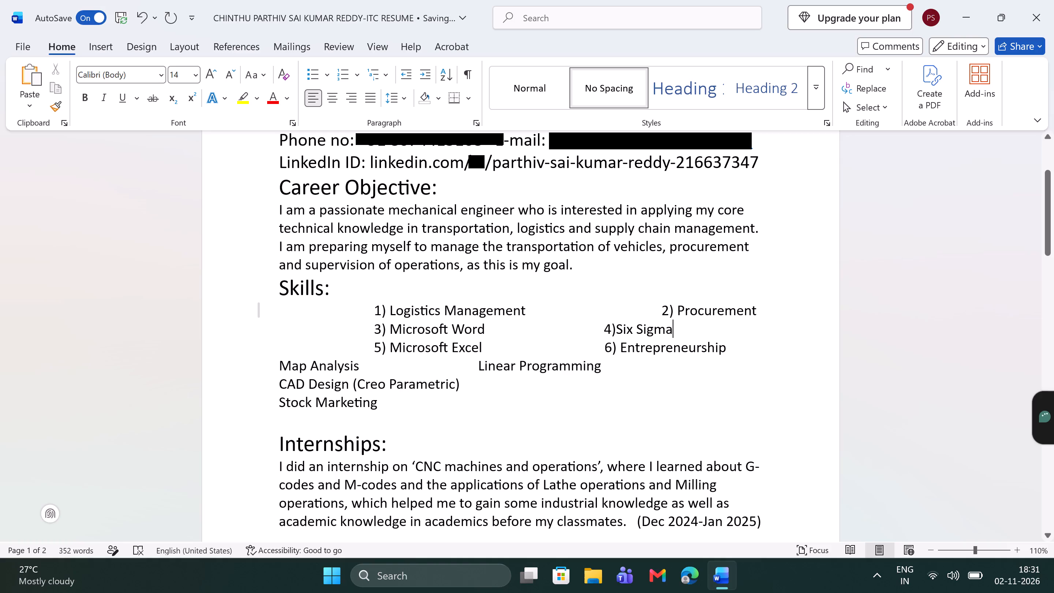
# Remove the extra spaces before 2) Procurement so it lines up with the second column of Skills entries.
pyautogui.click(664, 310)
pyautogui.press('BackSpace')
pyautogui.press('BackSpace')
pyautogui.press('BackSpace')
pyautogui.press('BackSpace')
pyautogui.press('BackSpace')
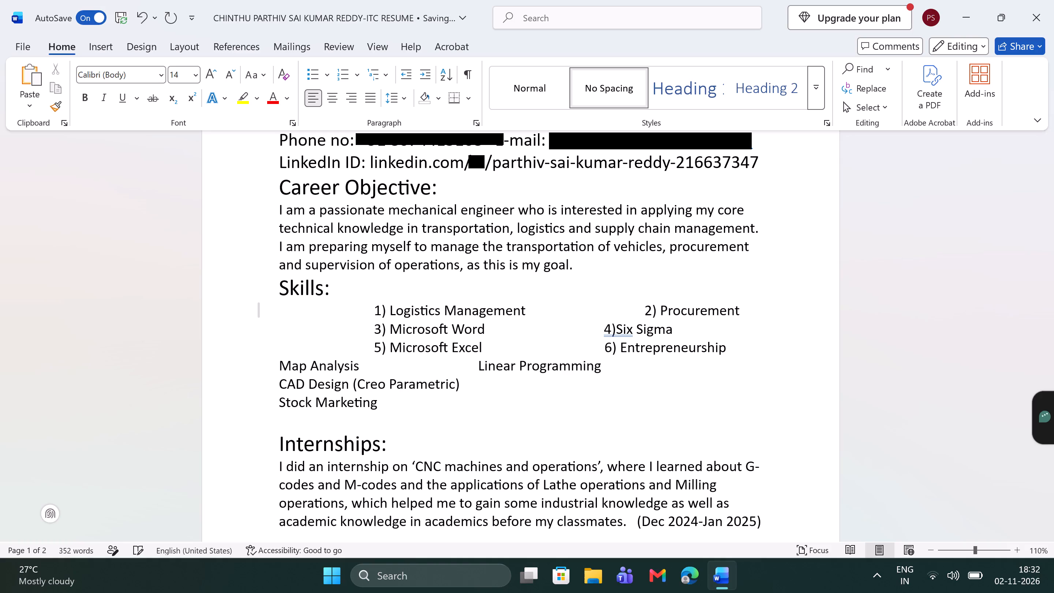
pyautogui.press('BackSpace')
pyautogui.press('BackSpace')
pyautogui.press('BackSpace')
pyautogui.press('BackSpace')
pyautogui.press('BackSpace')
pyautogui.press('BackSpace')
pyautogui.press('BackSpace')
pyautogui.press('BackSpace')
pyautogui.press('BackSpace')
pyautogui.press('BackSpace')
pyautogui.press('BackSpace')
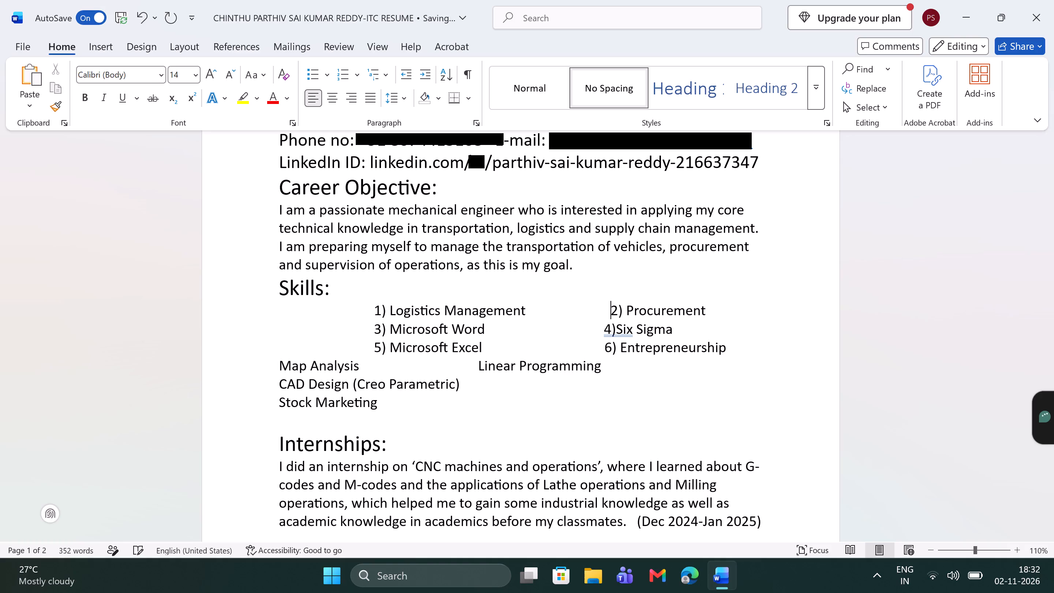
pyautogui.press('BackSpace')
pyautogui.press('BackSpace')
pyautogui.press('space')
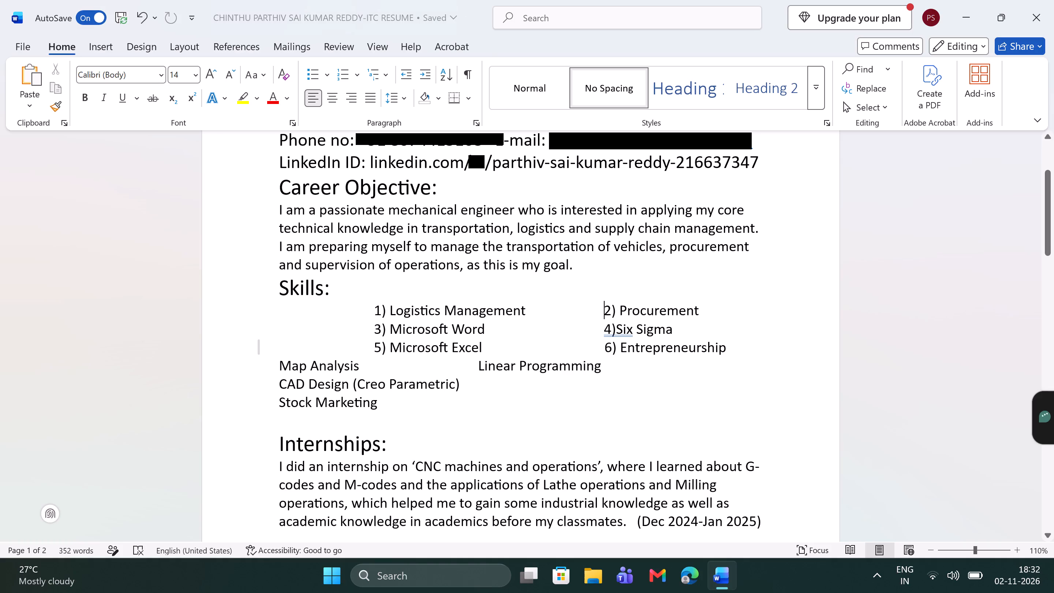
# Add a space after the number 4) in the Skills section.
pyautogui.click(618, 326)
pyautogui.press('space')
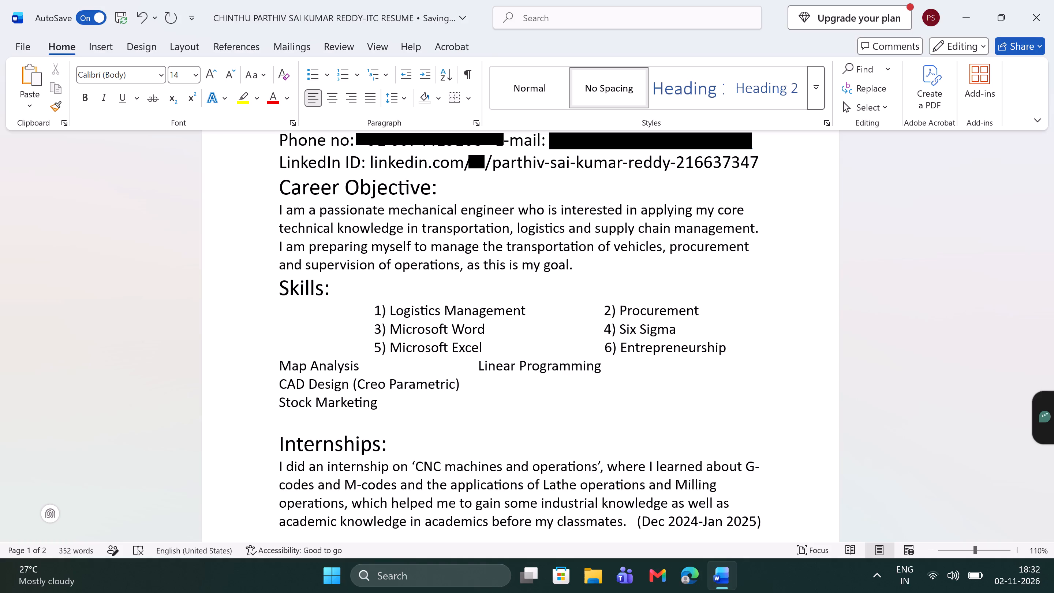
# Replace the text of Skills entry 4) with Operational Research.
pyautogui.click(675, 336)
pyautogui.press('BackSpace')
pyautogui.press('BackSpace')
pyautogui.press('BackSpace')
pyautogui.press('BackSpace')
pyautogui.press('BackSpace')
pyautogui.press('BackSpace')
pyautogui.press('BackSpace')
pyautogui.press('BackSpace')
pyautogui.press('BackSpace')
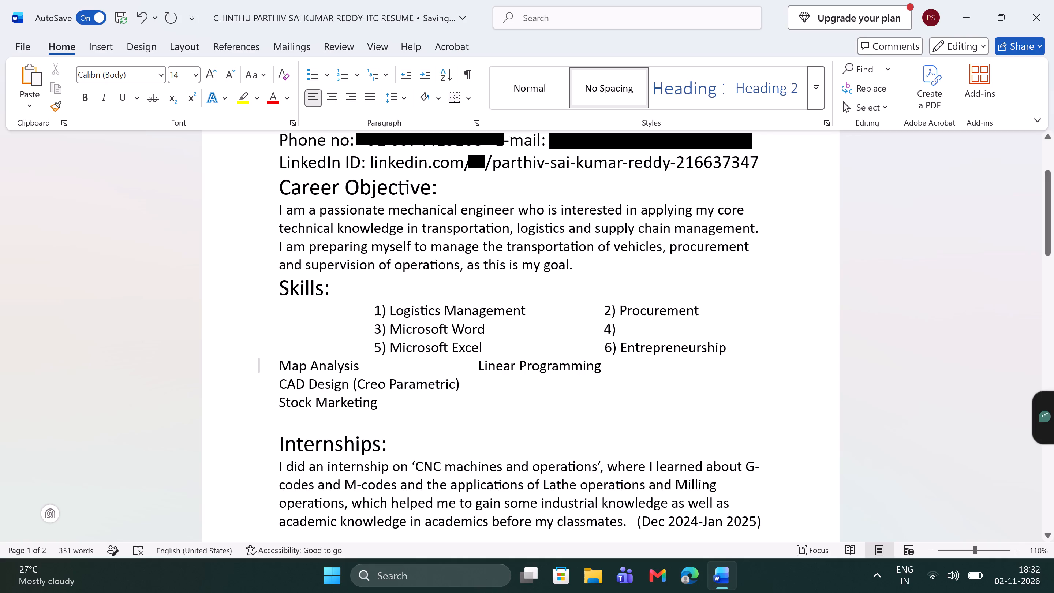
pyautogui.write('era')
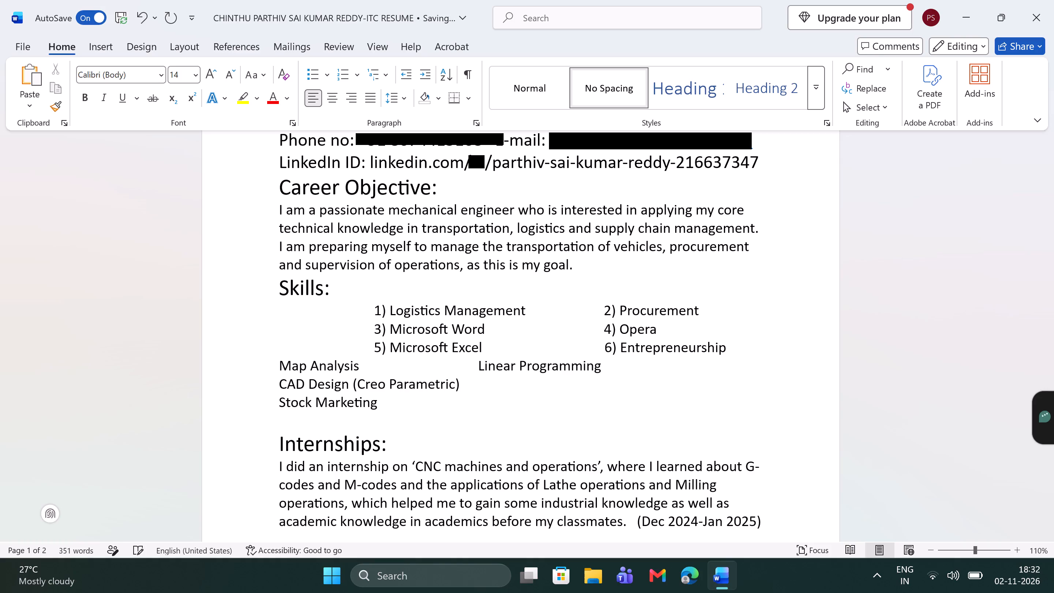
pyautogui.write('tiona')
pyautogui.press('space')
pyautogui.press('BackSpace')
pyautogui.write('earcbh')
pyautogui.press('BackSpace')
pyautogui.press('BackSpace')
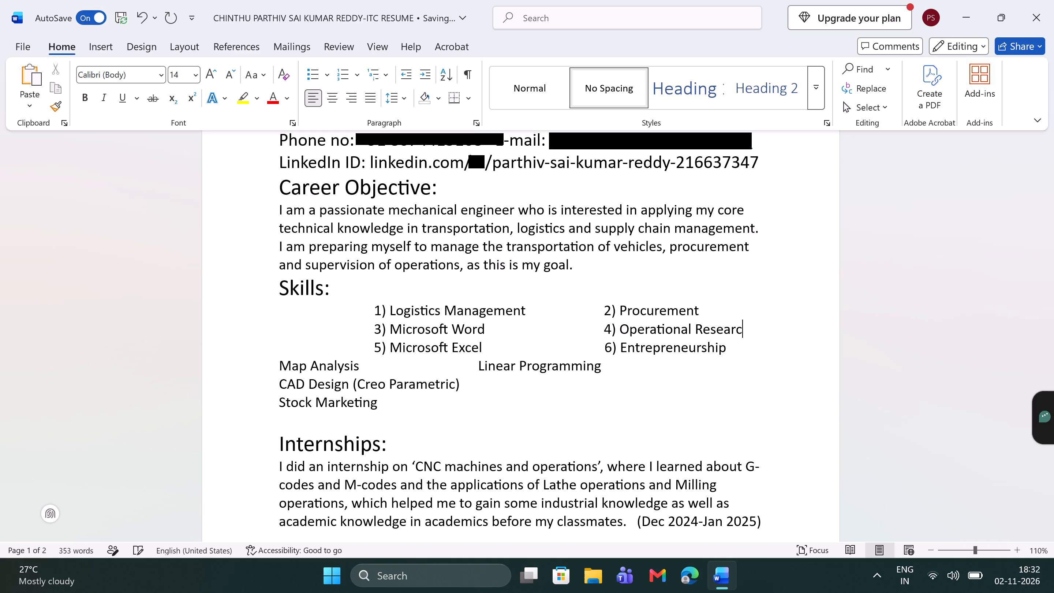
pyautogui.press('h')
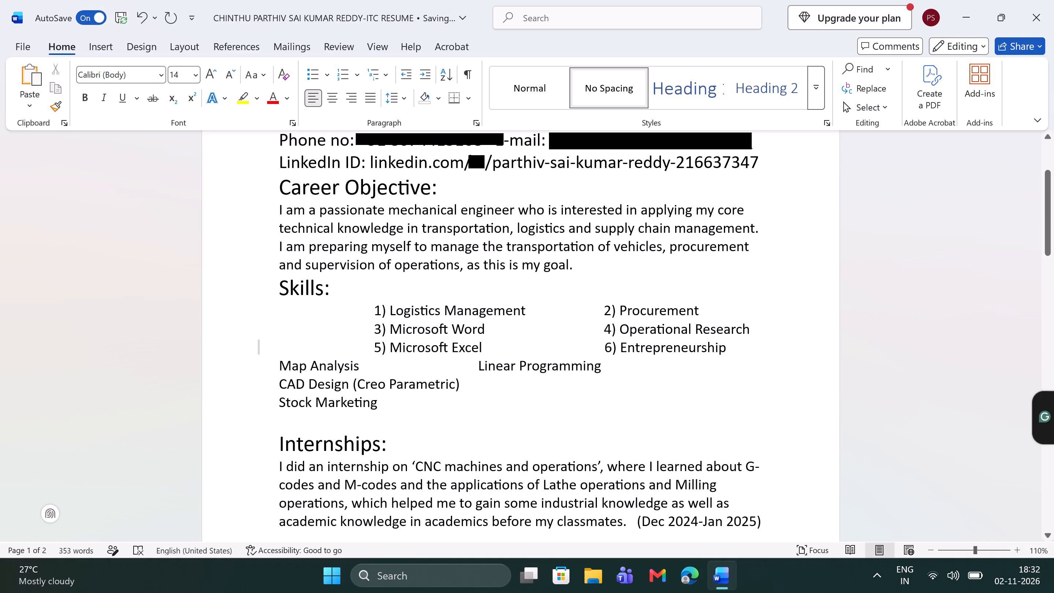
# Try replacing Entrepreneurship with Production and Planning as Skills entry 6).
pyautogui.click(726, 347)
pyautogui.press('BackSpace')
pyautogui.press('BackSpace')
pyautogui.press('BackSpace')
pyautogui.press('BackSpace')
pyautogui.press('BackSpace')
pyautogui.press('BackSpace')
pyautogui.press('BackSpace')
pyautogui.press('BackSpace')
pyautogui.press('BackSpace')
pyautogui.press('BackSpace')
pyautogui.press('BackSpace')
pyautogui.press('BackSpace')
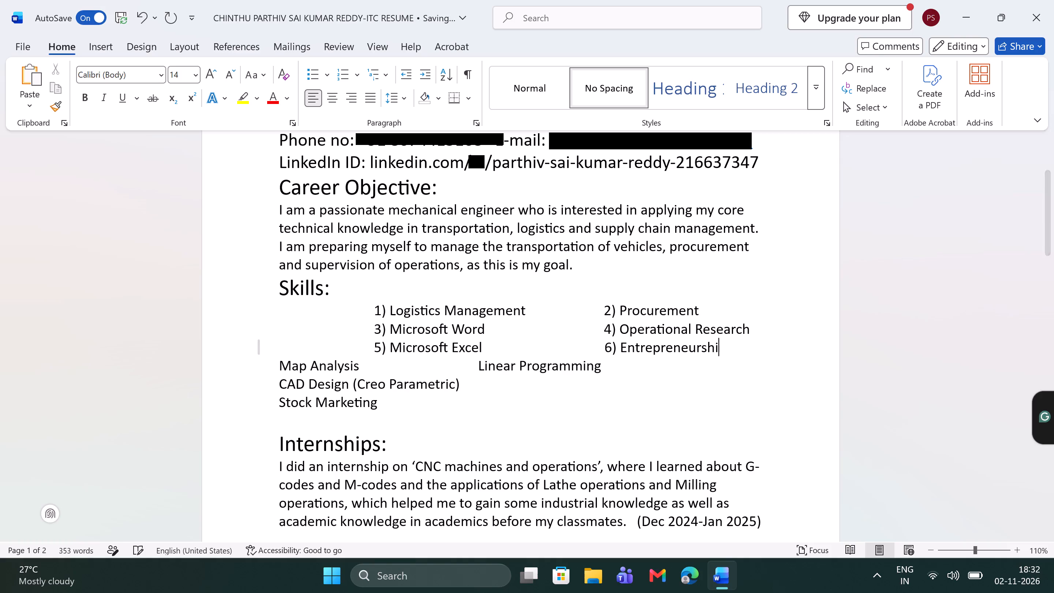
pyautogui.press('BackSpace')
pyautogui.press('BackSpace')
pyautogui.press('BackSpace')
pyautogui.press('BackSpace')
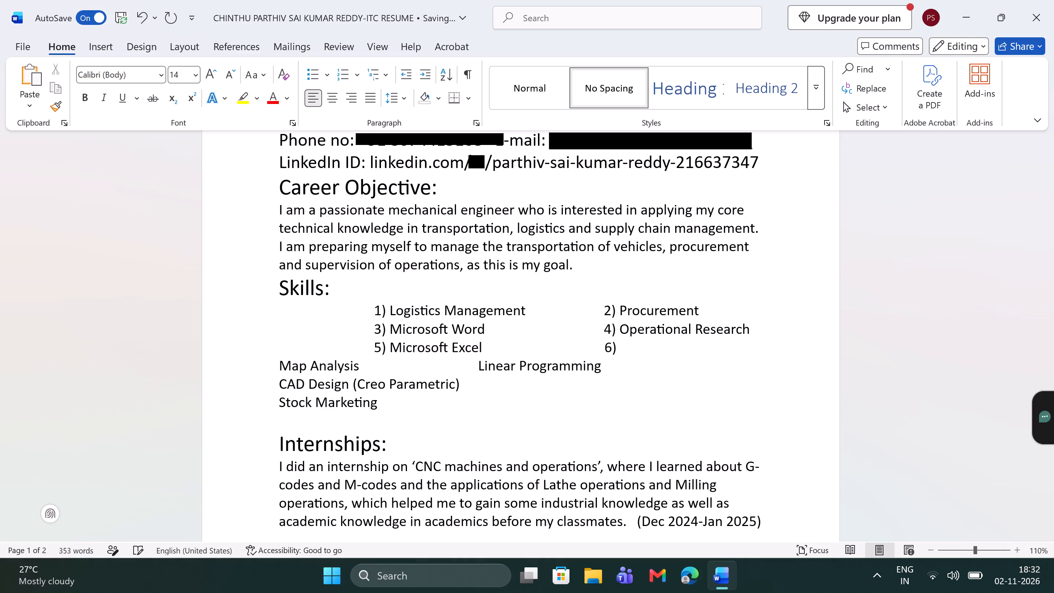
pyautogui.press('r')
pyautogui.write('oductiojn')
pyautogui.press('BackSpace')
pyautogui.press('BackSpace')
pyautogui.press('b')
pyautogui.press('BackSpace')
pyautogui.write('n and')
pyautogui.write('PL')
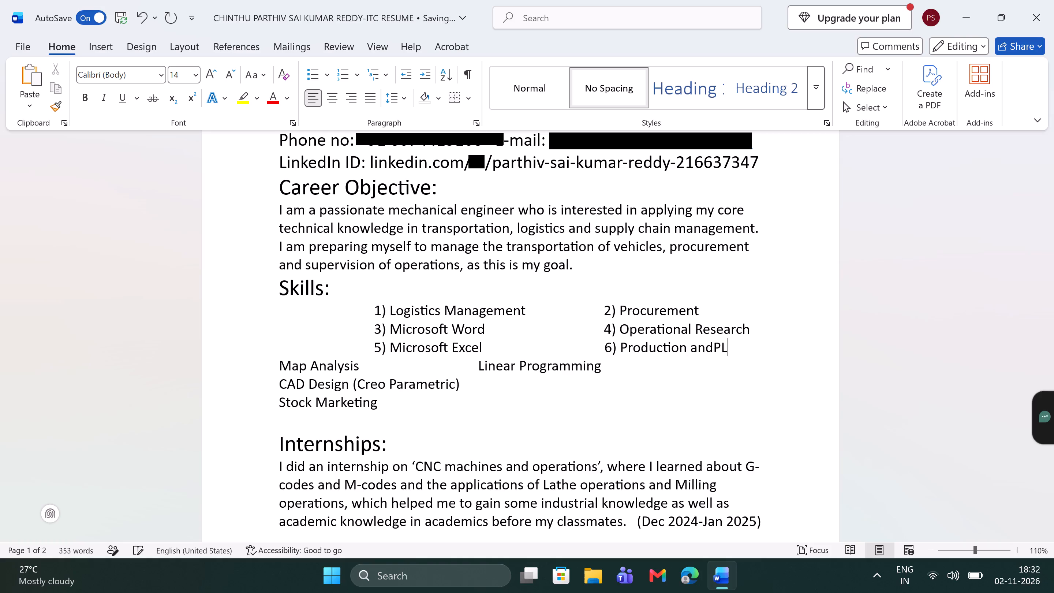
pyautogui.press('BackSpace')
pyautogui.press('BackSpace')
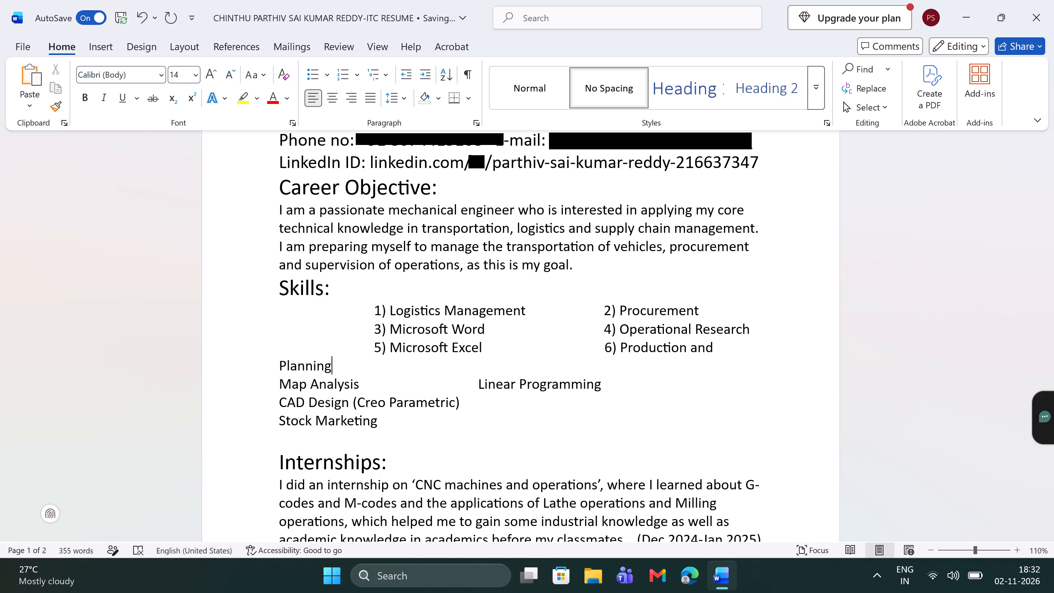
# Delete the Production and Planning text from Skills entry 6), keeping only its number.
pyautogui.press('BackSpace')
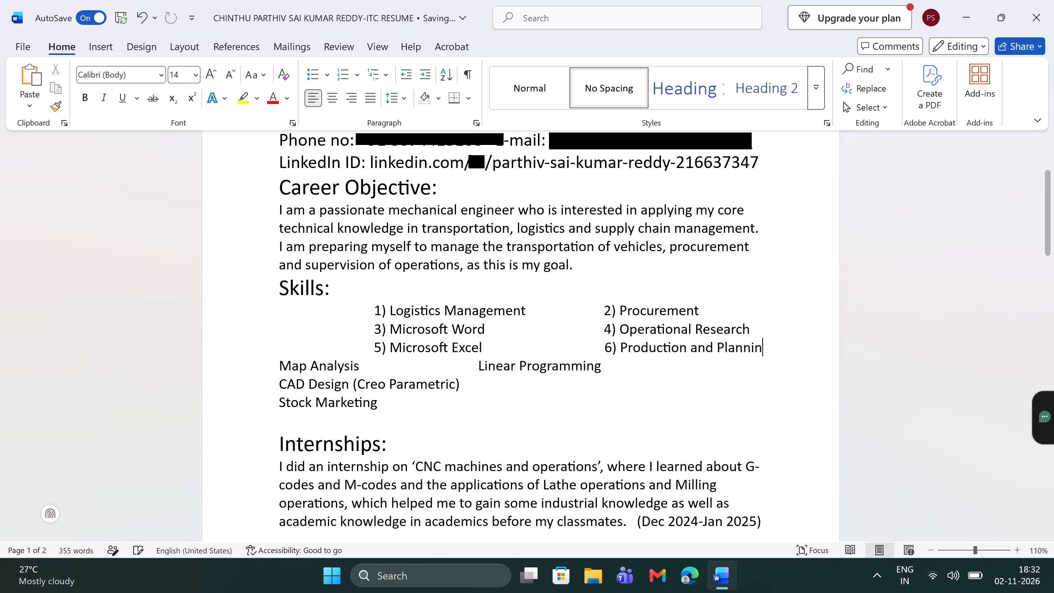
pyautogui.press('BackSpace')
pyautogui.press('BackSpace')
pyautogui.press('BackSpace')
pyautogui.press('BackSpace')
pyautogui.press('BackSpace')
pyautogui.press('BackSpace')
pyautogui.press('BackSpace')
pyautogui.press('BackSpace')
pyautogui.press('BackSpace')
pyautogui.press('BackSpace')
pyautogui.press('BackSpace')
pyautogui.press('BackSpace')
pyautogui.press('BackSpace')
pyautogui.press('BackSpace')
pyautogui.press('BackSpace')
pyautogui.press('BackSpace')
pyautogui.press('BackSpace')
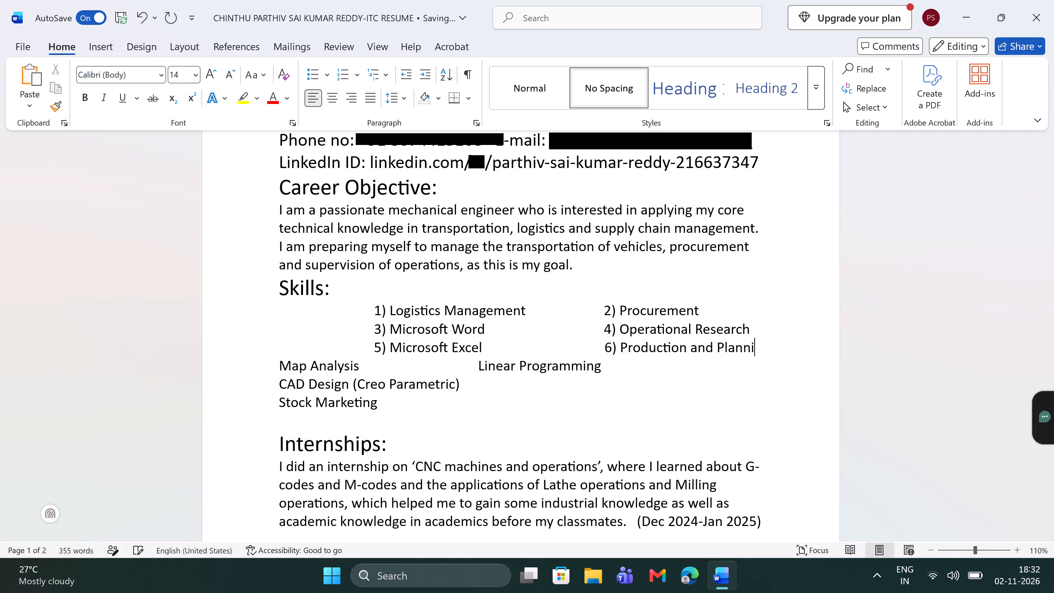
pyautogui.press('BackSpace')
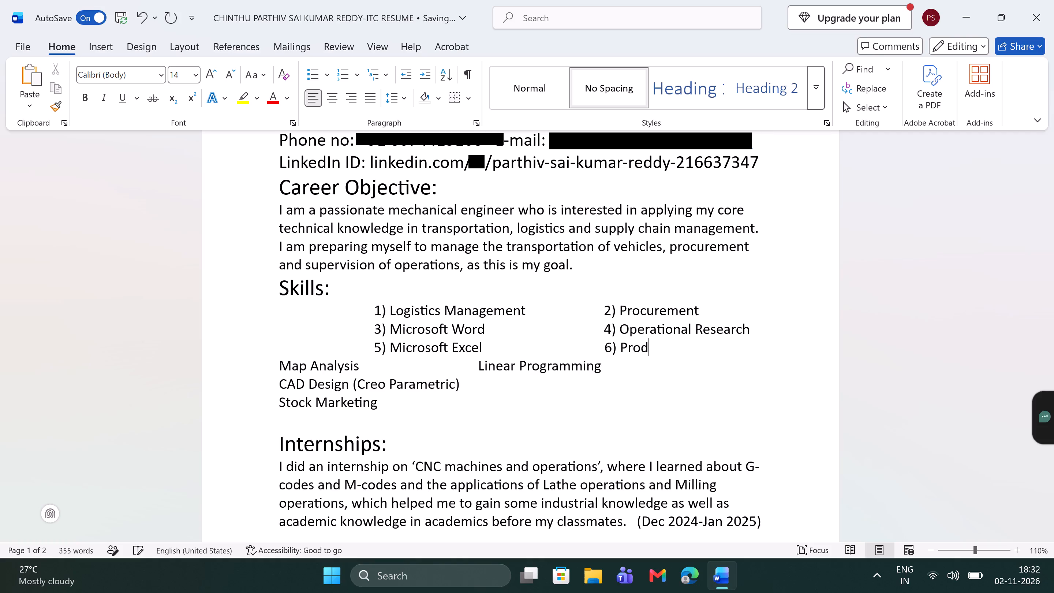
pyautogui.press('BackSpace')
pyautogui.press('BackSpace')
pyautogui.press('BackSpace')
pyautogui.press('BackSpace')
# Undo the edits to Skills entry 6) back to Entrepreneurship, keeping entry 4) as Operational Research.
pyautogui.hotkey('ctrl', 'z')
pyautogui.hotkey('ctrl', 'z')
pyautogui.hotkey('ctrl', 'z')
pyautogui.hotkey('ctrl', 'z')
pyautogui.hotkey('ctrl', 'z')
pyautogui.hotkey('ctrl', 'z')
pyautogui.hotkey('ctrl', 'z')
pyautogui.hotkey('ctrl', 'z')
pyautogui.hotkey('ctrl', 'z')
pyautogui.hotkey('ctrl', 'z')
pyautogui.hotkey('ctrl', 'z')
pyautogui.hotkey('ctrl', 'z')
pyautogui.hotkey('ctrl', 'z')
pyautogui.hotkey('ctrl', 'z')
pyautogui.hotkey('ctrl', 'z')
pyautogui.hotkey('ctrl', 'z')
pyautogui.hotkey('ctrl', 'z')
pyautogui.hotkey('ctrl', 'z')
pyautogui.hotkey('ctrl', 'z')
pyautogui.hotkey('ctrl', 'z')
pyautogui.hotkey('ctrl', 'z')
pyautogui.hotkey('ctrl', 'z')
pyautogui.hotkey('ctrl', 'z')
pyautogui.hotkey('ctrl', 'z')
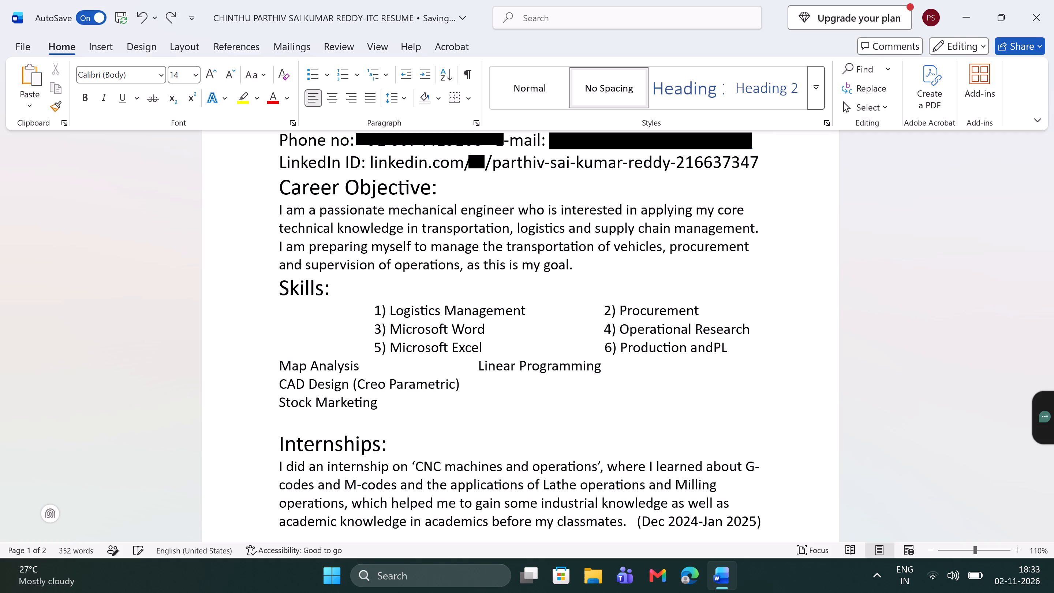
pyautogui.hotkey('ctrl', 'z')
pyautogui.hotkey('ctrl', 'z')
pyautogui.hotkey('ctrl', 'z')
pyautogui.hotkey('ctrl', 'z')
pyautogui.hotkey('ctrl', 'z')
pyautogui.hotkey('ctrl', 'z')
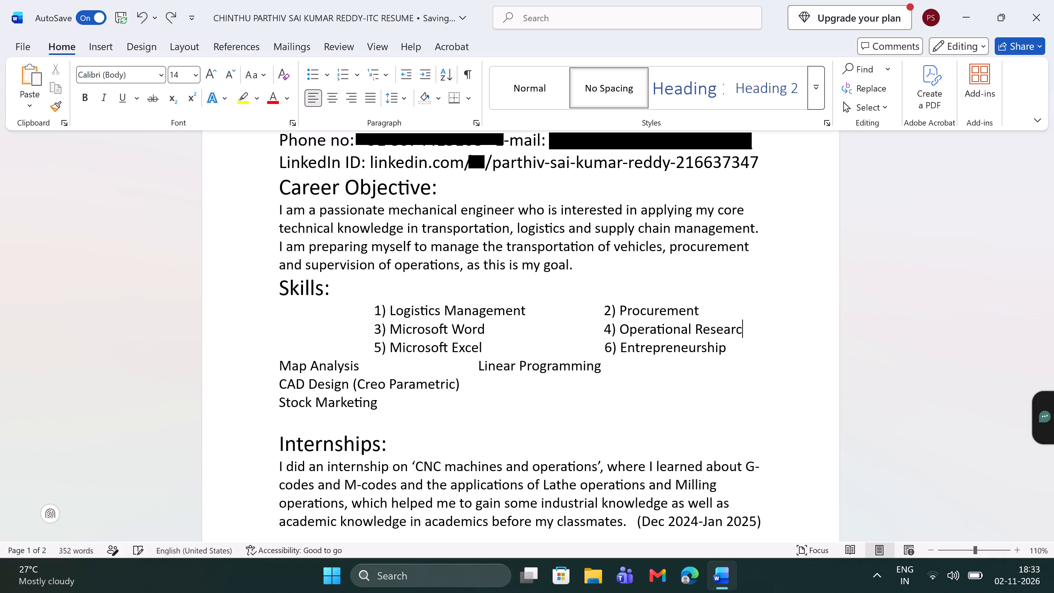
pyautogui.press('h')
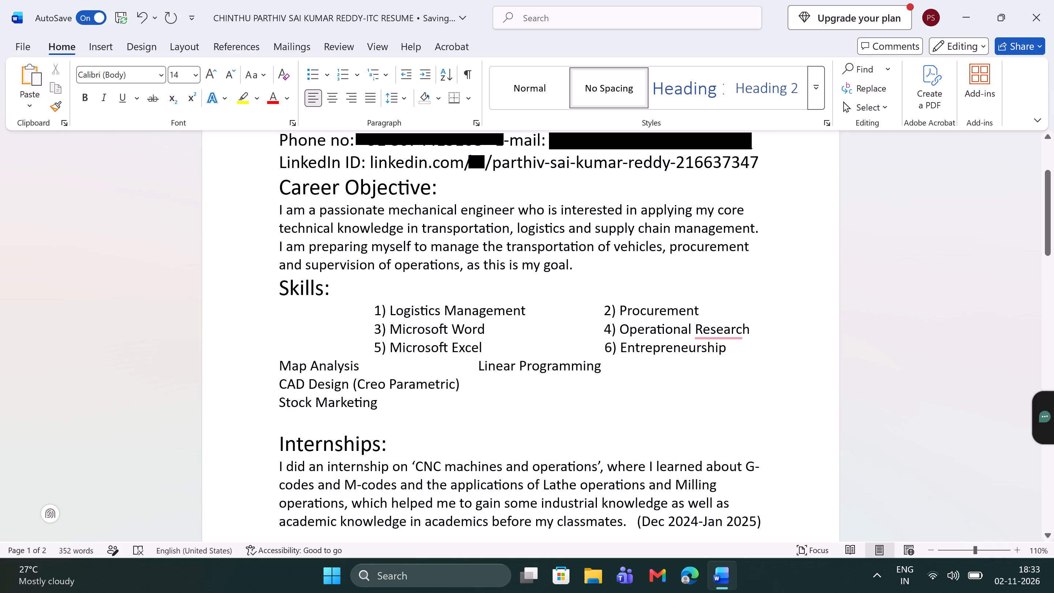
# Indent the Map Analysis and Linear Programming line by eleven spaces.
pyautogui.click(281, 361)
pyautogui.press('space')
pyautogui.press('space')
pyautogui.press('space')
pyautogui.press('space')
pyautogui.press('space')
pyautogui.press('space')
pyautogui.press('space')
pyautogui.press('space')
pyautogui.press('space')
pyautogui.press('space')
pyautogui.press('space')
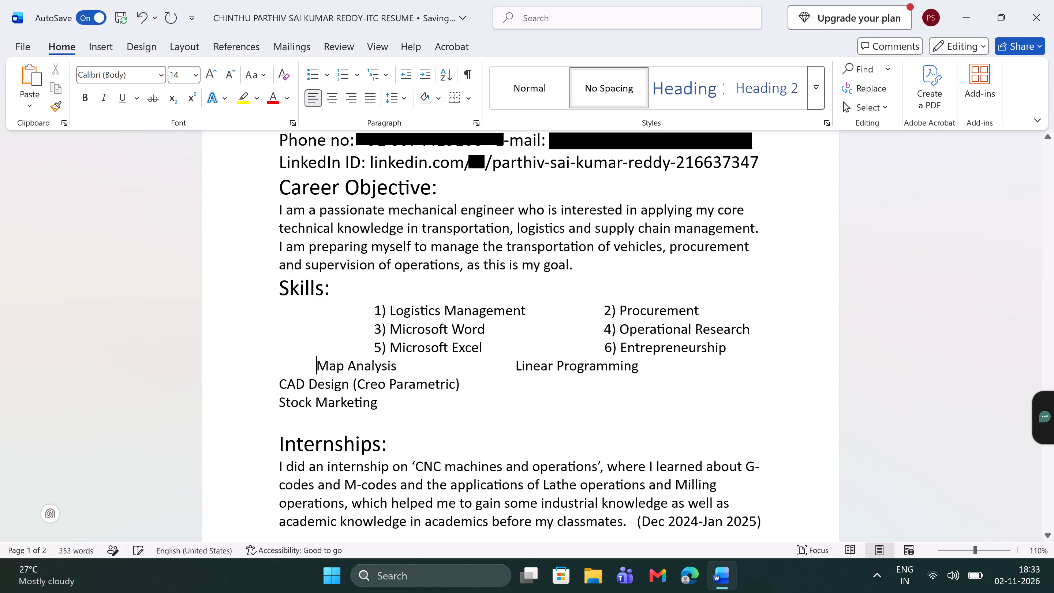
# Reduce the indent of the Logistics Management and Procurement line in Skills by ten spaces.
pyautogui.click(367, 311)
pyautogui.press('BackSpace')
pyautogui.press('BackSpace')
pyautogui.press('BackSpace')
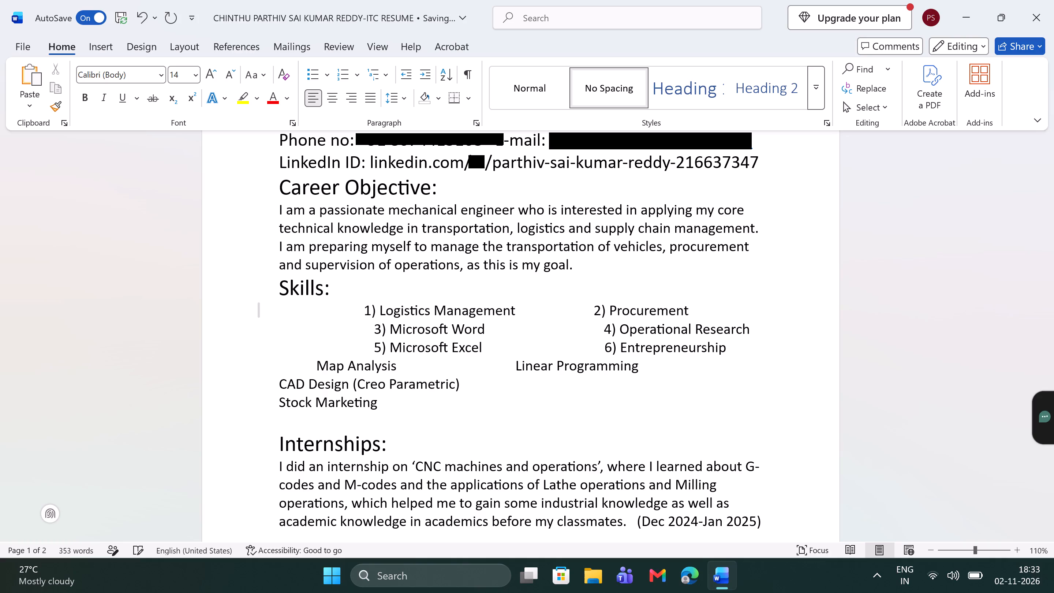
pyautogui.press('BackSpace')
pyautogui.press('BackSpace')
pyautogui.press('BackSpace')
pyautogui.press('BackSpace')
pyautogui.press('BackSpace')
pyautogui.press('BackSpace')
pyautogui.press('BackSpace')
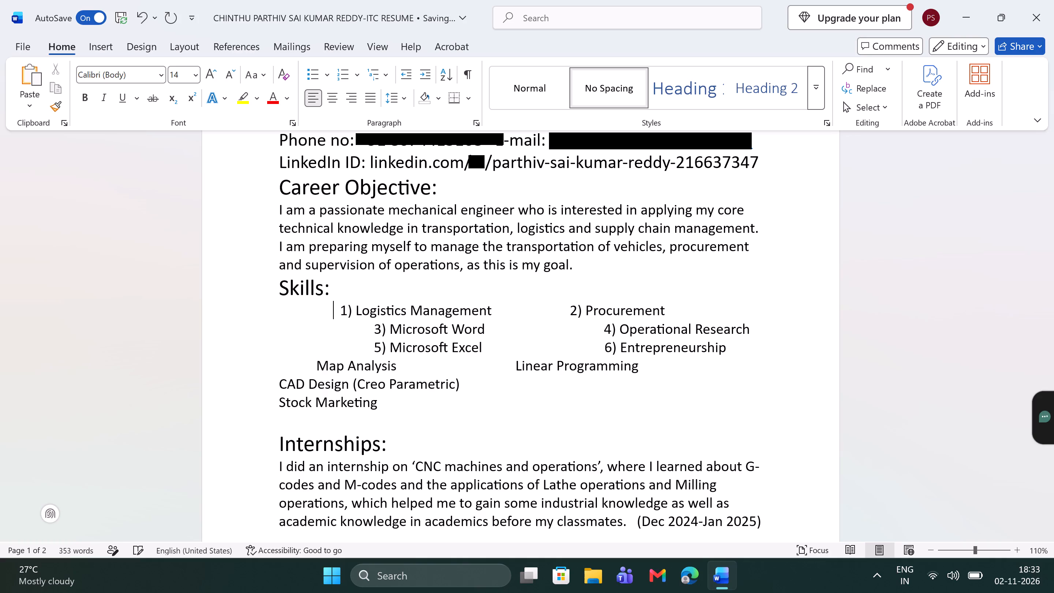
# Reduce the indent of the Microsoft Word and Operational Research line by ten spaces to align with entry 1).
pyautogui.click(371, 329)
pyautogui.press('BackSpace')
pyautogui.press('BackSpace')
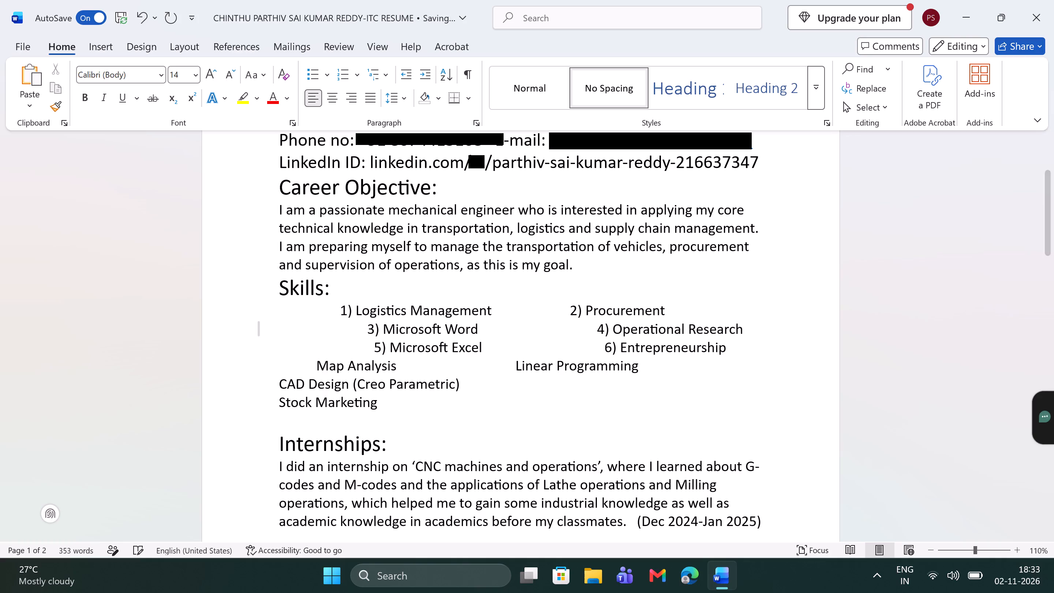
pyautogui.press('BackSpace')
pyautogui.press('BackSpace')
pyautogui.press('BackSpace')
pyautogui.press('BackSpace')
pyautogui.press('BackSpace')
pyautogui.press('BackSpace')
pyautogui.press('BackSpace')
pyautogui.press('BackSpace')
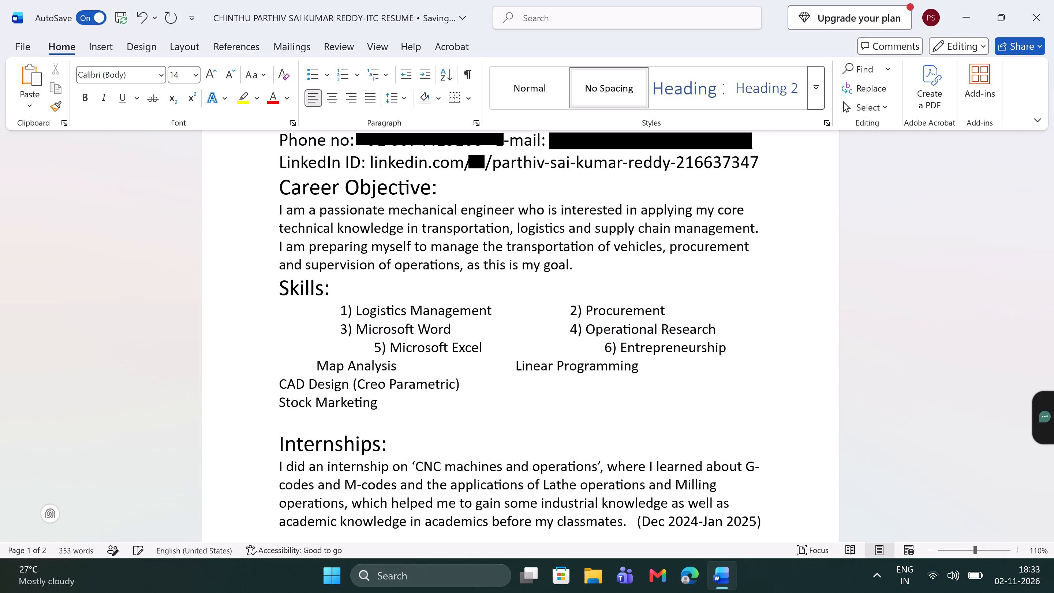
# Reduce the indent of the Microsoft Excel and Entrepreneurship line by ten spaces to align with the lines above.
pyautogui.click(375, 341)
pyautogui.press('BackSpace')
pyautogui.press('BackSpace')
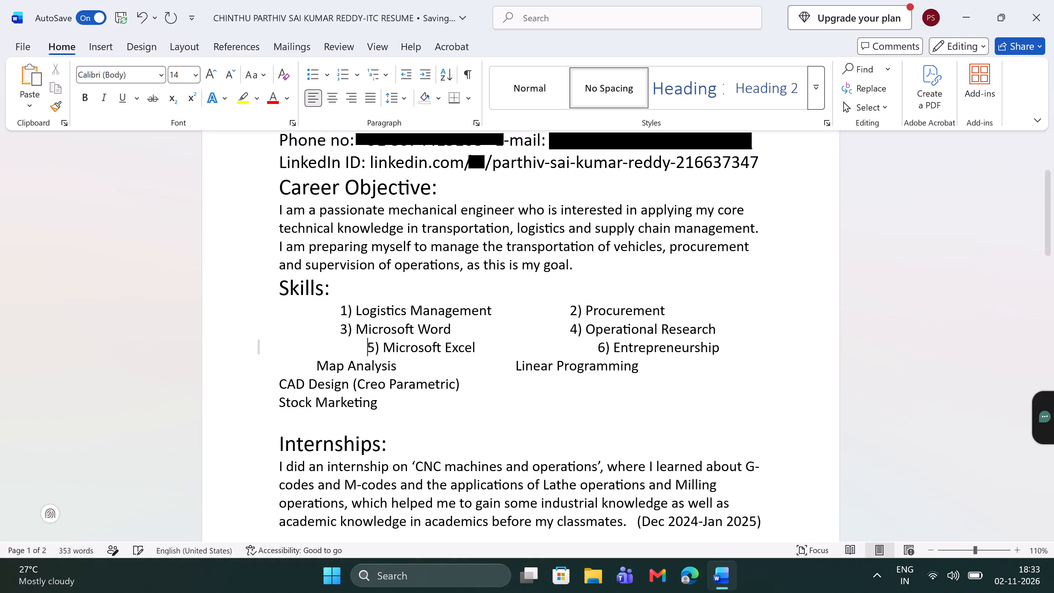
pyautogui.press('BackSpace')
pyautogui.press('BackSpace')
pyautogui.press('BackSpace')
pyautogui.press('BackSpace')
pyautogui.press('BackSpace')
pyautogui.press('BackSpace')
pyautogui.press('BackSpace')
pyautogui.press('BackSpace')
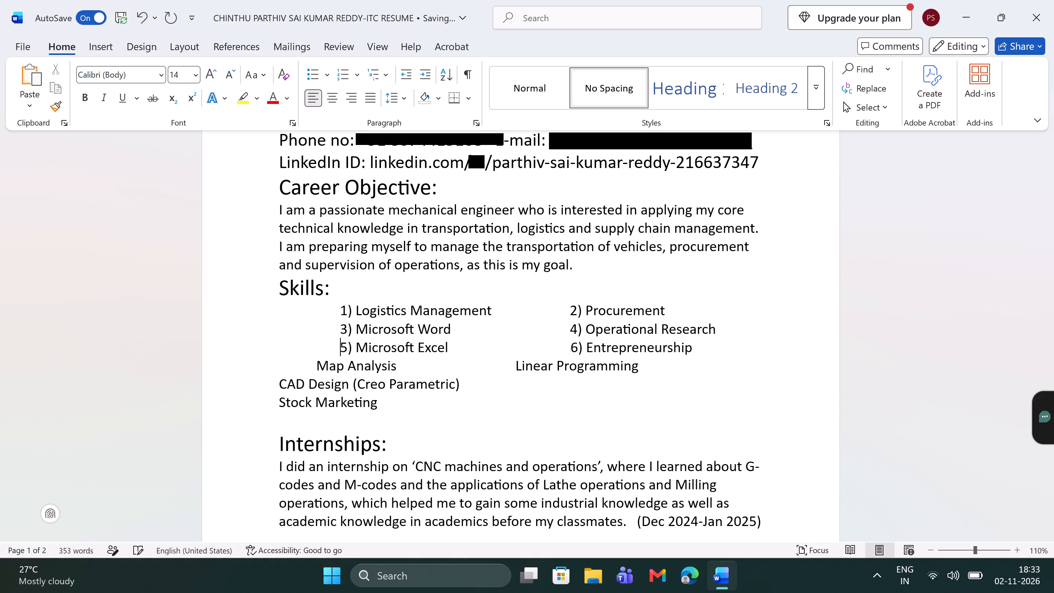
# Indent Map Analysis by eight more spaces to align with the first column and number it 7).
pyautogui.click(314, 369)
pyautogui.press('space')
pyautogui.press('space')
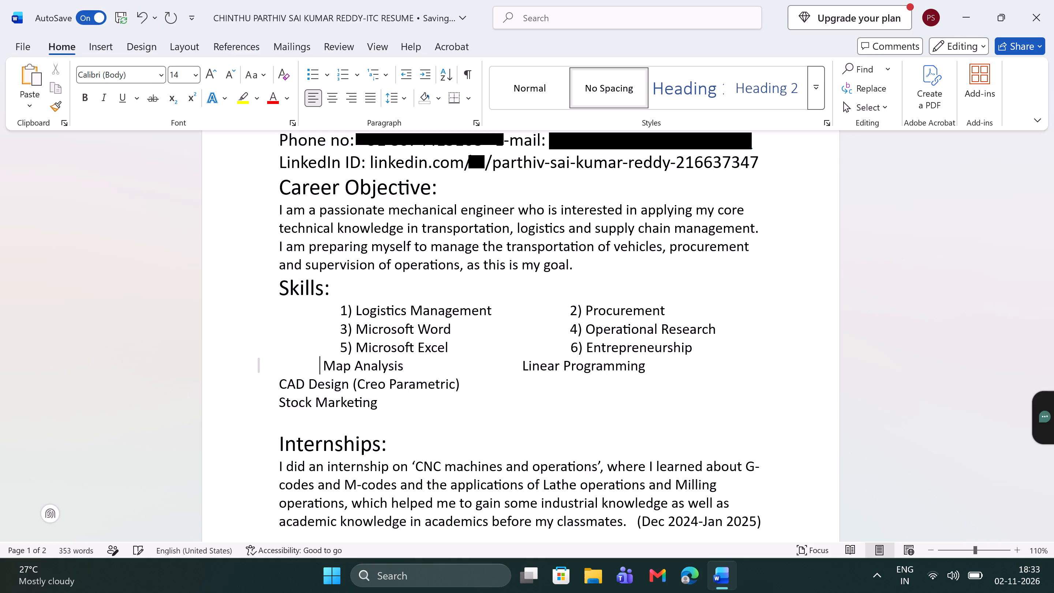
pyautogui.press('space')
pyautogui.press('space')
pyautogui.press('space')
pyautogui.press('space')
pyautogui.press('space')
pyautogui.press('space')
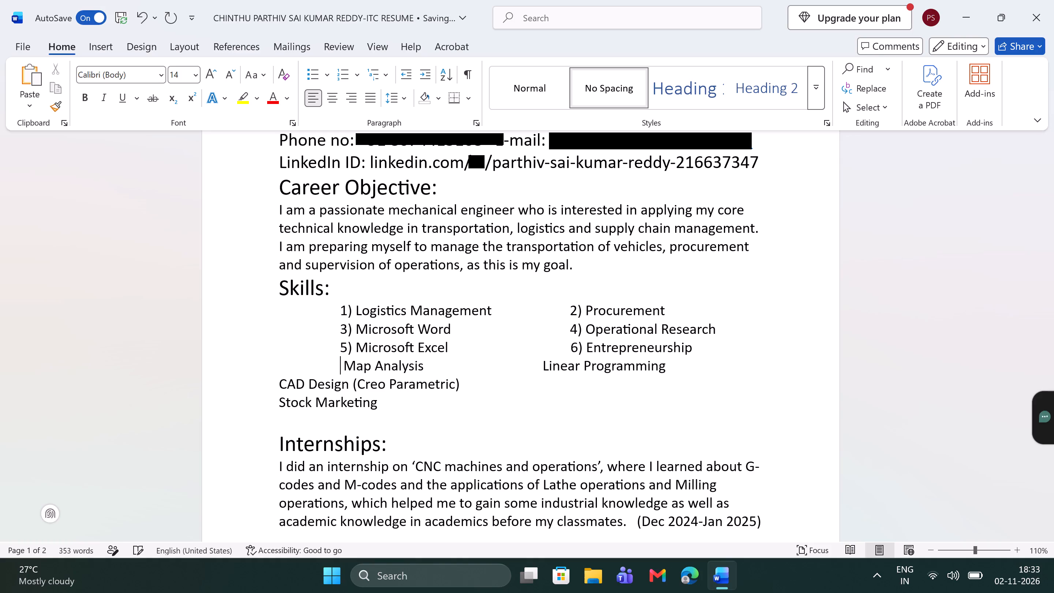
pyautogui.press('7')
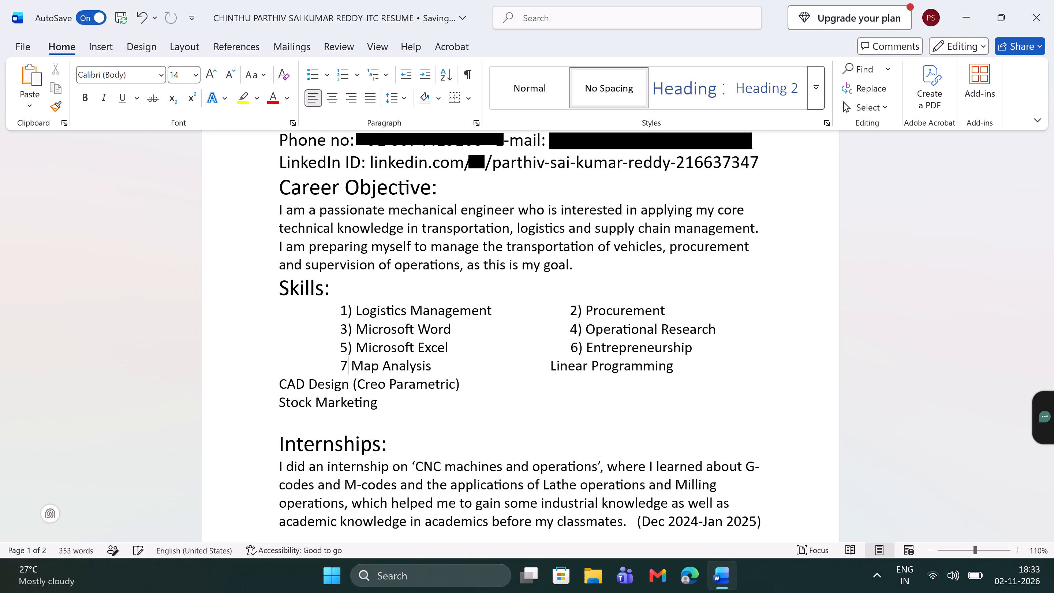
pyautogui.hotkey('ctrl', '0')
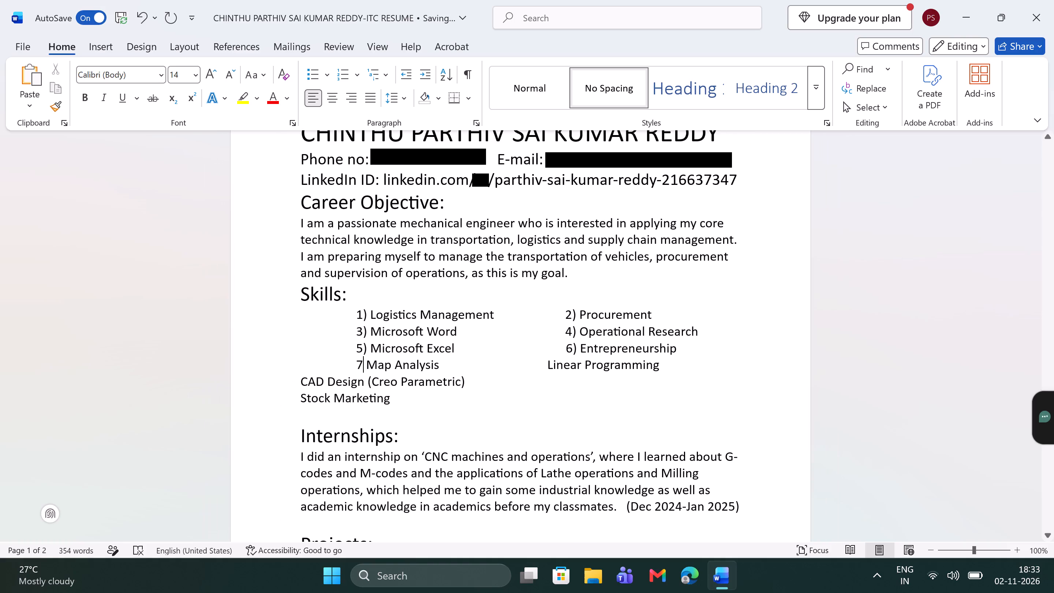
pyautogui.hotkey('ctrl', '0')
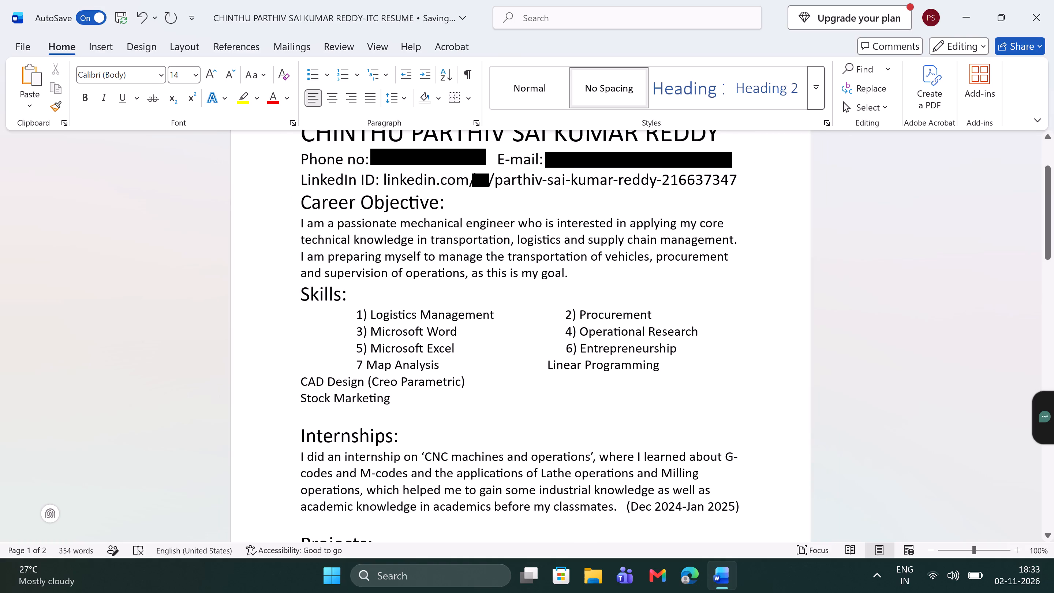
pyautogui.hotkey('ctrl', '0')
pyautogui.hotkey('shift', ')')
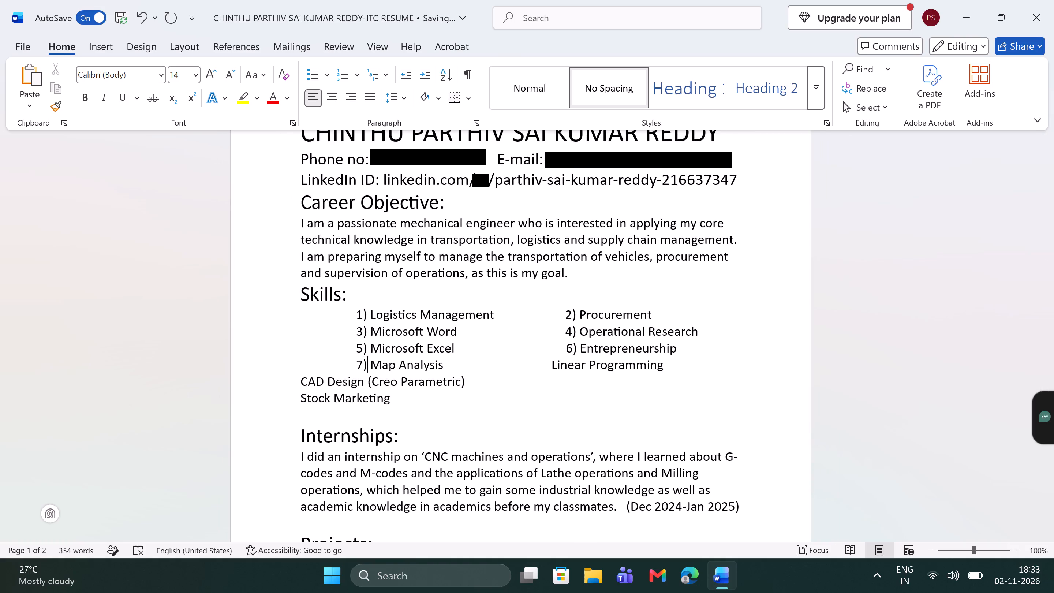
# Space Linear Programming across to the second column and number it 8), with a single space after the number.
pyautogui.click(545, 368)
pyautogui.press('space')
pyautogui.press('space')
pyautogui.press('space')
pyautogui.press('space')
pyautogui.press('space')
pyautogui.press('space')
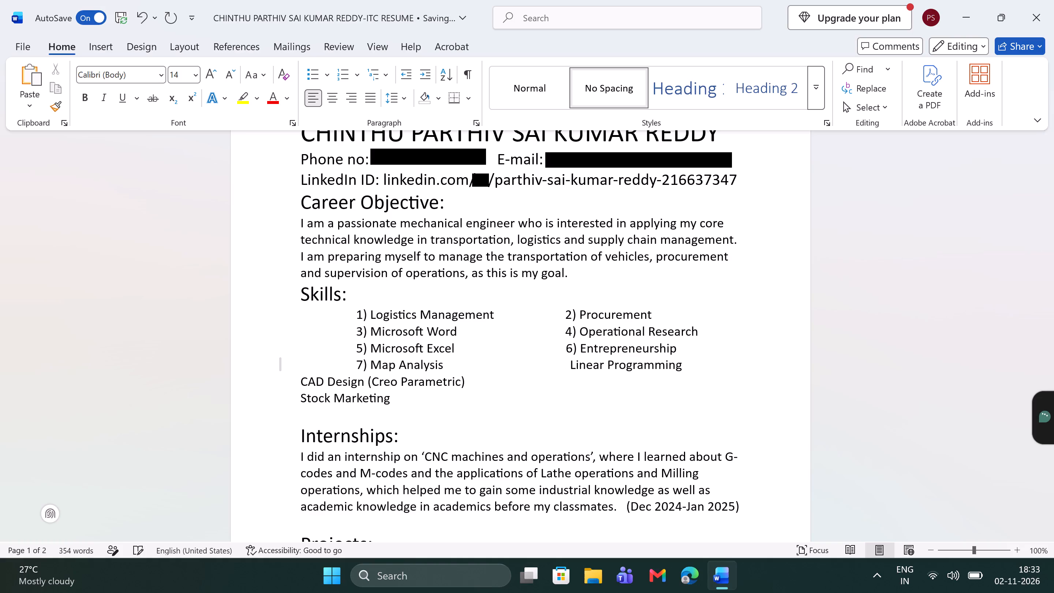
pyautogui.press('space')
pyautogui.press('8')
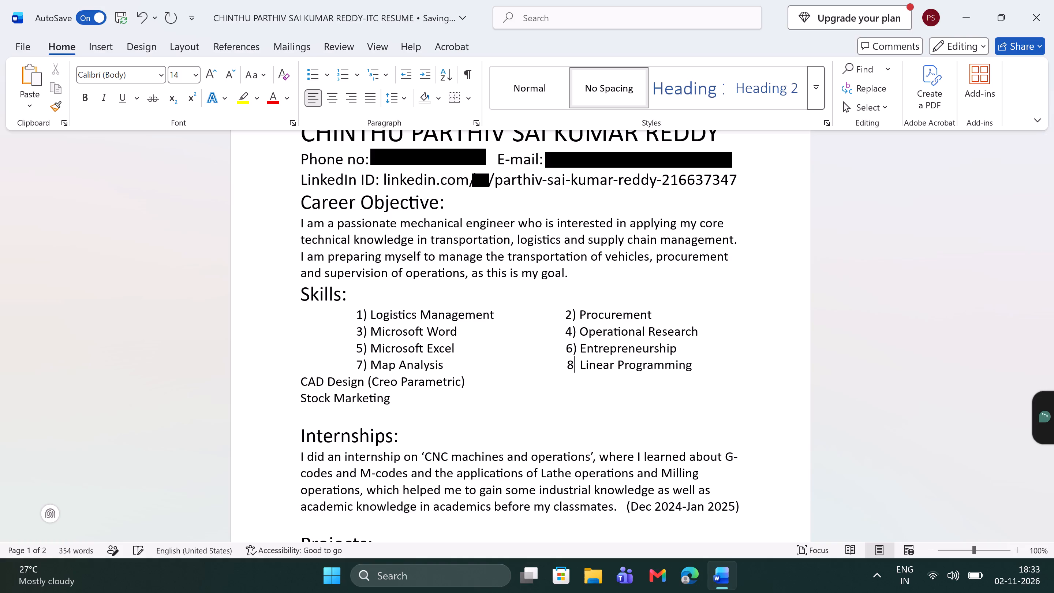
pyautogui.hotkey('shift', ')')
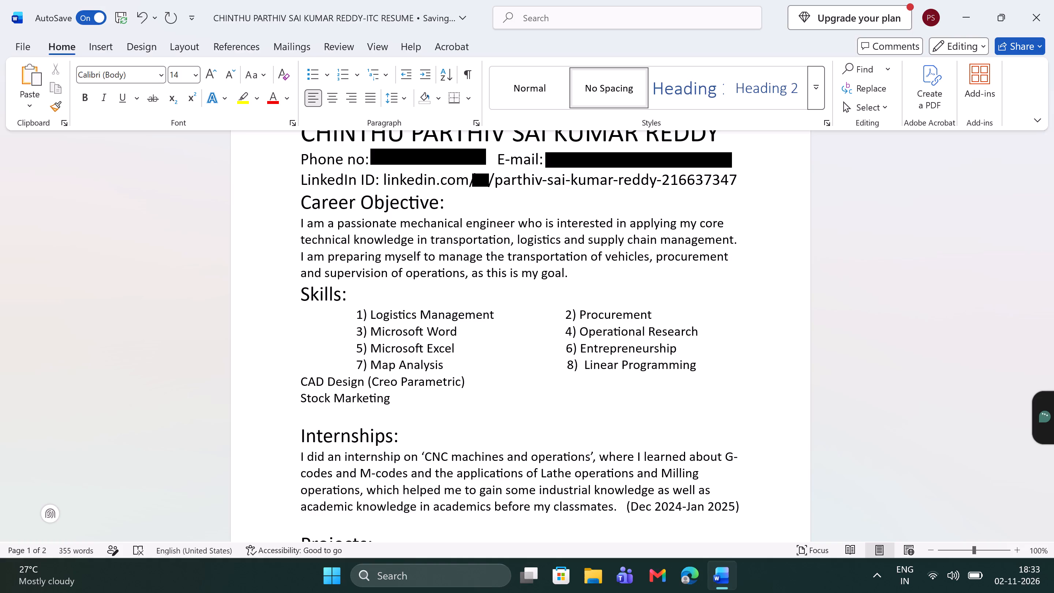
pyautogui.click(583, 371)
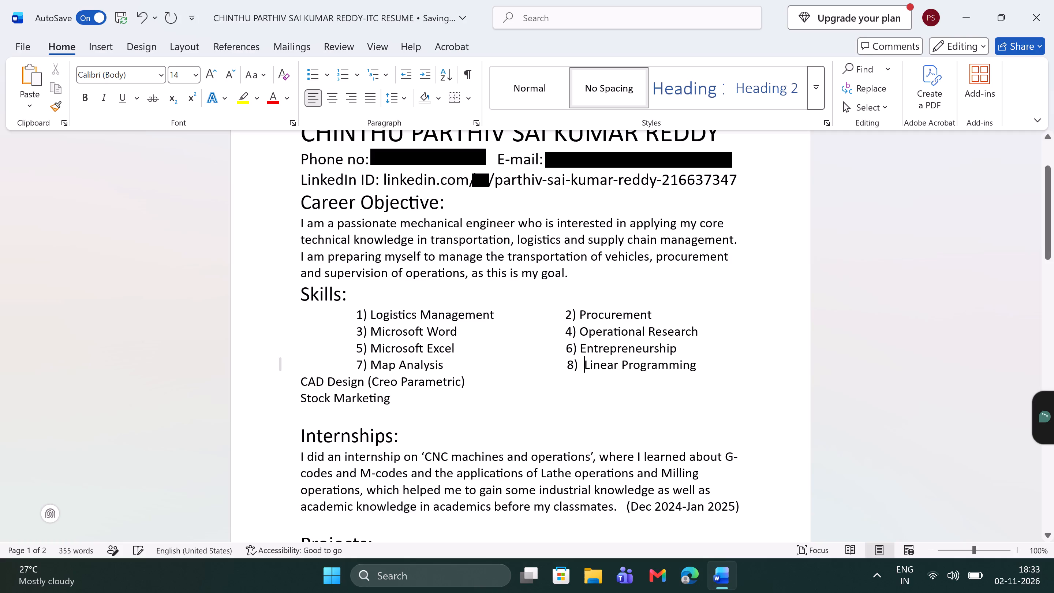
pyautogui.press('BackSpace')
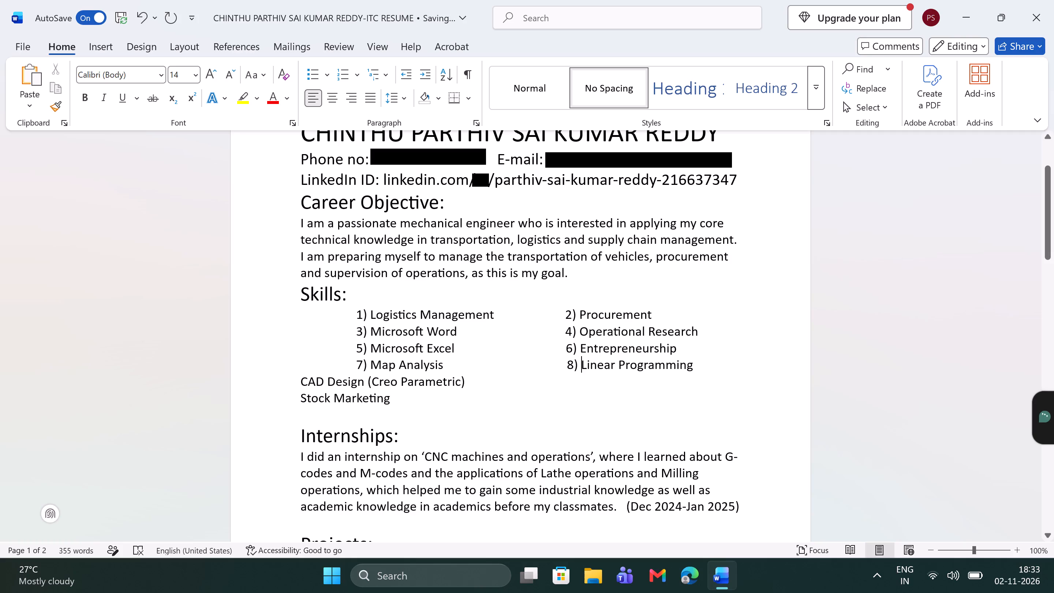
# Indent the CAD Design (Creo Parametric) line by eighteen spaces and number it 9).
pyautogui.click(297, 380)
pyautogui.press('space')
pyautogui.press('space')
pyautogui.press('space')
pyautogui.press('space')
pyautogui.press('space')
pyautogui.press('space')
pyautogui.press('space')
pyautogui.press('space')
pyautogui.press('space')
pyautogui.press('space')
pyautogui.press('space')
pyautogui.press('space')
pyautogui.press('space')
pyautogui.press('space')
pyautogui.press('space')
pyautogui.press('space')
pyautogui.press('space')
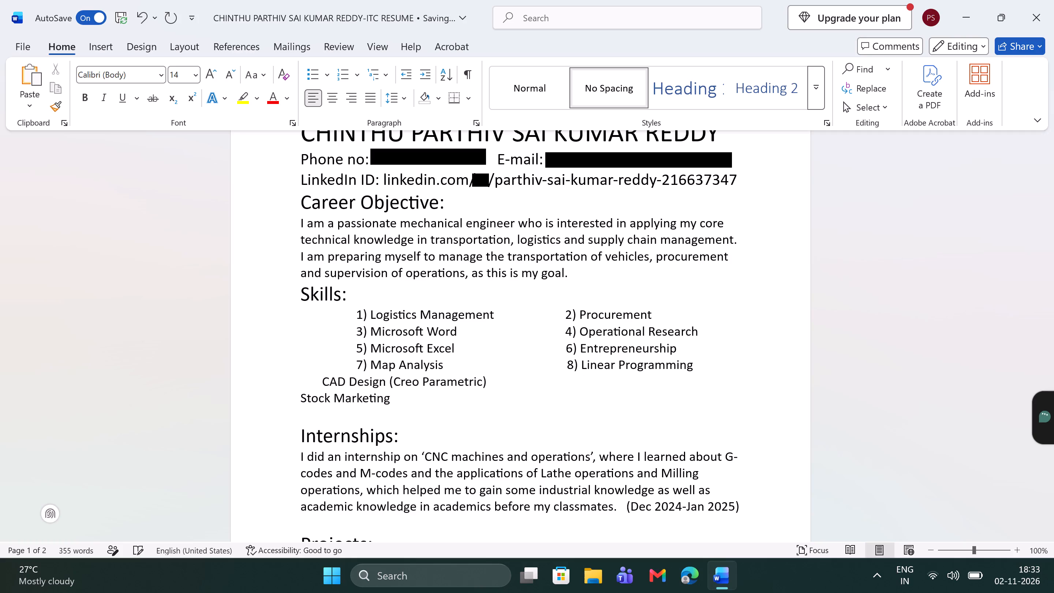
pyautogui.press('space')
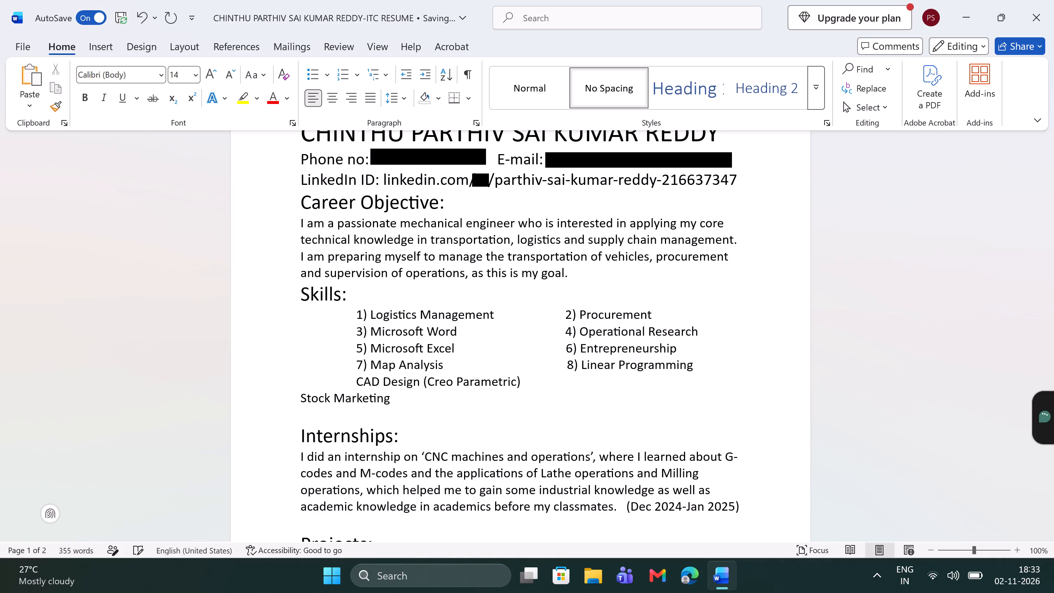
pyautogui.press('9')
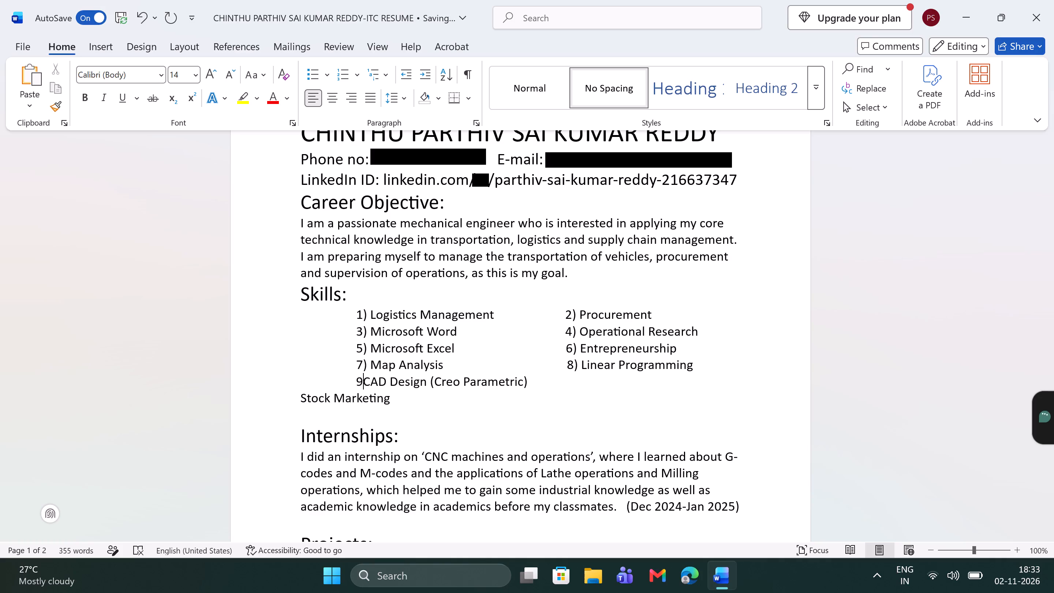
pyautogui.hotkey('shift', ')')
pyautogui.press('space')
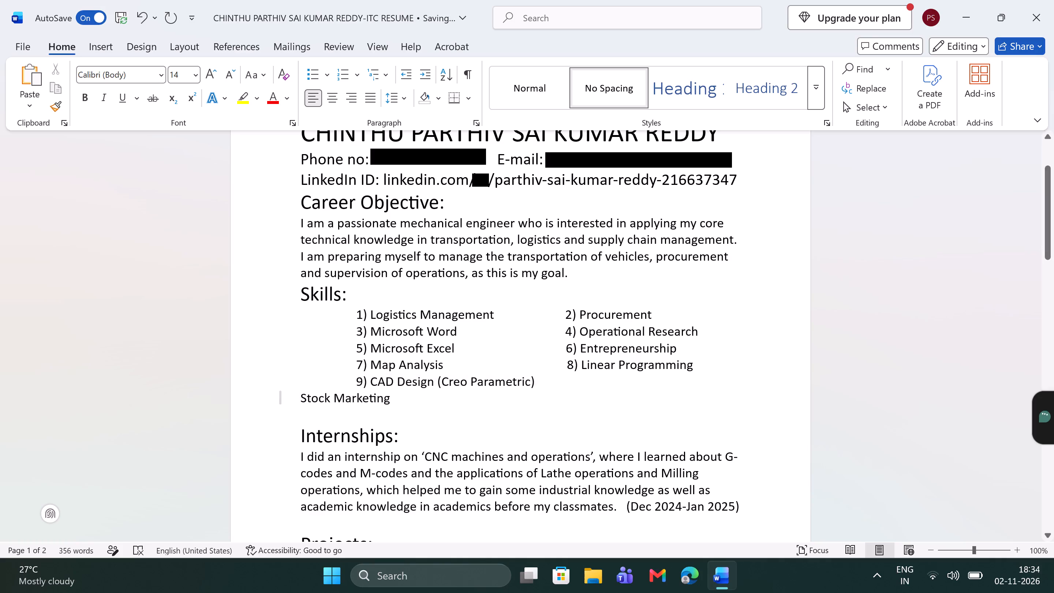
# Bring Stock Marketing up onto the CAD Design line and space it across to the second column.
pyautogui.click(295, 394)
pyautogui.press('BackSpace')
pyautogui.press('space')
pyautogui.press('space')
pyautogui.press('space')
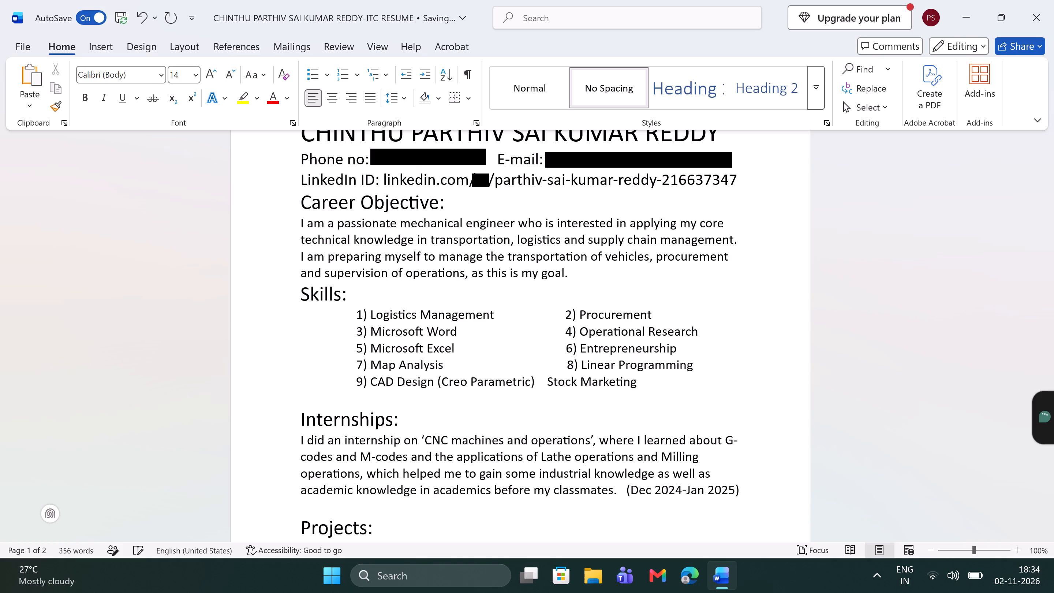
pyautogui.press('space')
pyautogui.press('space')
pyautogui.press('space')
pyautogui.press('space')
pyautogui.press('space')
pyautogui.press('space')
pyautogui.press('space')
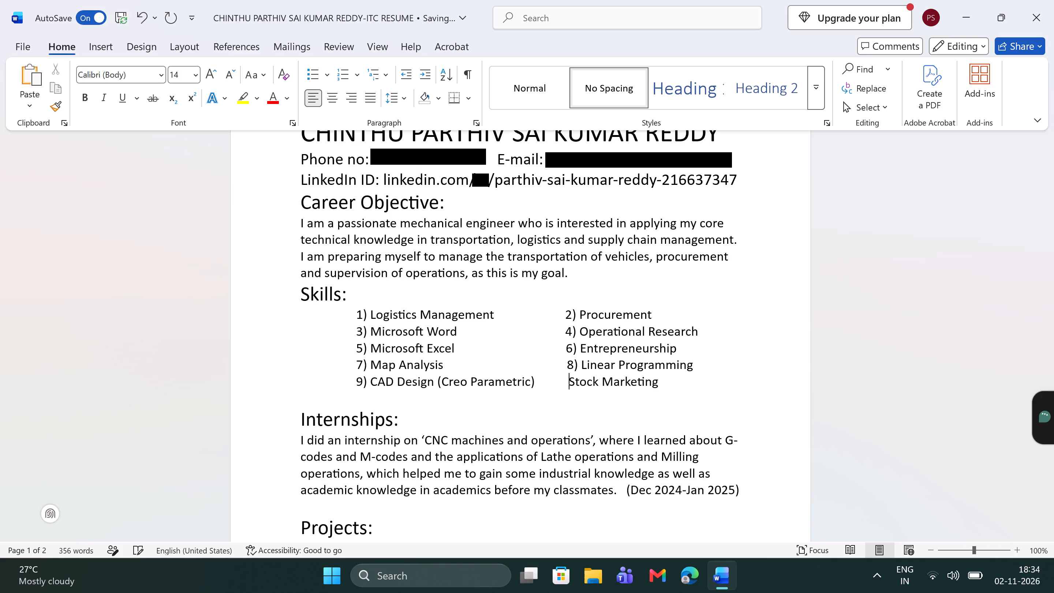
pyautogui.press('space')
# Number Stock Marketing as 10) and reduce the gap before it to align with the second column.
pyautogui.press('1')
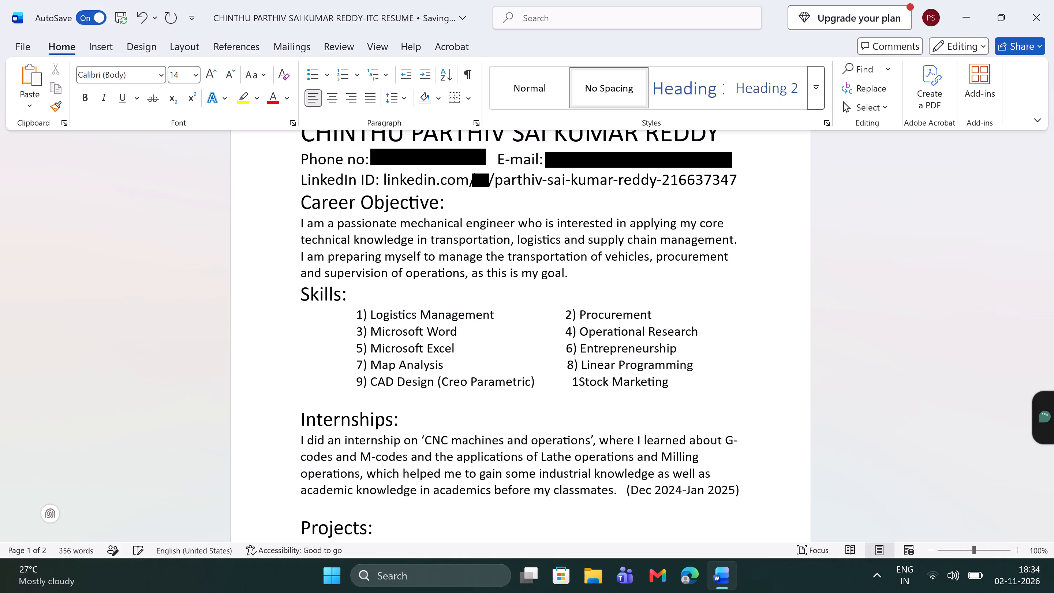
pyautogui.press('BackSpace')
pyautogui.press('BackSpace')
pyautogui.press('BackSpace')
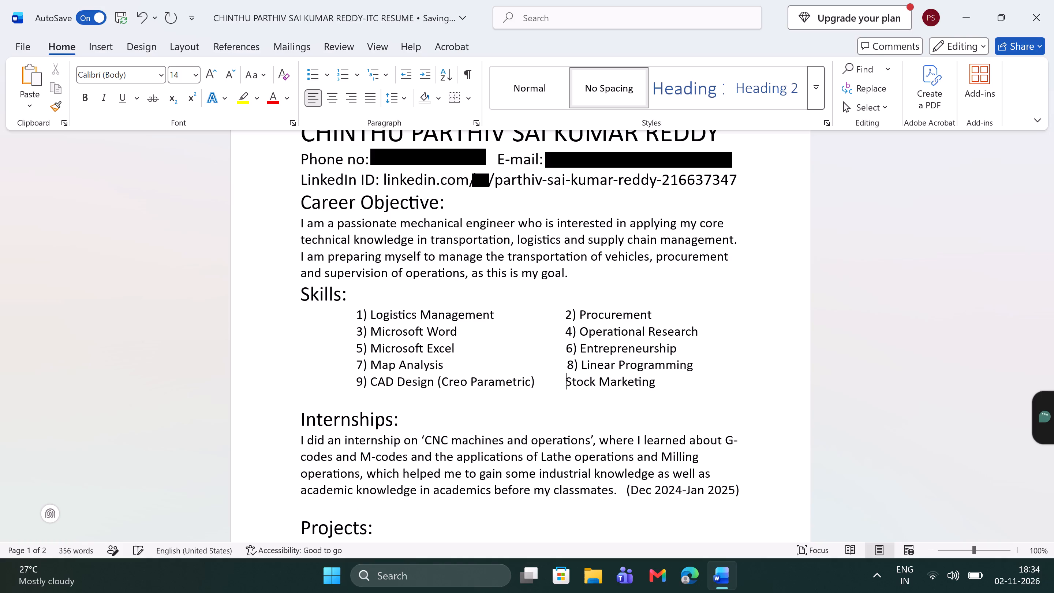
pyautogui.write('10')
pyautogui.hotkey('ctrl', '0')
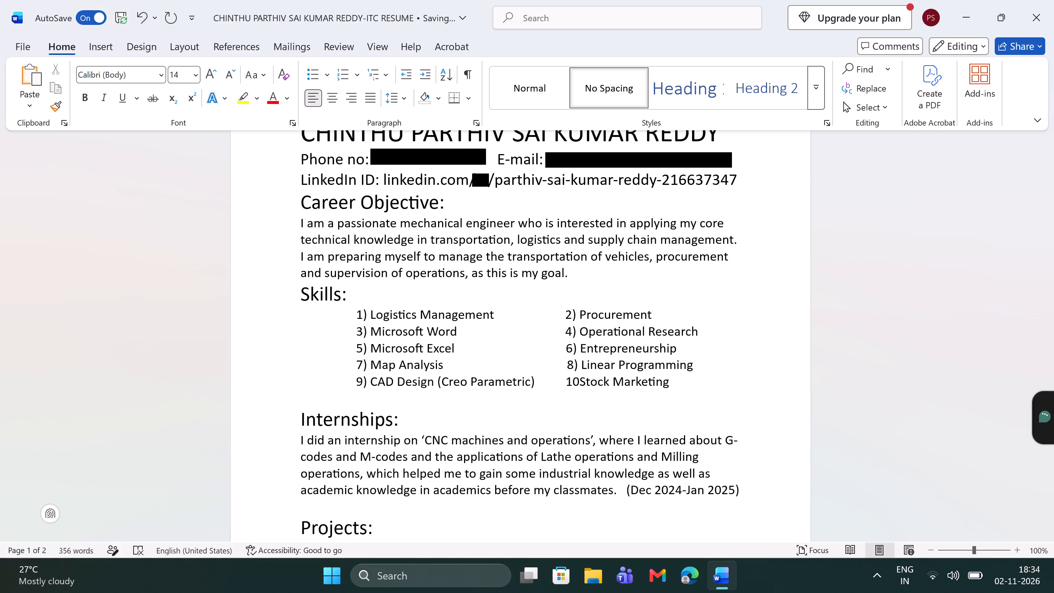
pyautogui.write(')')
pyautogui.press('space')
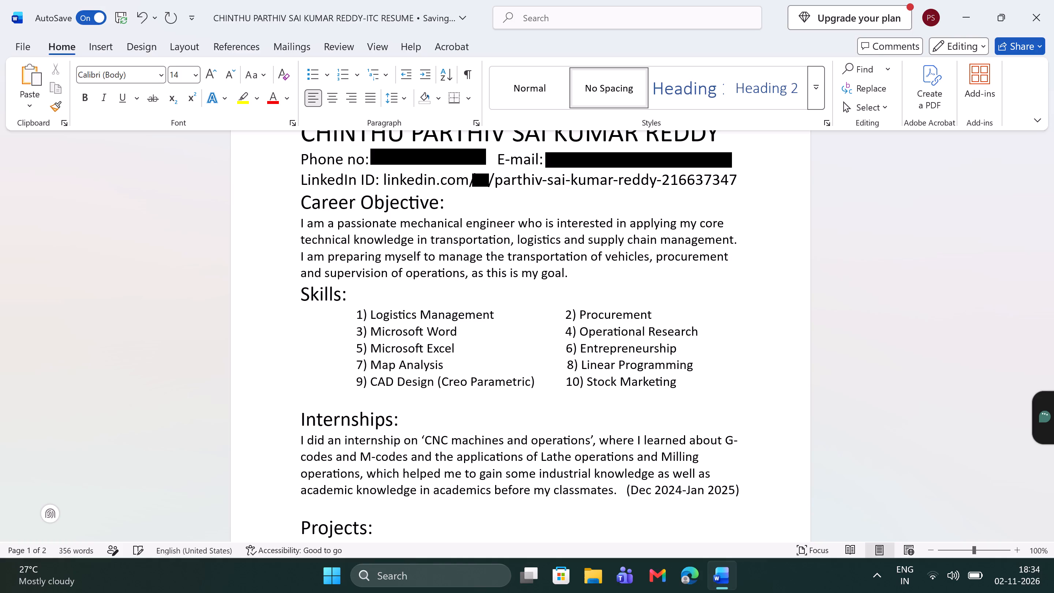
pyautogui.press('Left')
pyautogui.press('Left')
pyautogui.press('Left')
pyautogui.press('Left')
pyautogui.press('BackSpace')
pyautogui.press('BackSpace')
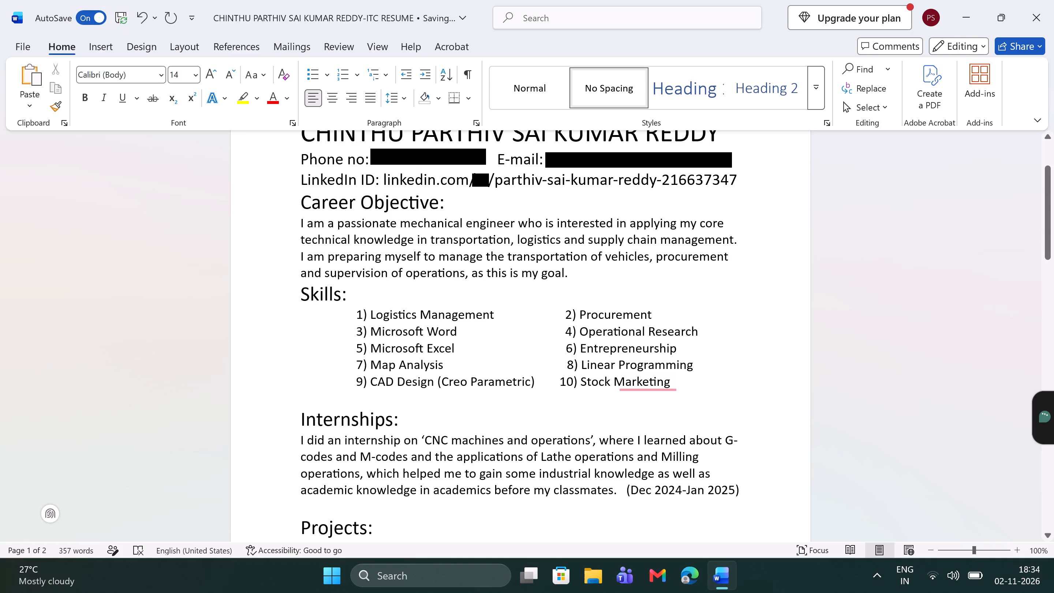
# Add a space after Stock Marketing and dismiss the suggestion to replace Marketing with Market.
pyautogui.click(692, 382)
pyautogui.press('space')
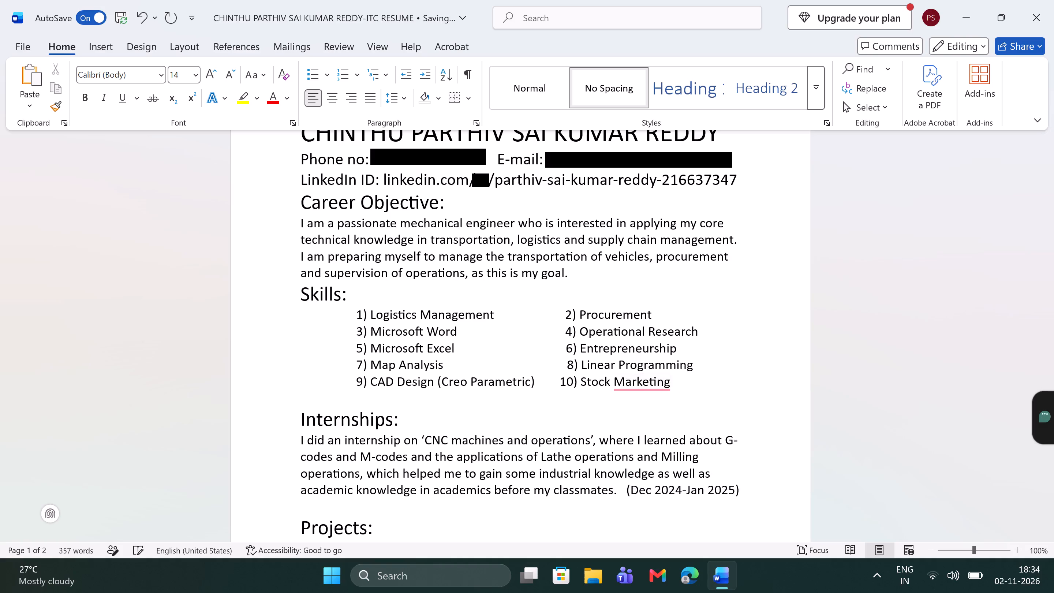
pyautogui.click(664, 450)
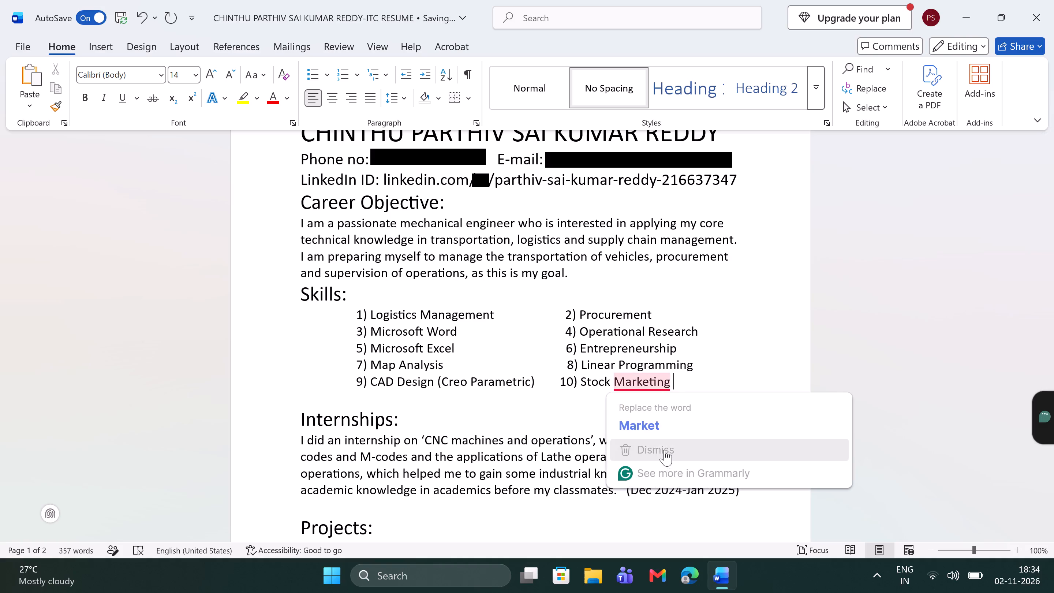
# Add a new line below Skills entries 9) and 10), indented by eighteen spaces.
pyautogui.press('Return')
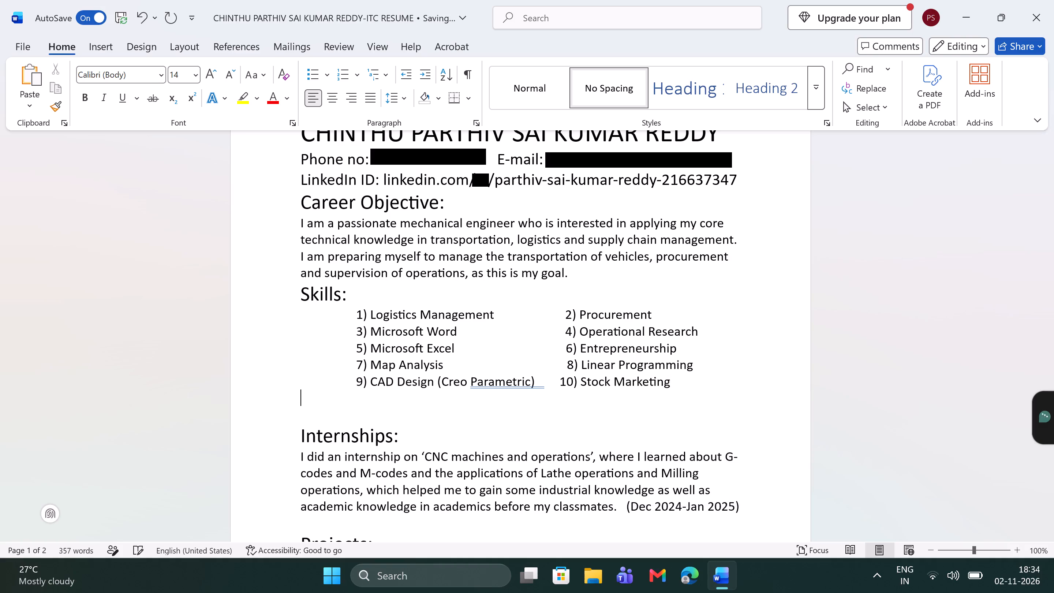
pyautogui.press('space')
pyautogui.press('space')
pyautogui.press('space')
pyautogui.press('space')
pyautogui.press('space')
pyautogui.press('space')
pyautogui.press('space')
pyautogui.press('space')
pyautogui.press('space')
pyautogui.press('space')
pyautogui.press('space')
pyautogui.press('space')
pyautogui.press('space')
pyautogui.press('space')
pyautogui.press('space')
pyautogui.press('space')
pyautogui.press('space')
pyautogui.press('space')
# Number the new Skills line below CAD Design as 11), reducing its indent by one space.
pyautogui.write('11')
pyautogui.press('BackSpace')
pyautogui.press('BackSpace')
pyautogui.press('BackSpace')
pyautogui.write('11')
pyautogui.hotkey('shift', ')')
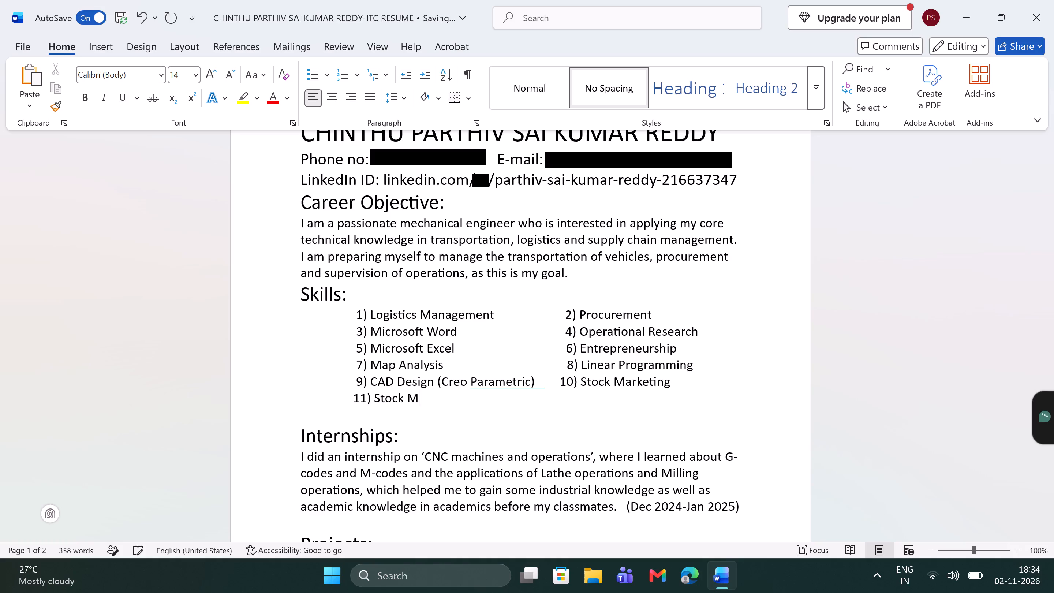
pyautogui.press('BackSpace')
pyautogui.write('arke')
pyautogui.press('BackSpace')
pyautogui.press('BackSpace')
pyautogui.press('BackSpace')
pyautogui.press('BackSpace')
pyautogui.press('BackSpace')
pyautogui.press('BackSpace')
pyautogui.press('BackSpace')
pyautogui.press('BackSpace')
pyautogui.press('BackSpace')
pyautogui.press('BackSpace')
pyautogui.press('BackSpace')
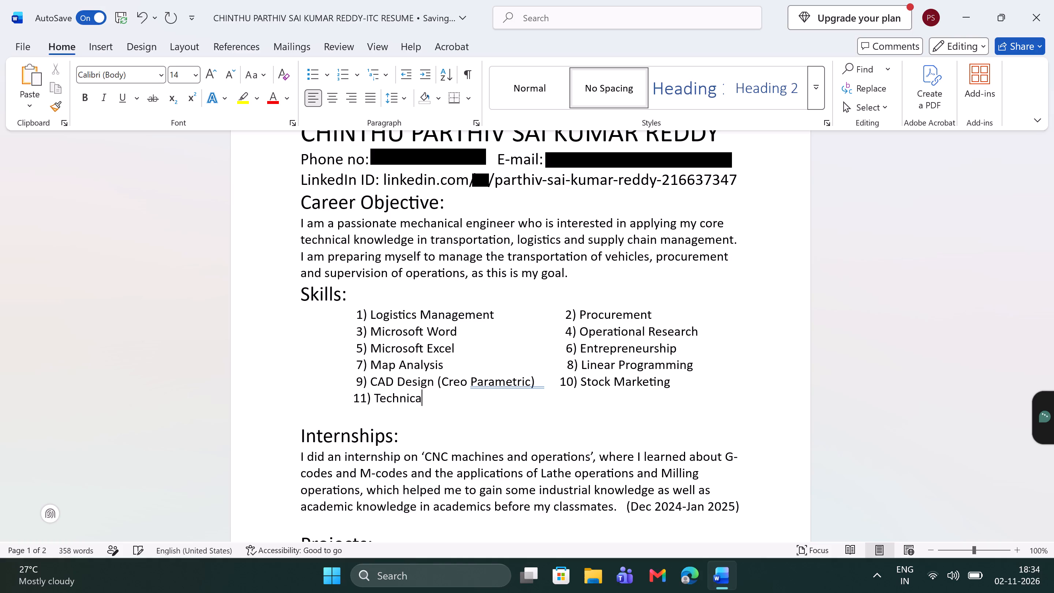
# Enter Technical Writing as Skills entry 11).
pyautogui.press(';')
pyautogui.press('BackSpace')
pyautogui.write('l')
pyautogui.press('space')
pyautogui.press('r')
pyautogui.write('iting')
pyautogui.press('space')
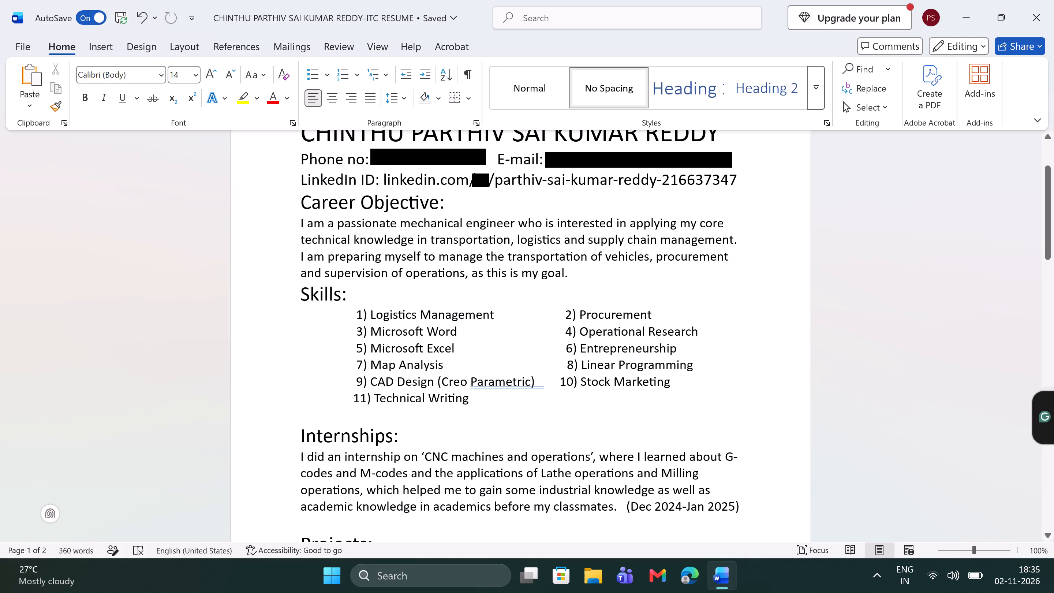
# Replace Stock Marketing in Skills entry 10) with Logical Thinking.
pyautogui.click(675, 383)
pyautogui.press('BackSpace')
pyautogui.press('BackSpace')
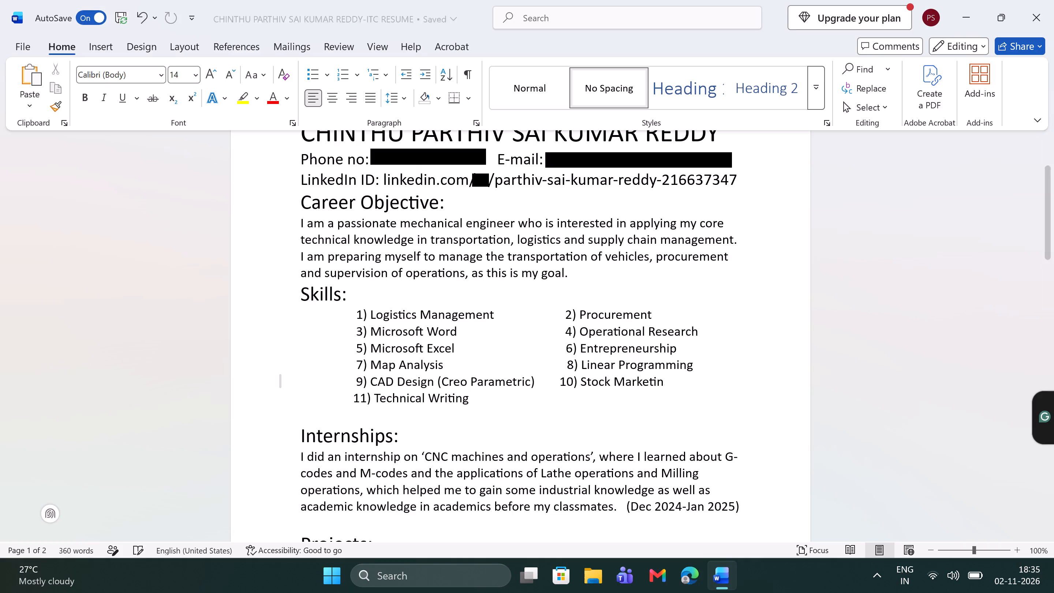
pyautogui.press('BackSpace')
pyautogui.press('BackSpace')
pyautogui.press('BackSpace')
pyautogui.press('BackSpace')
pyautogui.press('BackSpace')
pyautogui.press('BackSpace')
pyautogui.press('BackSpace')
pyautogui.press('BackSpace')
pyautogui.press('BackSpace')
pyautogui.press('BackSpace')
pyautogui.press('BackSpace')
pyautogui.press('BackSpace')
pyautogui.press('BackSpace')
pyautogui.press('BackSpace')
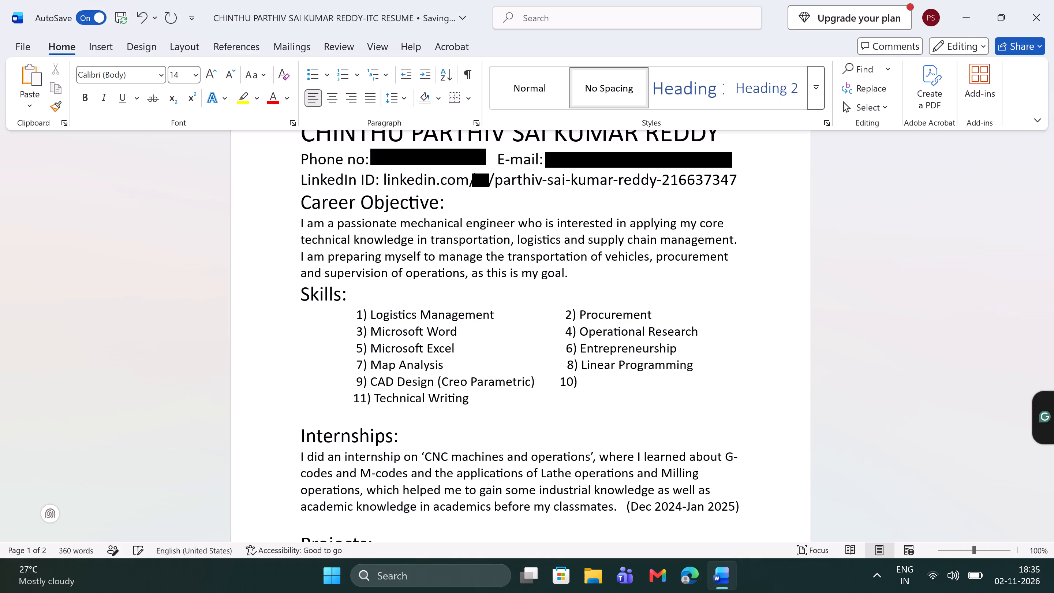
pyautogui.write('gical')
pyautogui.press('space')
pyautogui.press('r')
pyautogui.press('BackSpace')
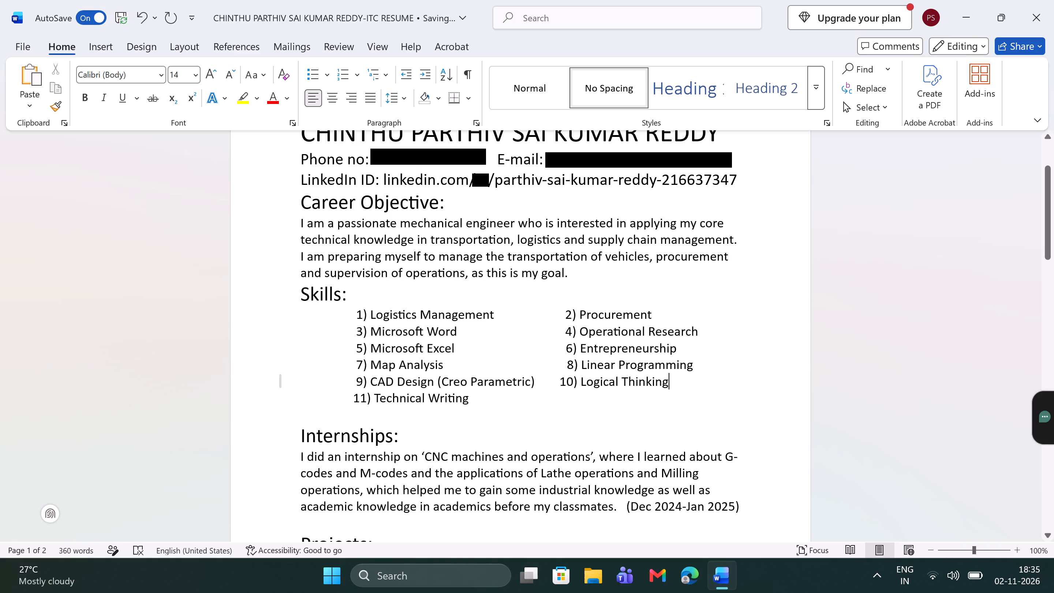
# Add the number 12) on the Technical Writing line, spaced across to the second column.
pyautogui.click(563, 400)
pyautogui.press('space')
pyautogui.press('space')
pyautogui.press('space')
pyautogui.press('space')
pyautogui.press('space')
pyautogui.press('space')
pyautogui.press('space')
pyautogui.press('space')
pyautogui.press('space')
pyautogui.press('space')
pyautogui.press('space')
pyautogui.press('space')
pyautogui.press('space')
pyautogui.press('space')
pyautogui.press('space')
pyautogui.press('space')
pyautogui.press('space')
pyautogui.press('space')
pyautogui.press('space')
pyautogui.press('space')
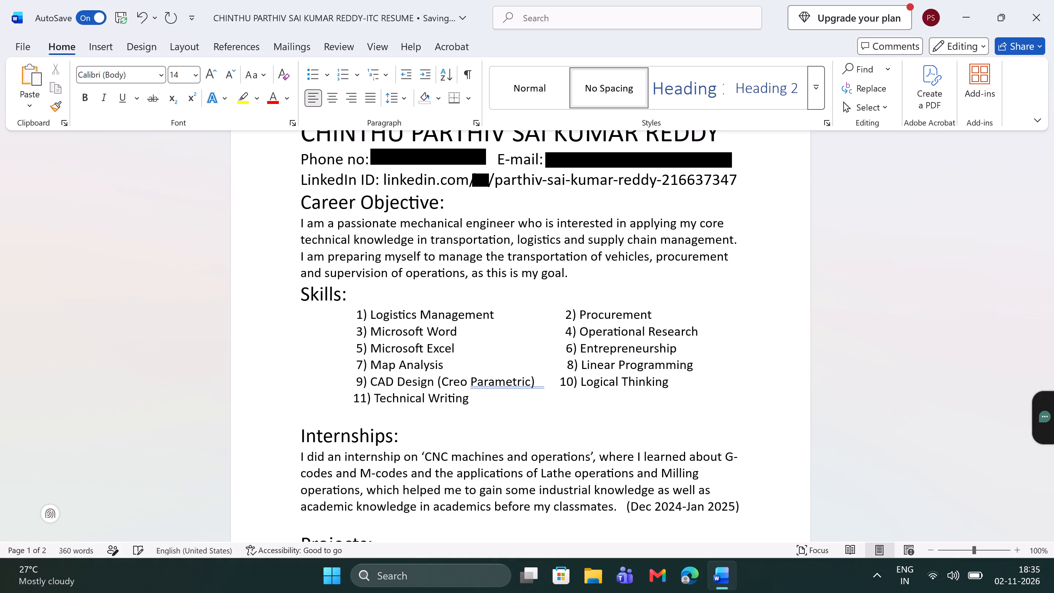
pyautogui.press('BackSpace')
pyautogui.press('BackSpace')
pyautogui.press('BackSpace')
pyautogui.press('1')
pyautogui.press('2')
pyautogui.press('BackSpace')
pyautogui.press('BackSpace')
pyautogui.write('12')
pyautogui.hotkey('shift', ')')
# Reduce the gap before 12) by one space to align it with 10) above.
pyautogui.press('Left')
pyautogui.press('Left')
pyautogui.press('Left')
pyautogui.press('space')
pyautogui.write('m')
pyautogui.press('BackSpace')
pyautogui.press('BackSpace')
pyautogui.press('BackSpace')
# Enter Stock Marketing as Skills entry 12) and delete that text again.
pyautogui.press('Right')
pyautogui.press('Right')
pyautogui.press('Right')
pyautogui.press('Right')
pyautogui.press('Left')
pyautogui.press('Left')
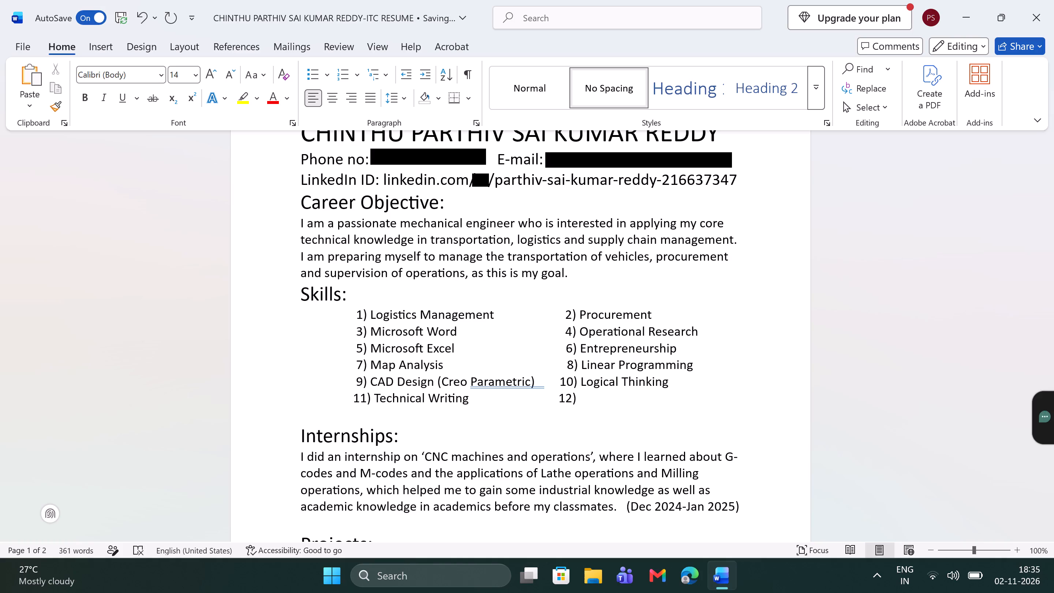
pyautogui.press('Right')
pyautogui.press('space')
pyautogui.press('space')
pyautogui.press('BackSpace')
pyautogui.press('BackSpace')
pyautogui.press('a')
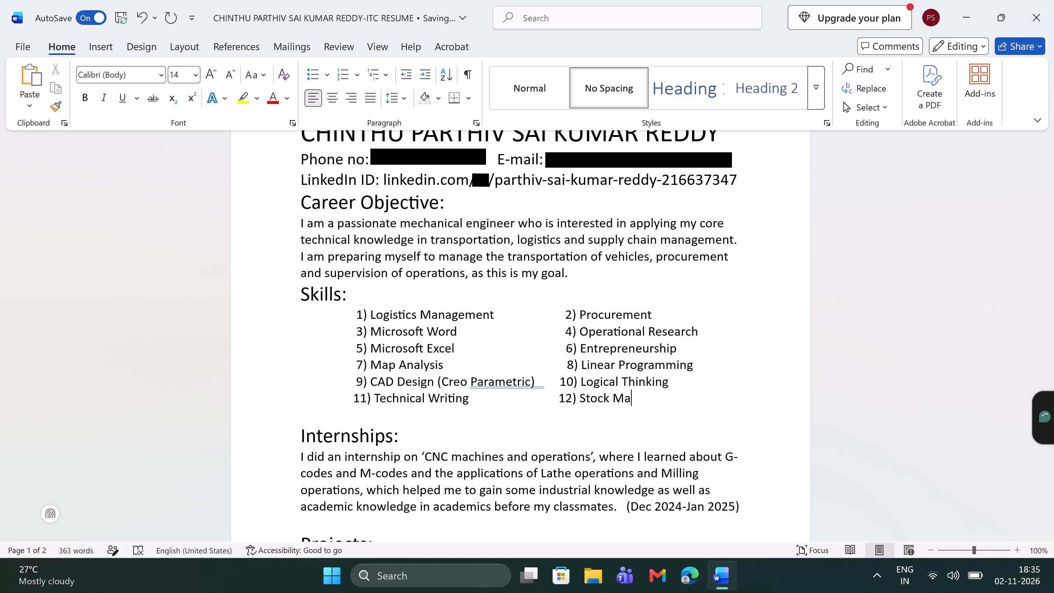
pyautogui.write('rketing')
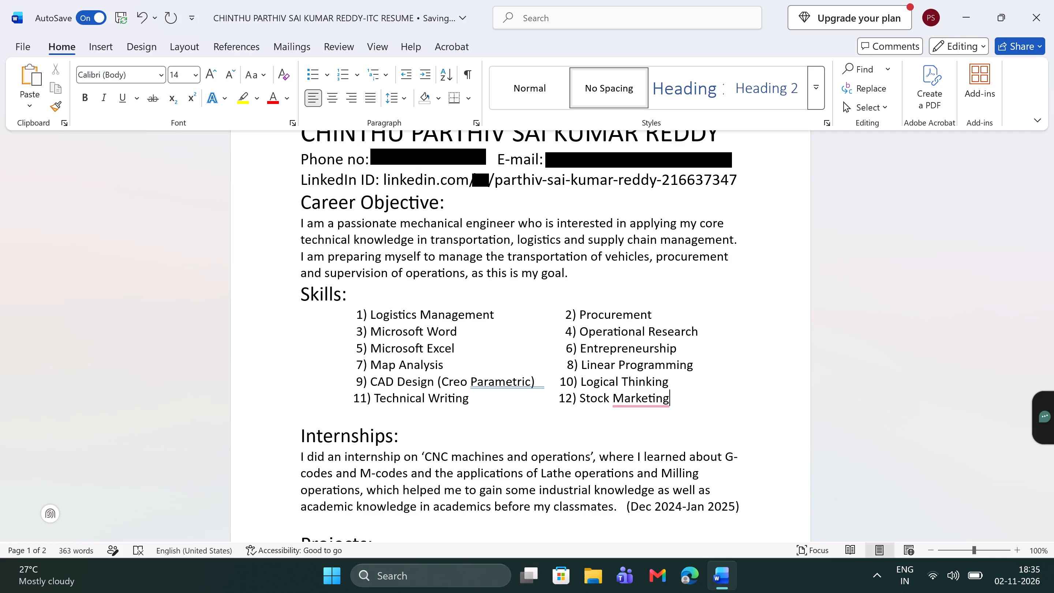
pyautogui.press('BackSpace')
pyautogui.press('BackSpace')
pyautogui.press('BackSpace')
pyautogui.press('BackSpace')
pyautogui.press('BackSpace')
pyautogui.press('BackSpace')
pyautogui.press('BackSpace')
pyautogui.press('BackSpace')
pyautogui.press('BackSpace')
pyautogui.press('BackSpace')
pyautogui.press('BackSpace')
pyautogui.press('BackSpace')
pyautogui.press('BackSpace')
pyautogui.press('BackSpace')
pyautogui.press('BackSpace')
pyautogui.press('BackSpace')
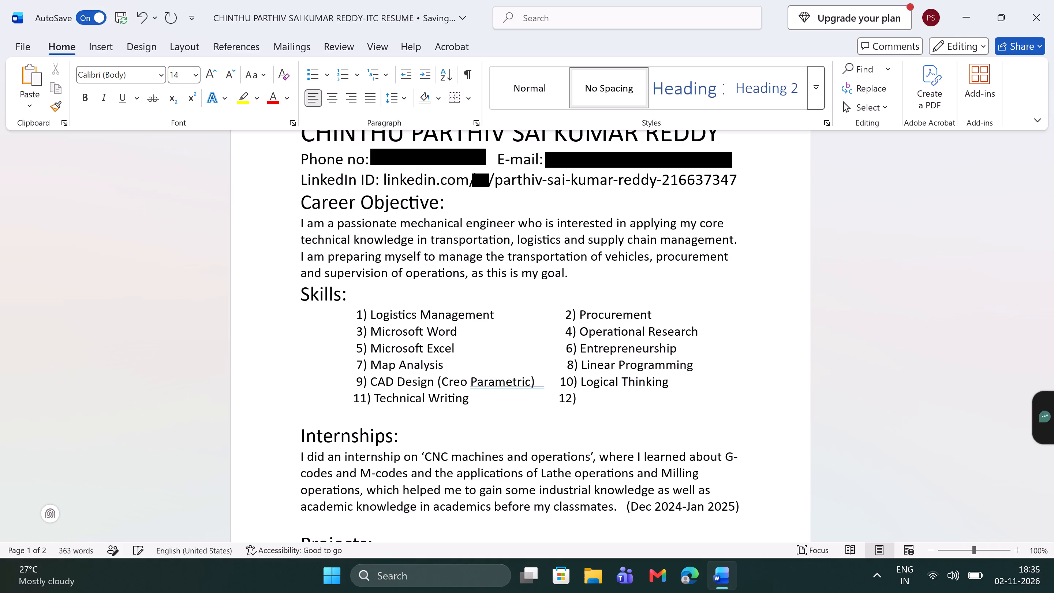
# Enter Production Planning Control as Skills entry 12).
pyautogui.press('space')
pyautogui.write('roduction')
pyautogui.press('space')
pyautogui.press('BackSpace')
pyautogui.press(',')
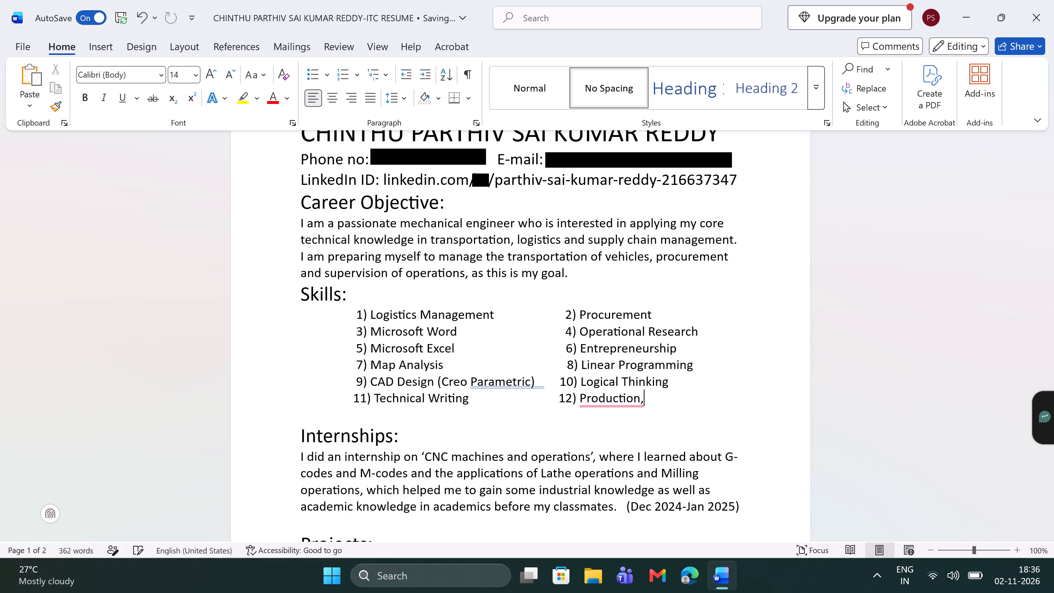
pyautogui.press('BackSpace')
pyautogui.press('space')
pyautogui.write('pla')
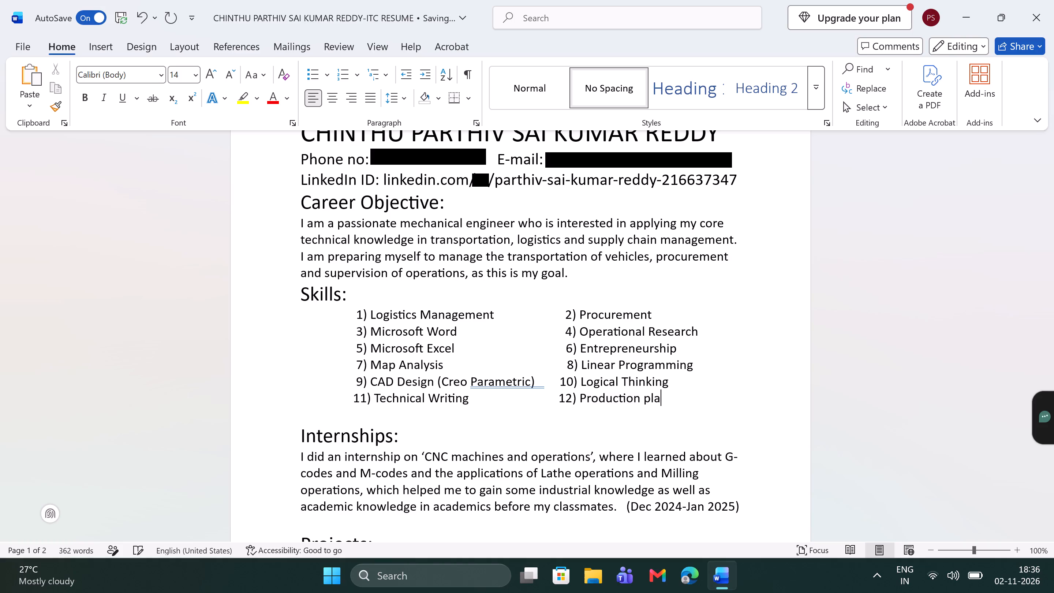
pyautogui.press('BackSpace')
pyautogui.press('BackSpace')
pyautogui.press('BackSpace')
pyautogui.write('ing')
pyautogui.press('space')
pyautogui.write('ontrol')
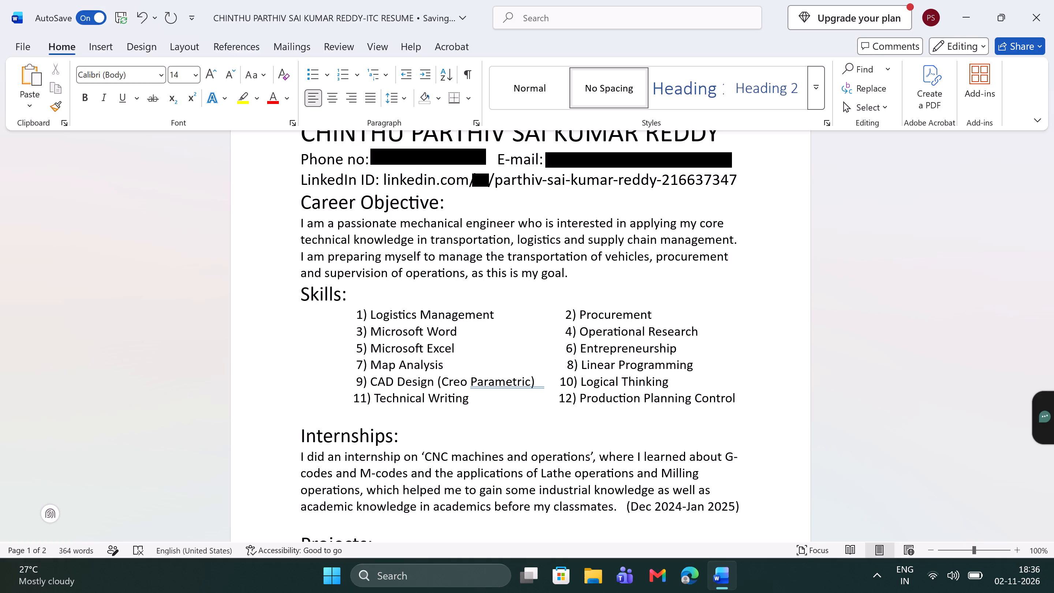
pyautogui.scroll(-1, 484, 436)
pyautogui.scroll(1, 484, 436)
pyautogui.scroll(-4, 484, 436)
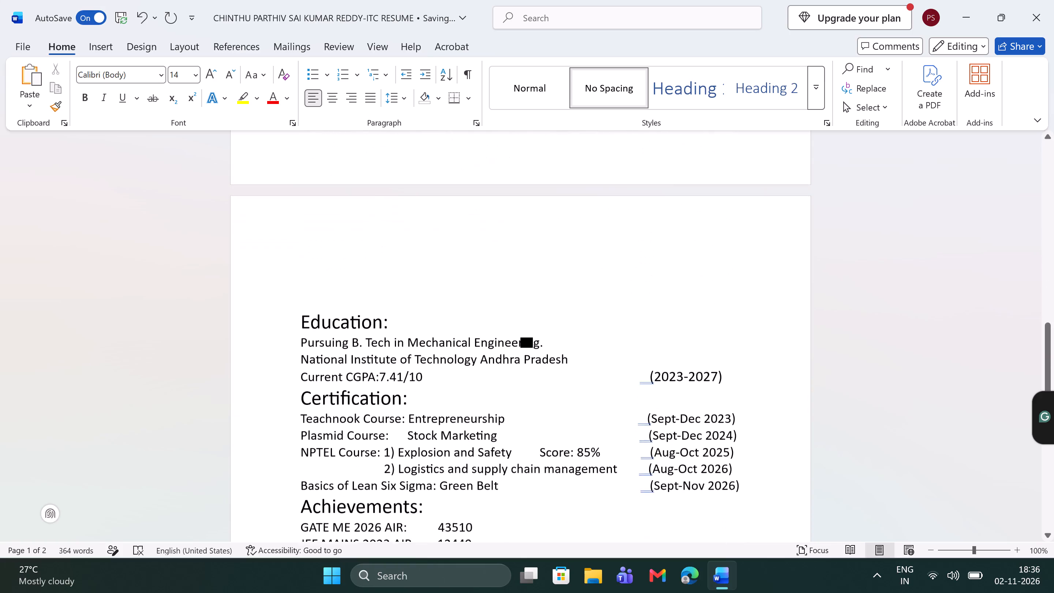
# Widen the gap before the Teachnook Course date (Sept-Dec 2023) by one space to align it with the other Certification dates.
pyautogui.scroll(1, 484, 436)
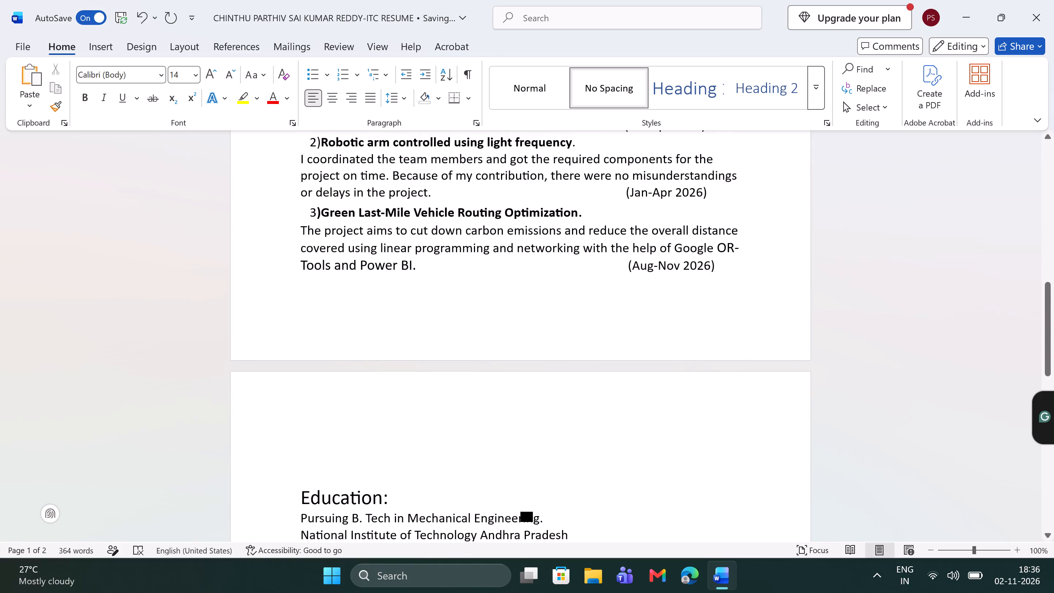
pyautogui.scroll(-1, 484, 436)
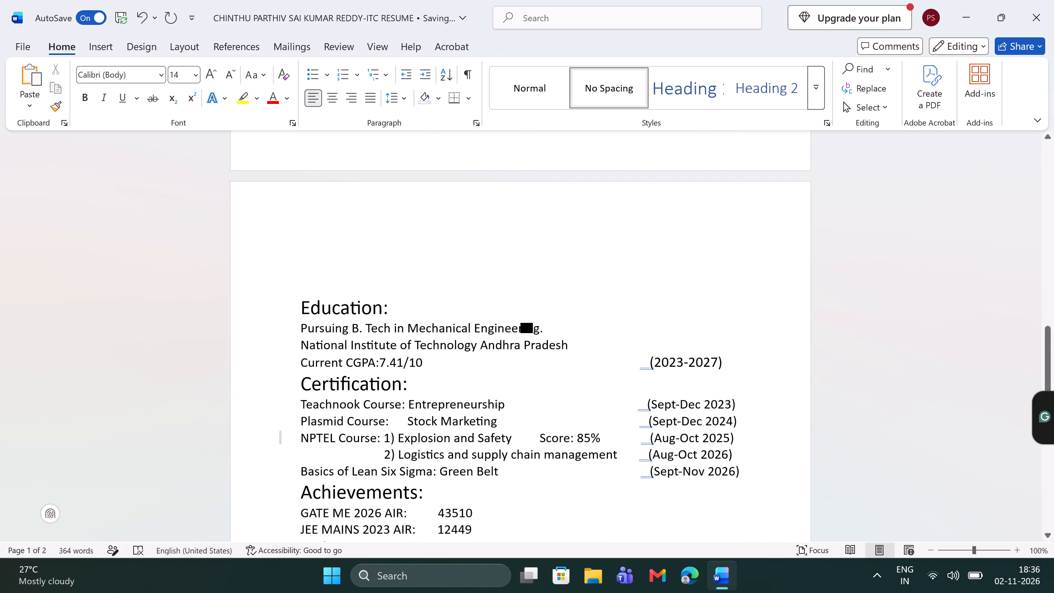
pyautogui.scroll(-1, 502, 389)
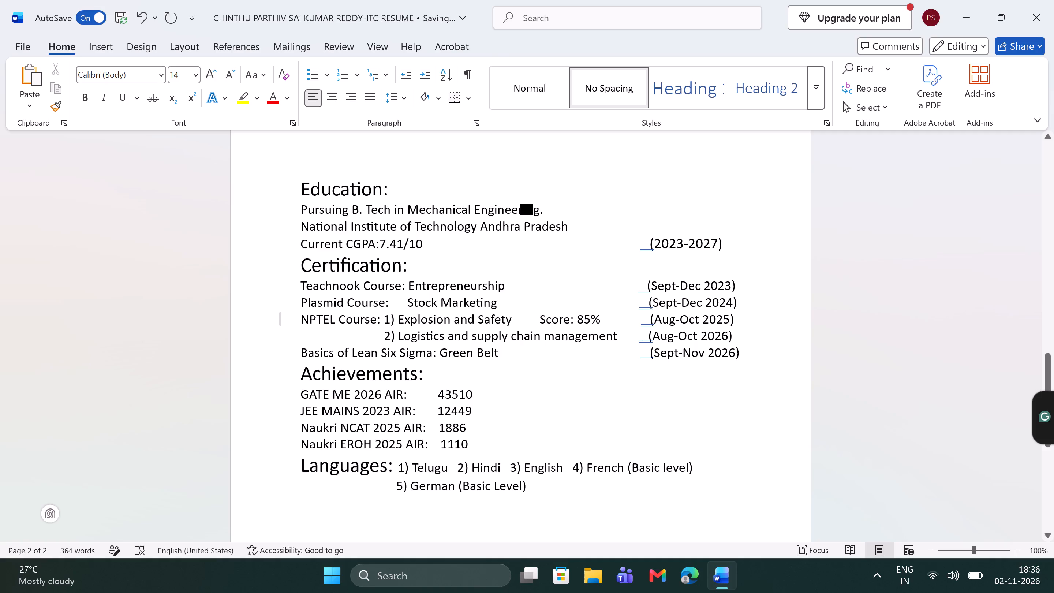
pyautogui.click(646, 284)
pyautogui.press('space')
pyautogui.press('space')
pyautogui.press('BackSpace')
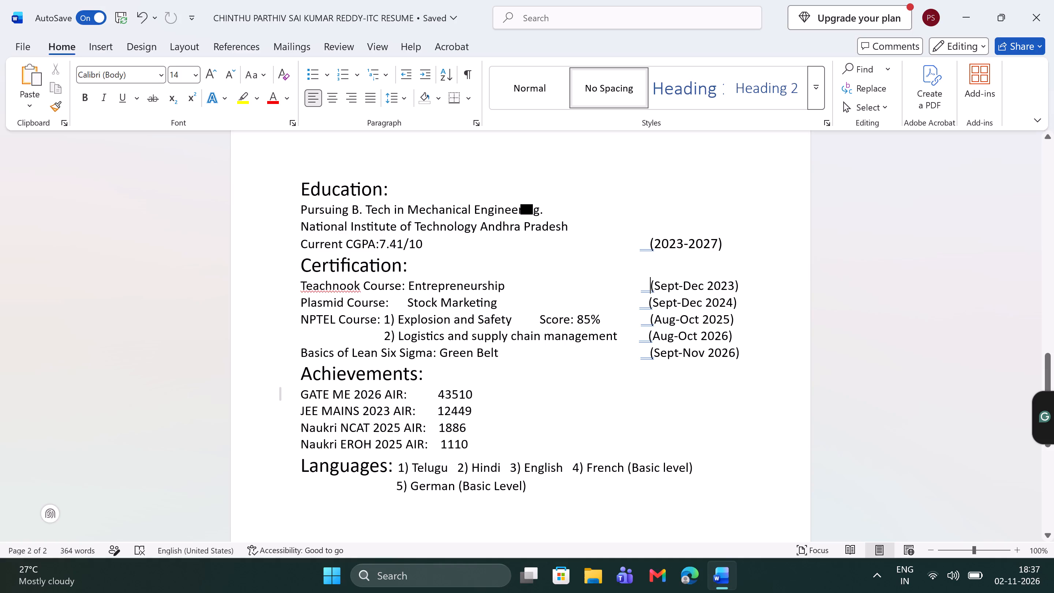
# Copy the Naukri EROH 2025 entry onto a new line directly below JEE MAINS 2023 in Achievements.
pyautogui.moveTo(295, 396); pyautogui.dragTo(312, 396)
pyautogui.moveTo(312, 396); pyautogui.dragTo(462, 389)
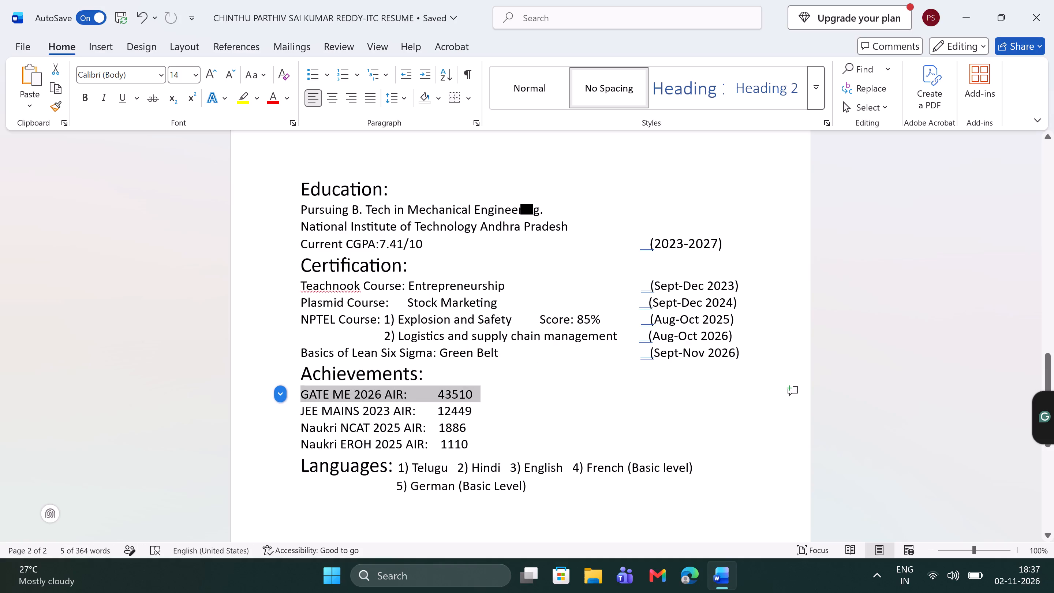
pyautogui.moveTo(302, 446); pyautogui.dragTo(482, 438)
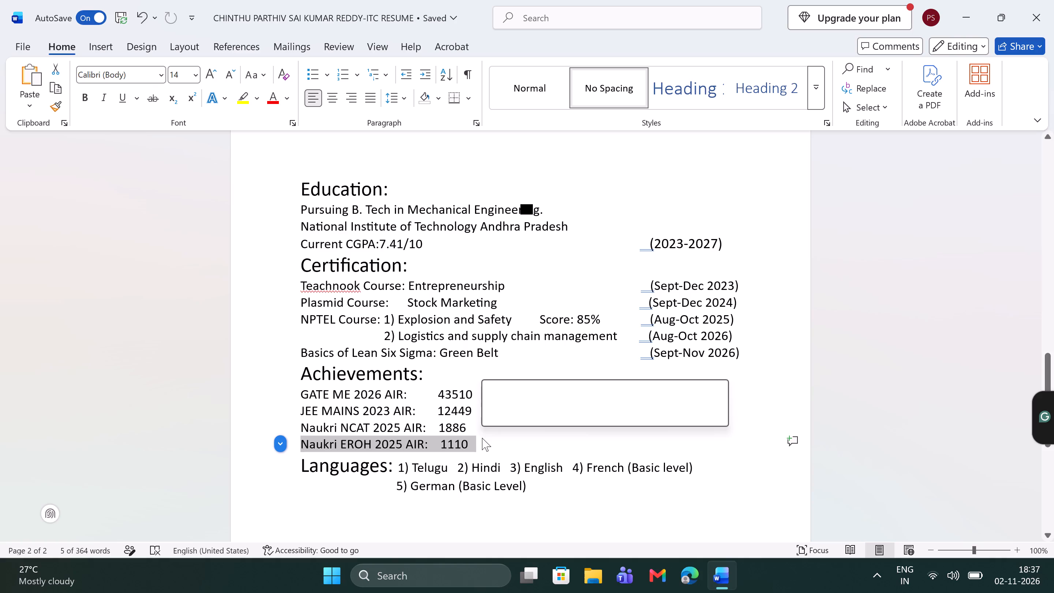
pyautogui.hotkey('ctrl', 'c')
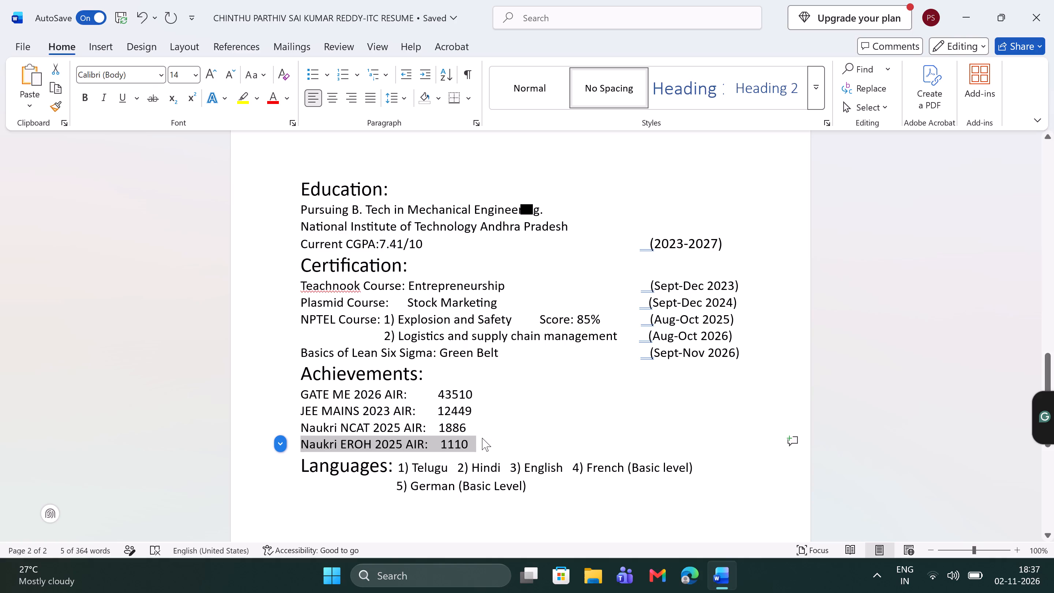
pyautogui.click(477, 412)
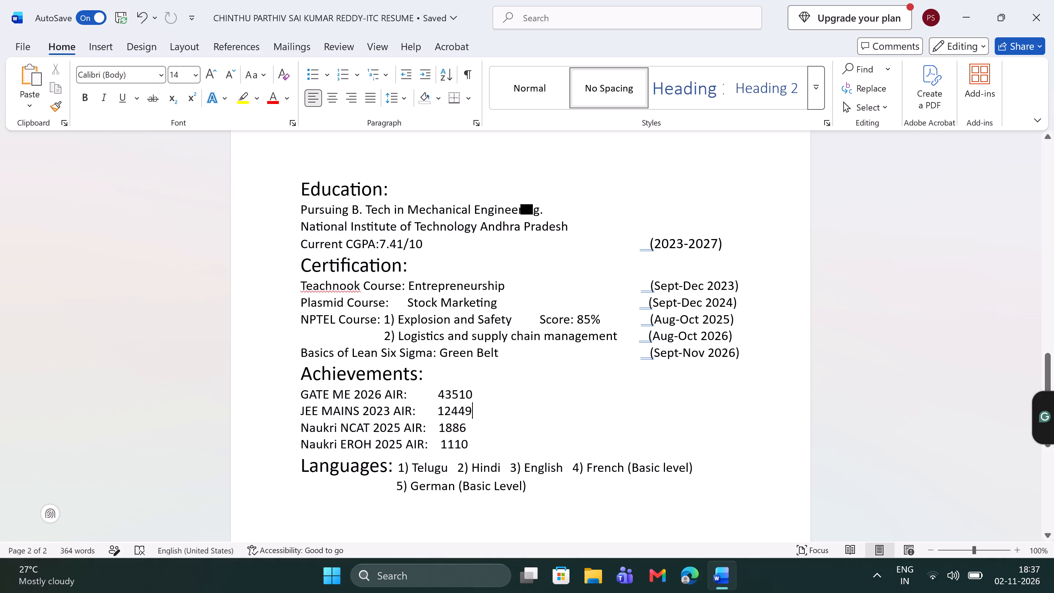
pyautogui.press('Return')
pyautogui.hotkey('ctrl', 'v')
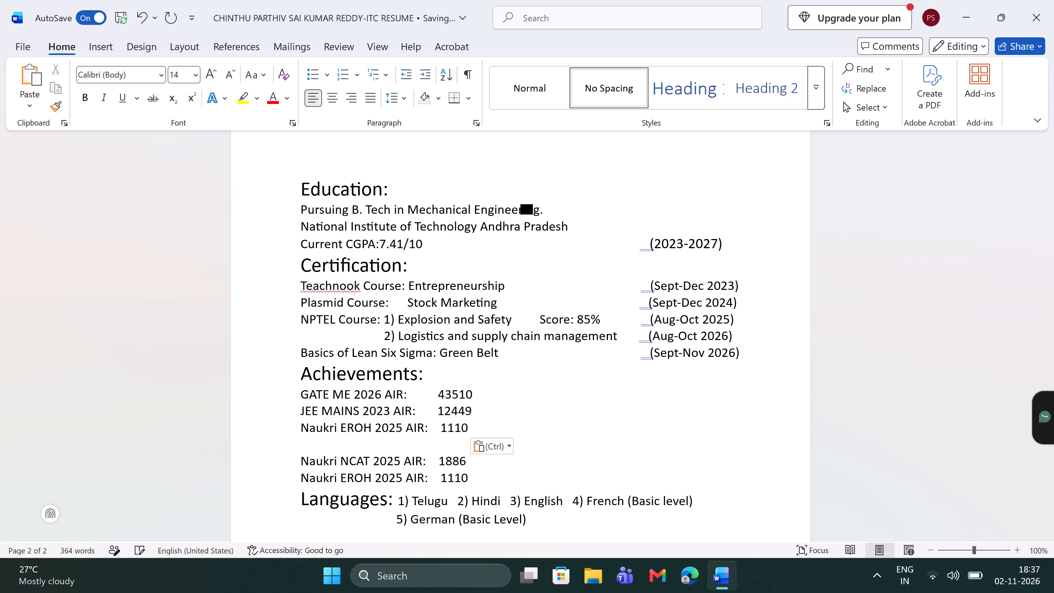
# Delete the text of the original Naukri EROH 2025 entry below Naukri NCAT 2025.
pyautogui.click(469, 482)
pyautogui.press('BackSpace')
pyautogui.press('BackSpace')
pyautogui.press('BackSpace')
pyautogui.press('BackSpace')
pyautogui.press('BackSpace')
pyautogui.press('BackSpace')
pyautogui.press('BackSpace')
pyautogui.press('BackSpace')
pyautogui.press('BackSpace')
pyautogui.press('BackSpace')
pyautogui.press('BackSpace')
pyautogui.press('BackSpace')
pyautogui.press('BackSpace')
pyautogui.press('BackSpace')
pyautogui.press('BackSpace')
pyautogui.press('BackSpace')
pyautogui.press('BackSpace')
pyautogui.press('BackSpace')
pyautogui.press('BackSpace')
pyautogui.press('BackSpace')
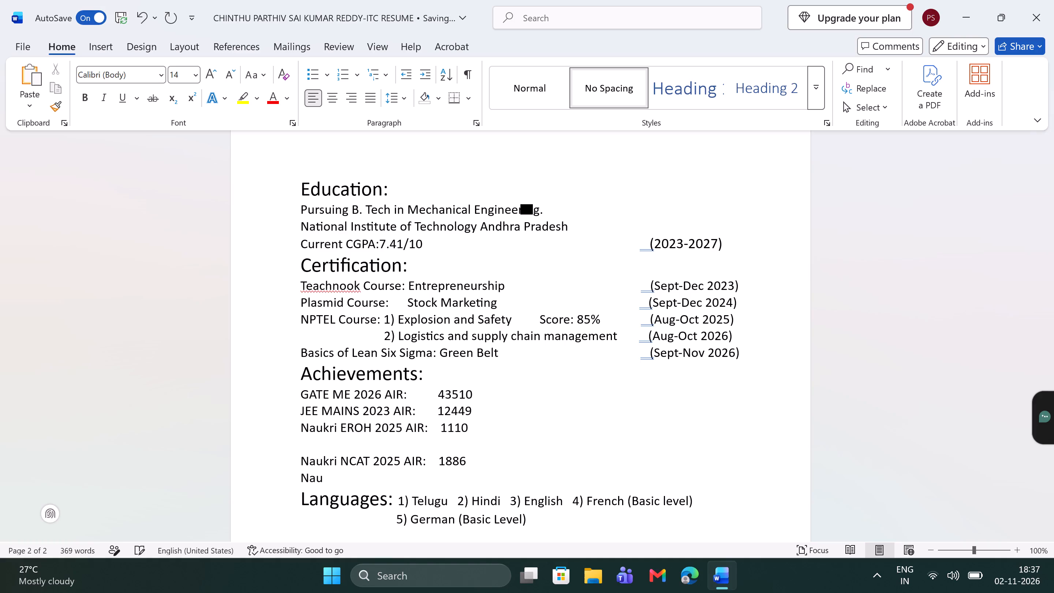
pyautogui.press('BackSpace')
pyautogui.press('BackSpace')
pyautogui.press('BackSpace')
# Remove the blank line between the Naukri EROH 2025 and Naukri NCAT 2025 entries.
pyautogui.press('Left')
pyautogui.press('Left')
pyautogui.press('Left')
pyautogui.press('Left')
pyautogui.press('Left')
pyautogui.press('Left')
pyautogui.press('Left')
pyautogui.press('Left')
pyautogui.press('Left')
pyautogui.press('Left')
pyautogui.press('Left')
pyautogui.press('Left')
pyautogui.press('Left')
pyautogui.press('Left')
pyautogui.press('Left')
pyautogui.press('Left')
pyautogui.press('Left')
pyautogui.press('Left')
pyautogui.press('Left')
pyautogui.press('Left')
pyautogui.press('Left')
pyautogui.press('Left')
pyautogui.press('Left')
pyautogui.press('\\')
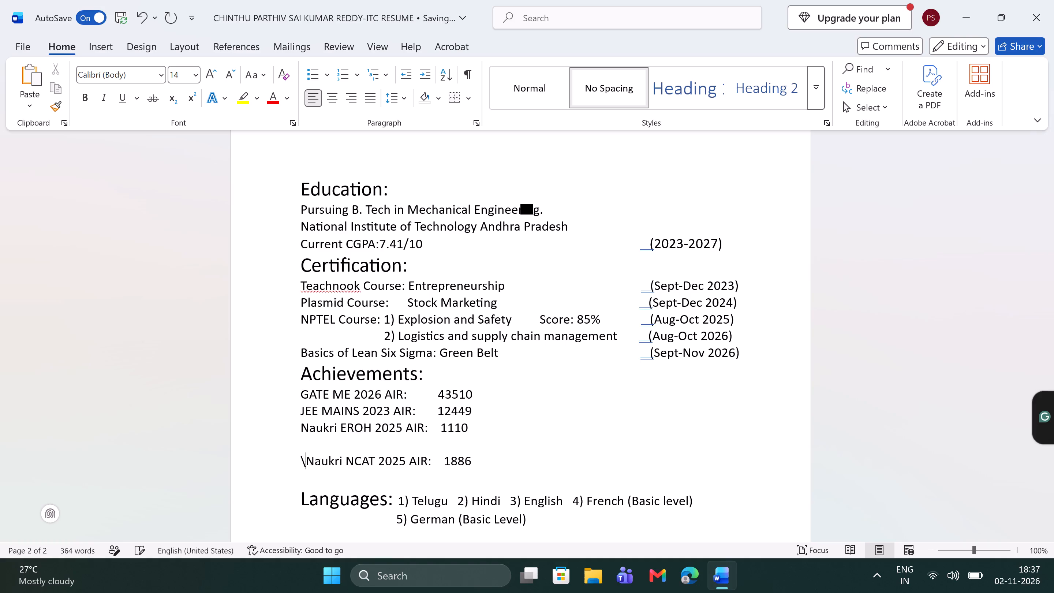
pyautogui.press('BackSpace')
pyautogui.press('BackSpace')
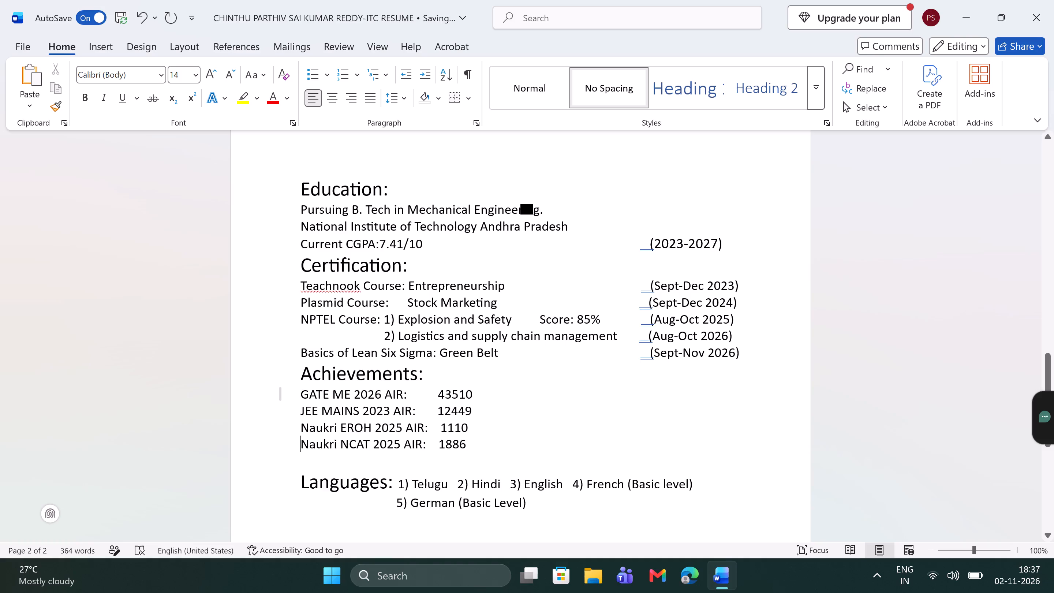
# Copy the GATE ME 2026 entry onto a new line directly below Naukri NCAT 2025.
pyautogui.moveTo(298, 394); pyautogui.dragTo(480, 392)
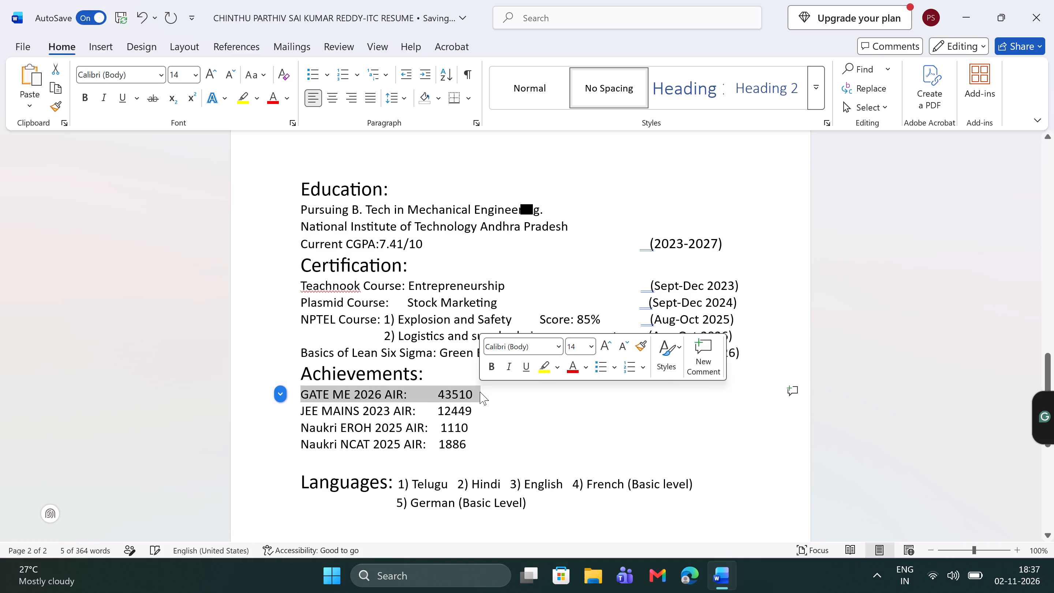
pyautogui.hotkey('ctrl', 'c')
pyautogui.click(470, 450)
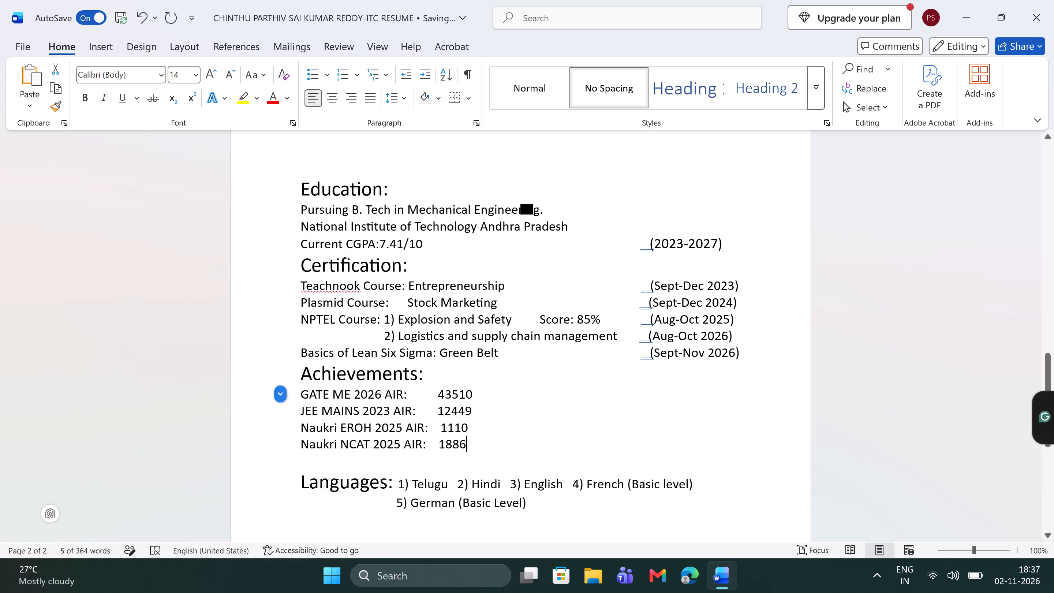
pyautogui.press('Return')
pyautogui.hotkey('ctrl', 'v')
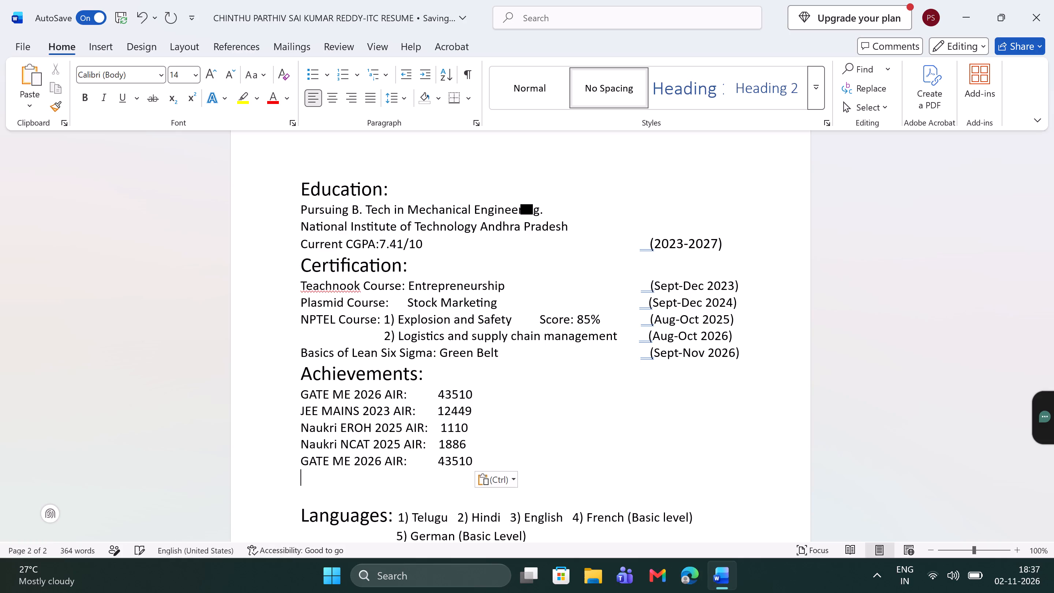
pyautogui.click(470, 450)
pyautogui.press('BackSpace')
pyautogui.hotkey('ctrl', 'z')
# Remove the two blank lines above the Languages heading.
pyautogui.click(299, 516)
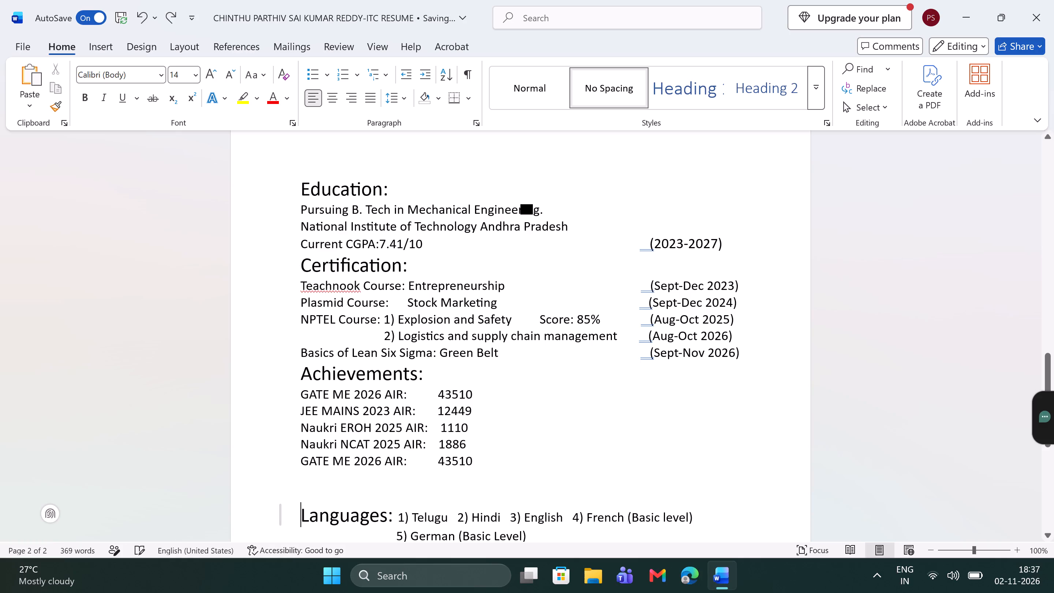
pyautogui.press('BackSpace')
pyautogui.press('BackSpace')
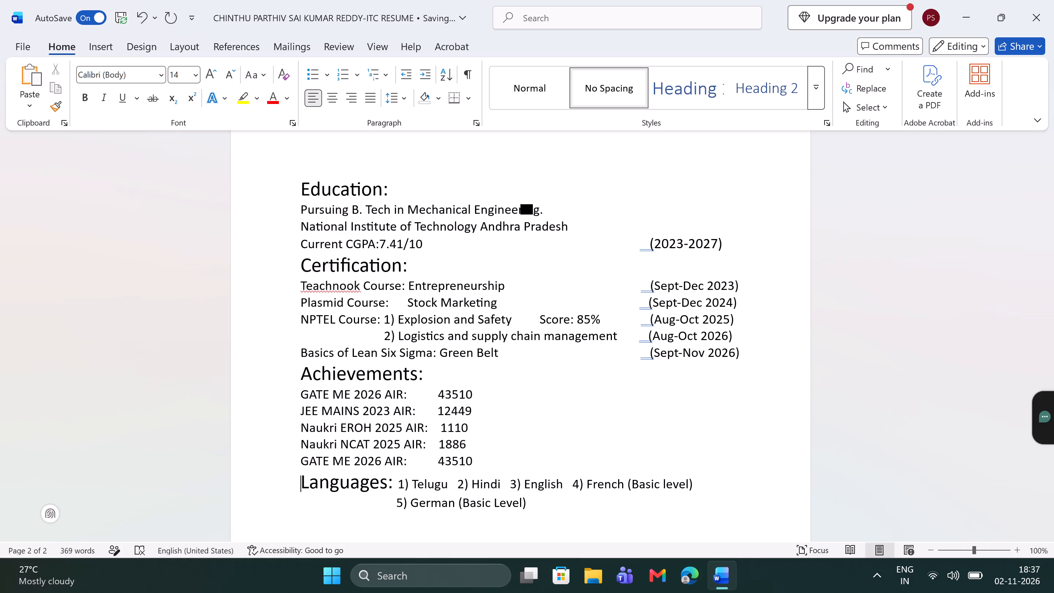
# Delete the original GATE ME 2026 line at the start of Achievements, leaving no empty line.
pyautogui.click(475, 397)
pyautogui.press('BackSpace')
pyautogui.press('BackSpace')
pyautogui.press('BackSpace')
pyautogui.press('BackSpace')
pyautogui.press('BackSpace')
pyautogui.press('BackSpace')
pyautogui.press('BackSpace')
pyautogui.press('BackSpace')
pyautogui.press('BackSpace')
pyautogui.press('BackSpace')
pyautogui.press('BackSpace')
pyautogui.press('BackSpace')
pyautogui.press('BackSpace')
pyautogui.press('BackSpace')
pyautogui.press('BackSpace')
pyautogui.press('BackSpace')
pyautogui.press('BackSpace')
pyautogui.press('BackSpace')
pyautogui.press('BackSpace')
pyautogui.press('BackSpace')
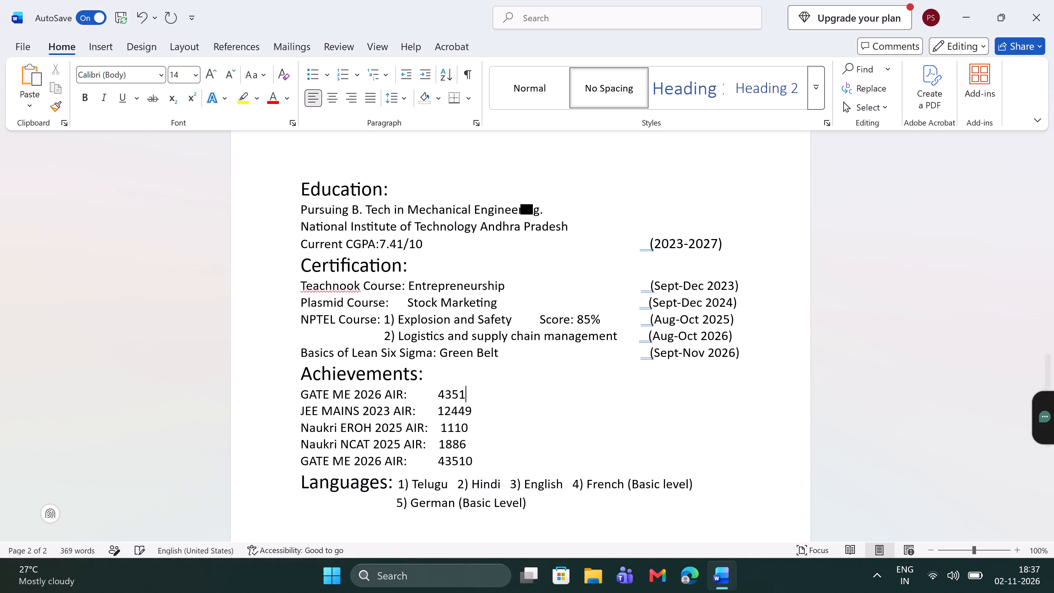
pyautogui.press('BackSpace')
pyautogui.press('BackSpace')
pyautogui.press('BackSpace')
pyautogui.press('BackSpace')
pyautogui.press('BackSpace')
pyautogui.press('BackSpace')
pyautogui.press('BackSpace')
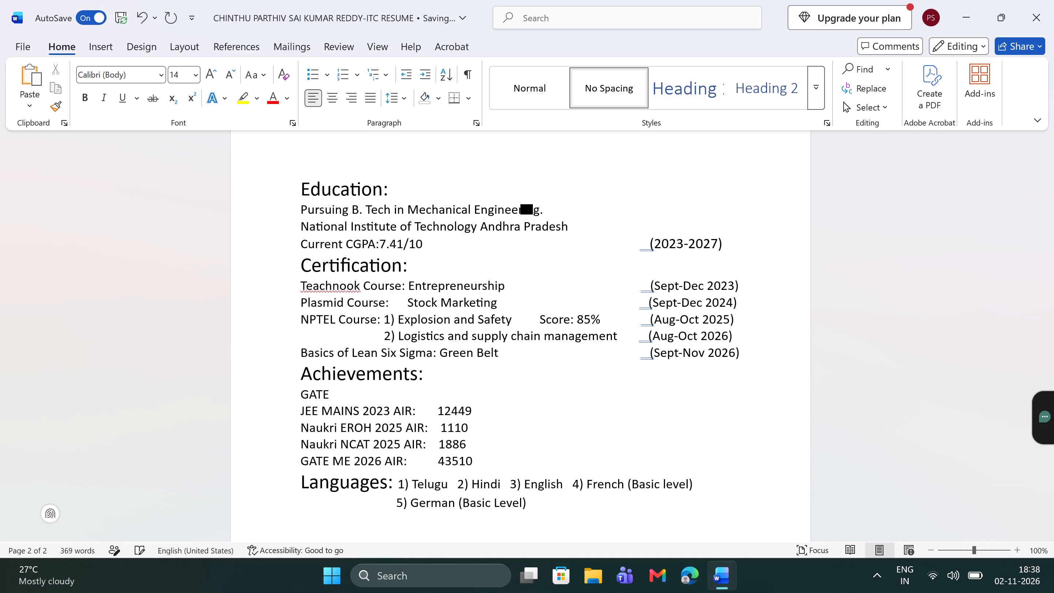
pyautogui.press('BackSpace')
pyautogui.press('BackSpace')
pyautogui.press('BackSpace')
pyautogui.press('BackSpace')
pyautogui.press('BackSpace')
pyautogui.press('BackSpace')
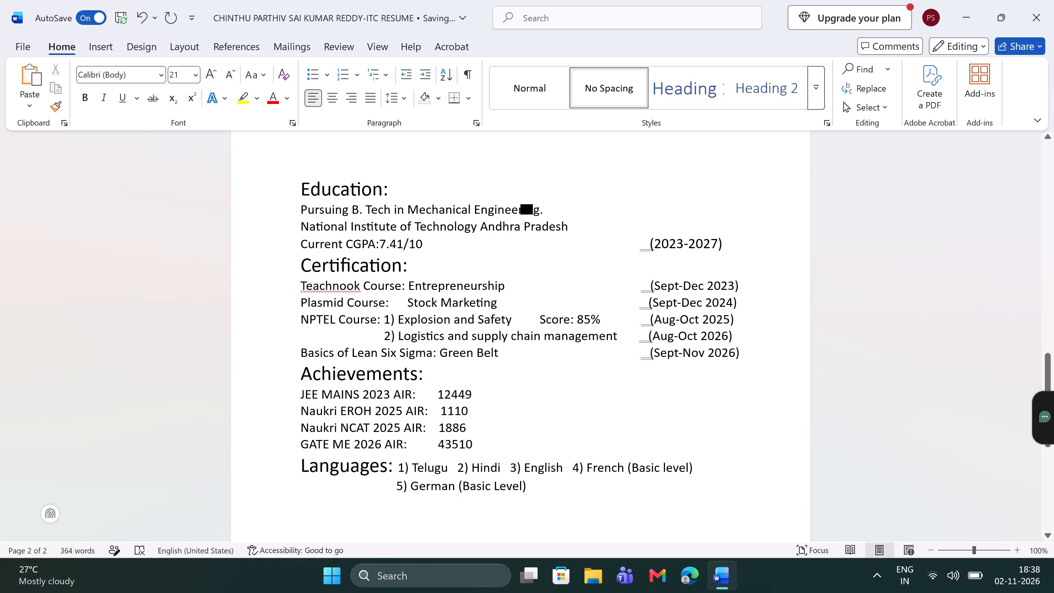
# Cut the closing phrase "as this is my goal" from the Career Objective, ending the sentence with a period after "operations".
pyautogui.scroll(1, 627, 323)
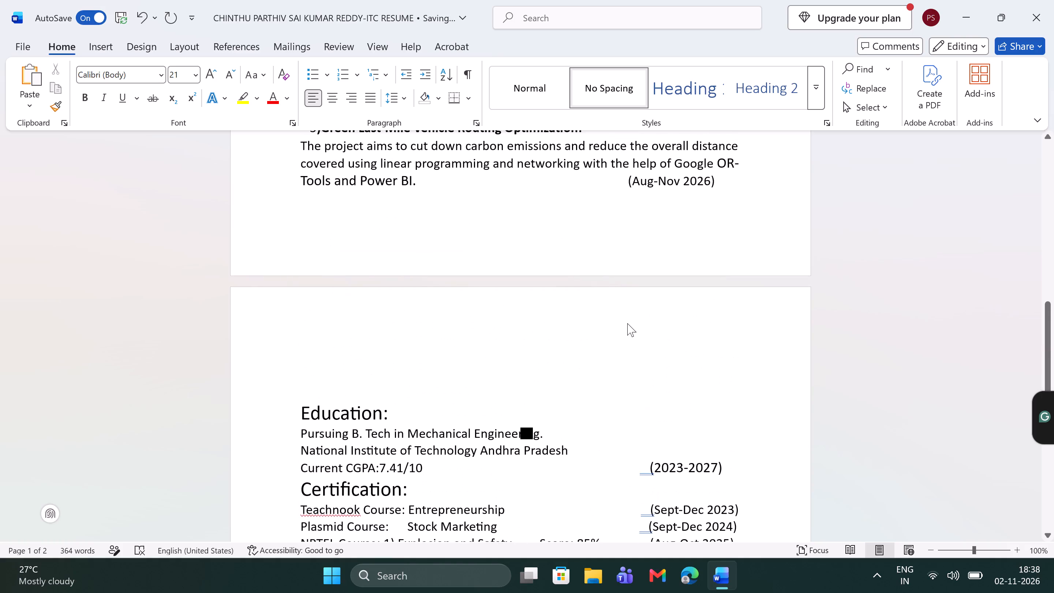
pyautogui.scroll(1, 627, 323)
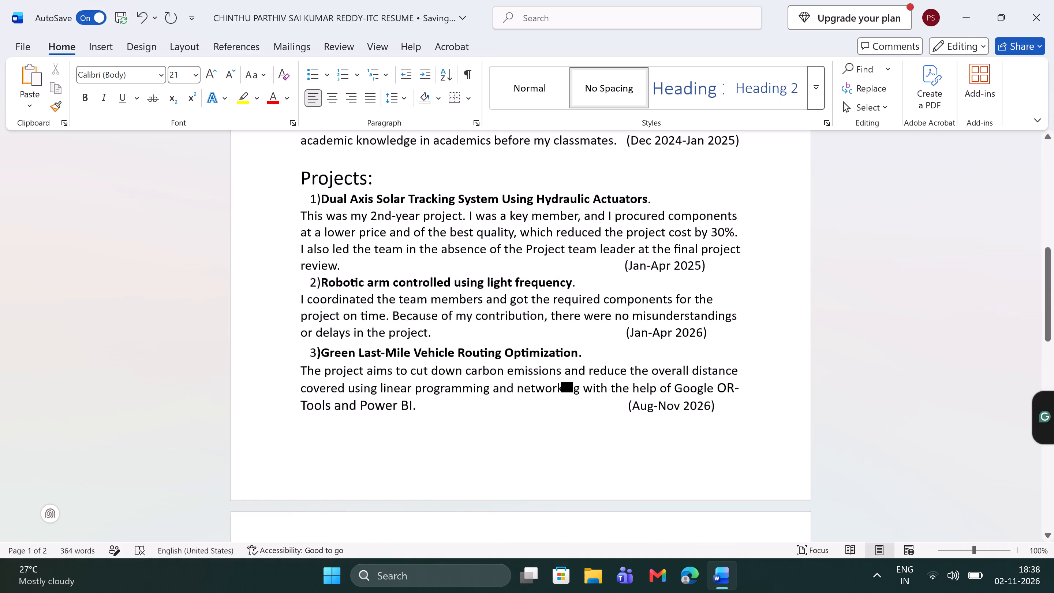
pyautogui.scroll(3, 627, 323)
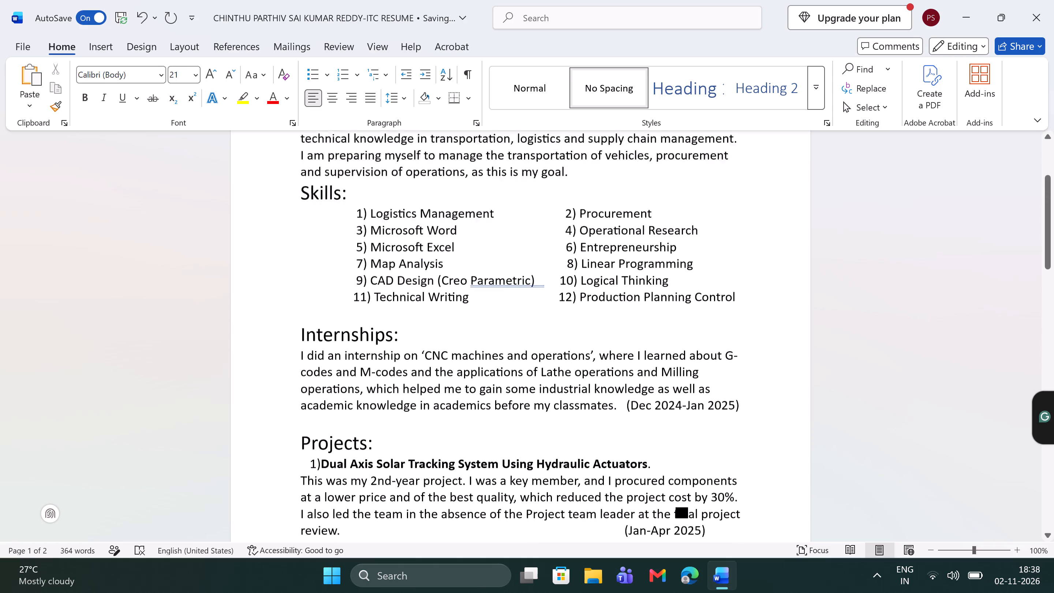
pyautogui.scroll(1, 627, 323)
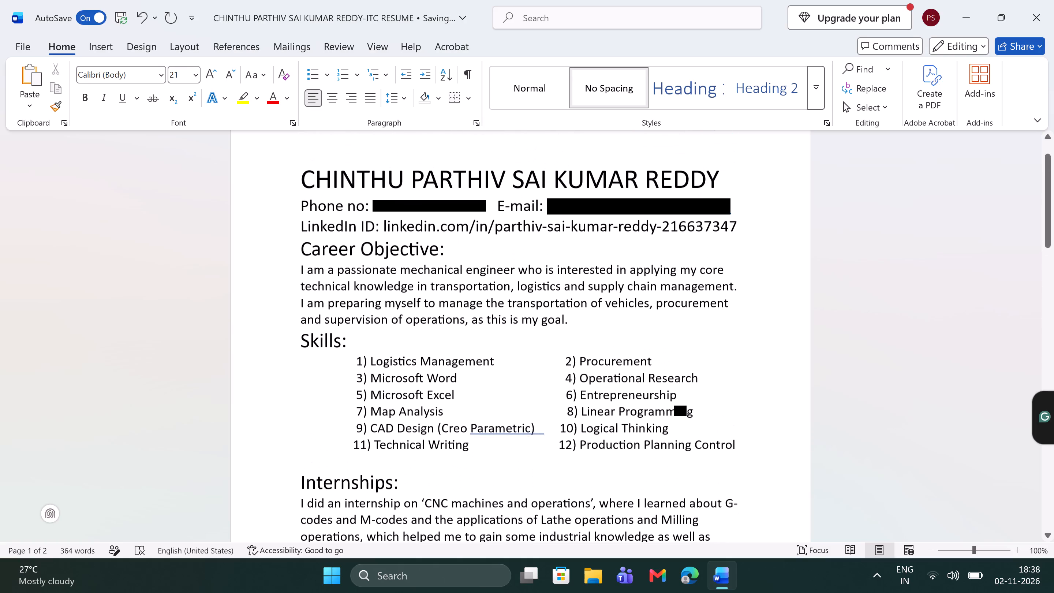
pyautogui.scroll(1, 627, 323)
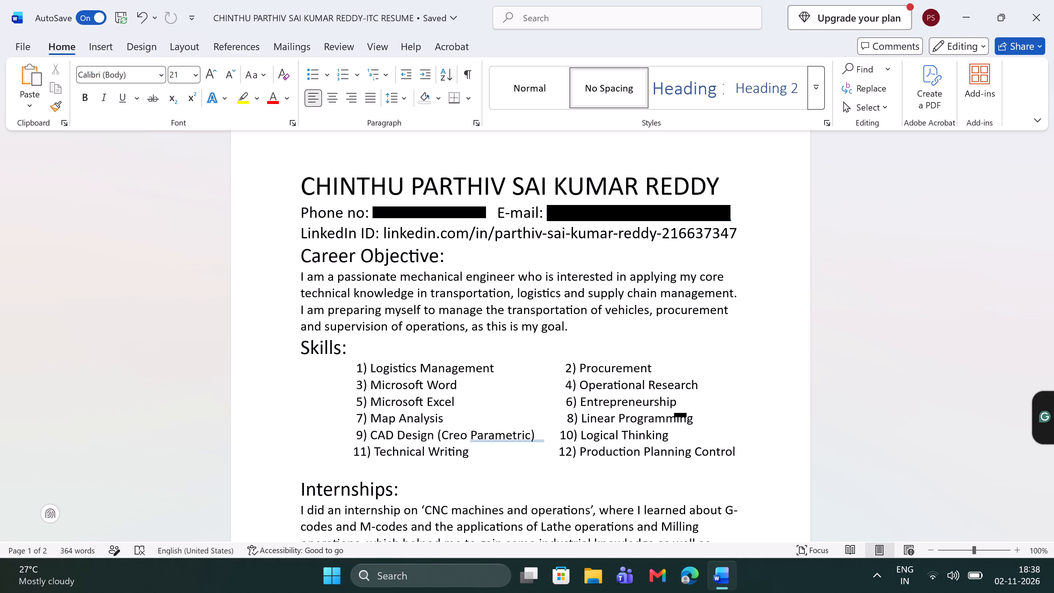
pyautogui.click(571, 321)
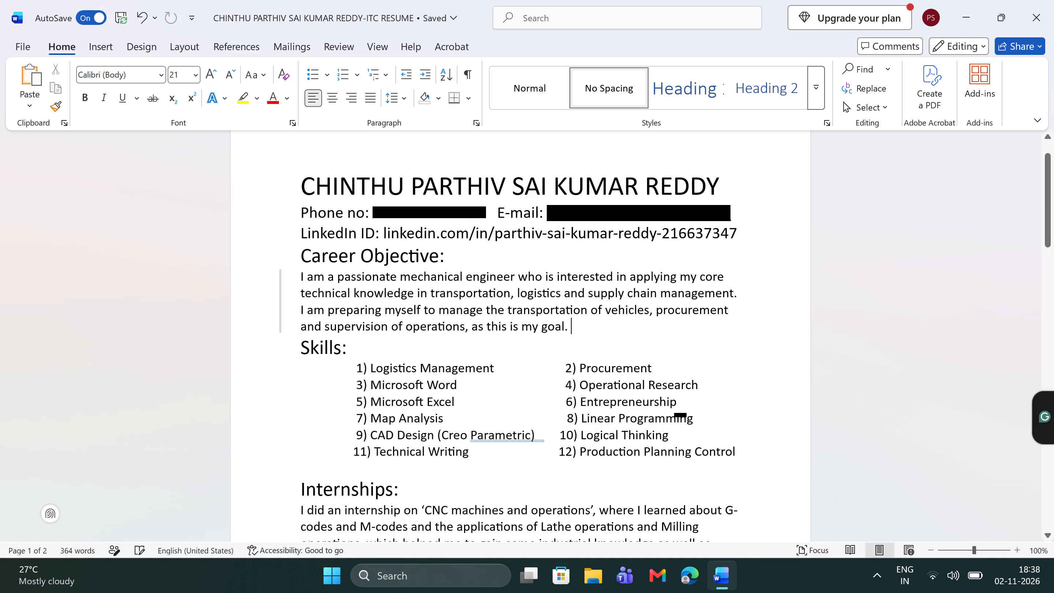
pyautogui.press('BackSpace')
pyautogui.press('BackSpace')
pyautogui.press('BackSpace')
pyautogui.press('BackSpace')
pyautogui.press('BackSpace')
pyautogui.press('BackSpace')
pyautogui.press('BackSpace')
pyautogui.press('BackSpace')
pyautogui.press('BackSpace')
pyautogui.press('BackSpace')
pyautogui.press('BackSpace')
pyautogui.press('BackSpace')
pyautogui.press('BackSpace')
pyautogui.press('BackSpace')
pyautogui.press('BackSpace')
pyautogui.press('BackSpace')
pyautogui.press('BackSpace')
pyautogui.press('BackSpace')
pyautogui.press('BackSpace')
pyautogui.press('BackSpace')
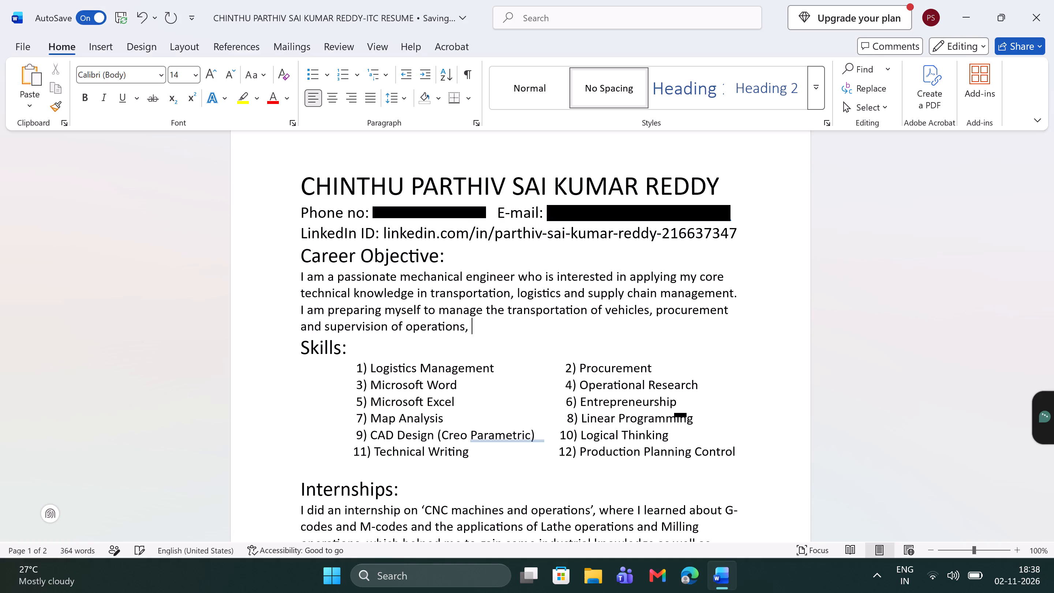
pyautogui.press('BackSpace')
pyautogui.press('BackSpace')
pyautogui.press('.')
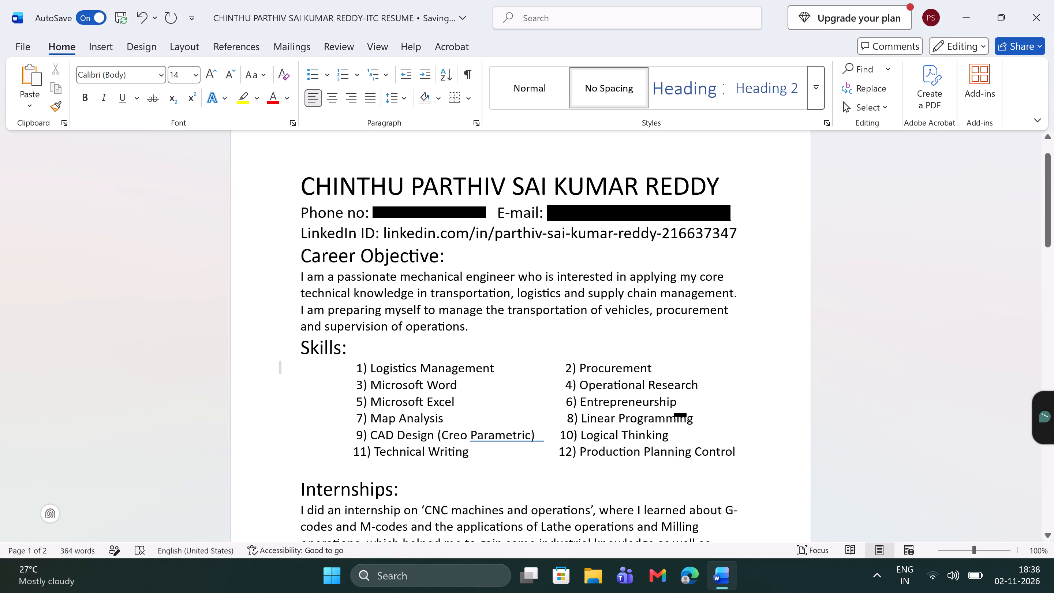
# Review the resume from the Career Objective through Projects, Certification, Achievements and Languages.
pyautogui.scroll(-2, 570, 376)
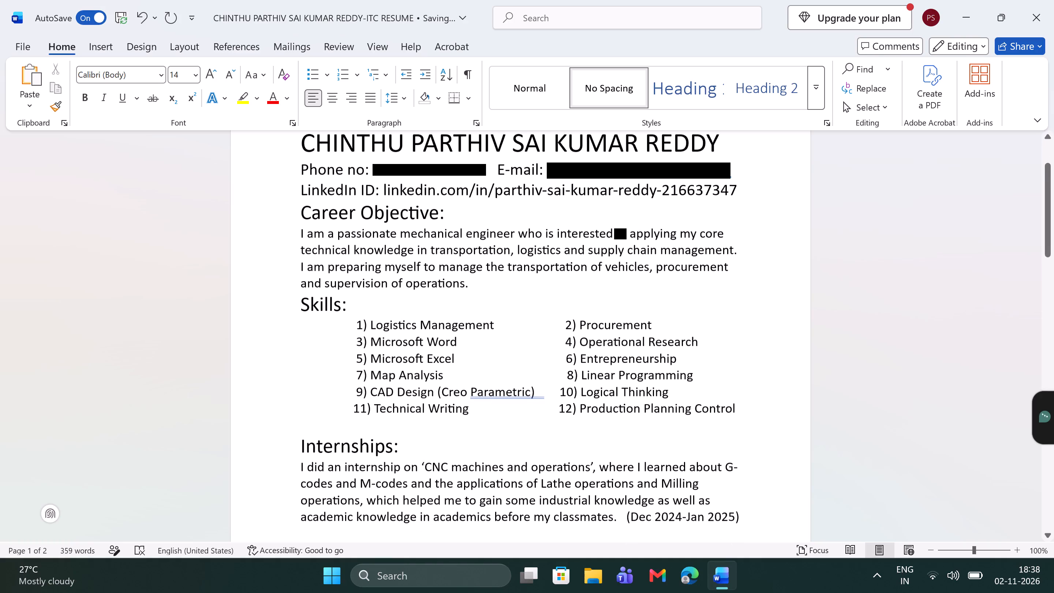
pyautogui.scroll(-1, 570, 376)
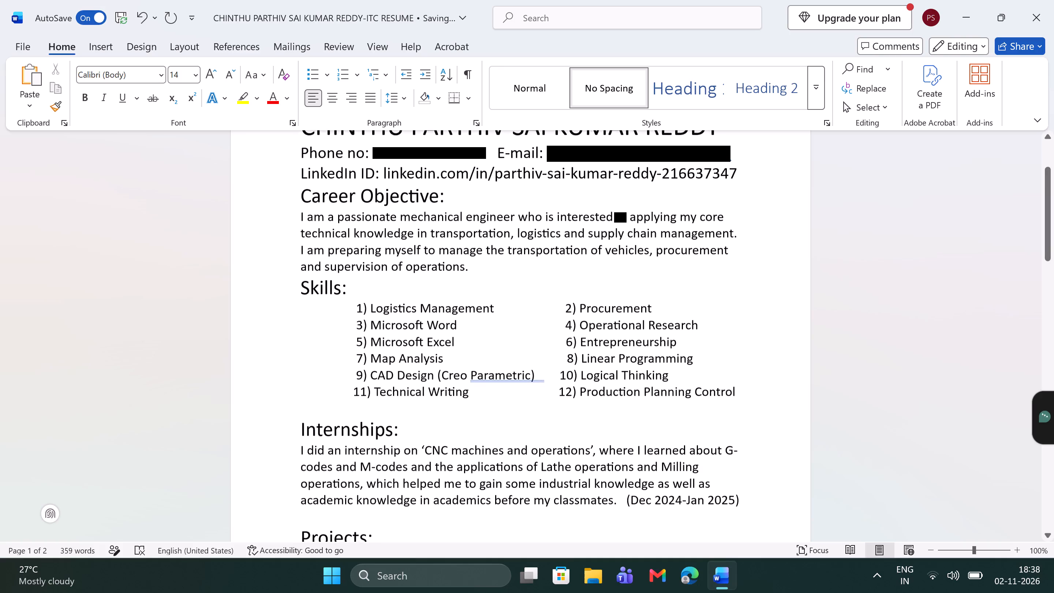
pyautogui.scroll(-1, 570, 376)
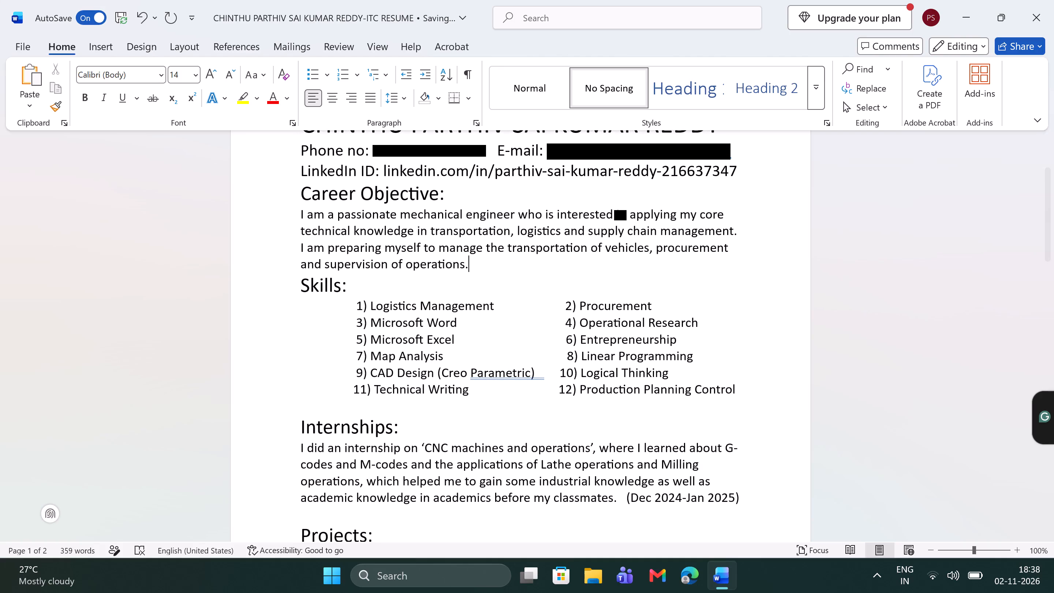
pyautogui.scroll(-3, 570, 376)
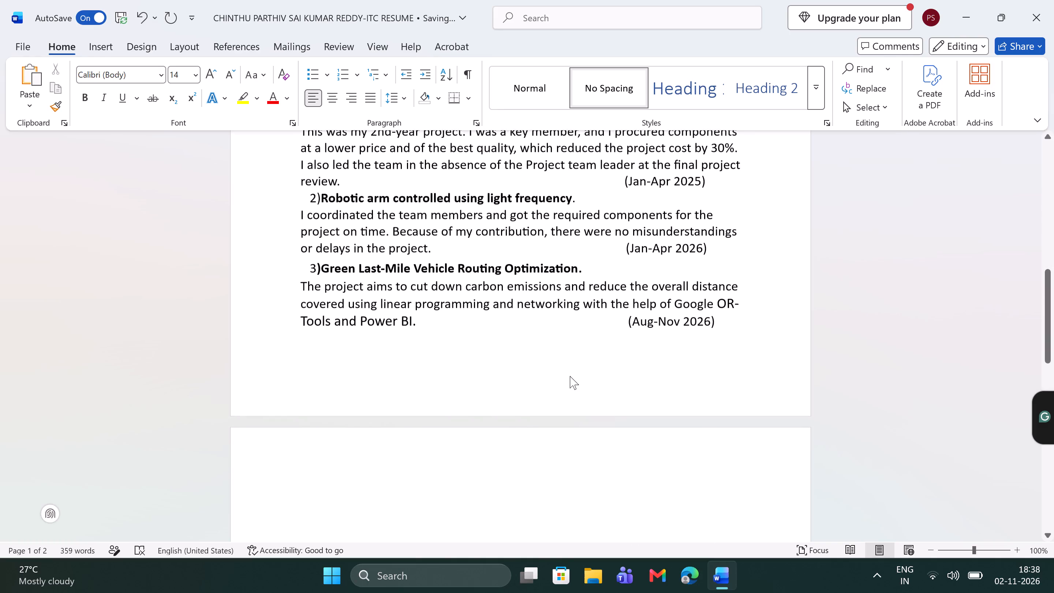
pyautogui.scroll(-3, 570, 376)
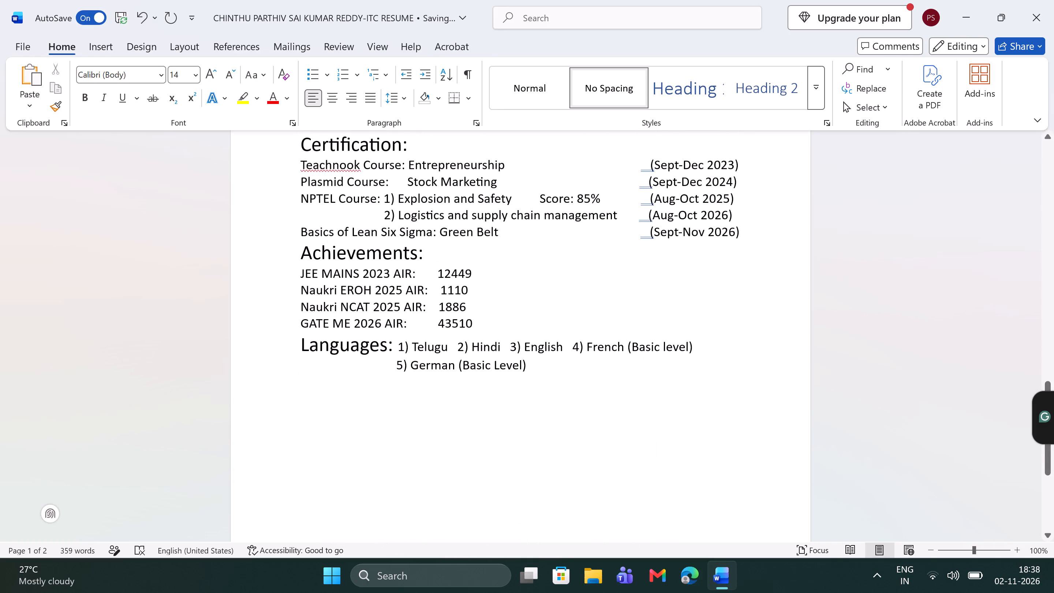
pyautogui.scroll(1, 570, 376)
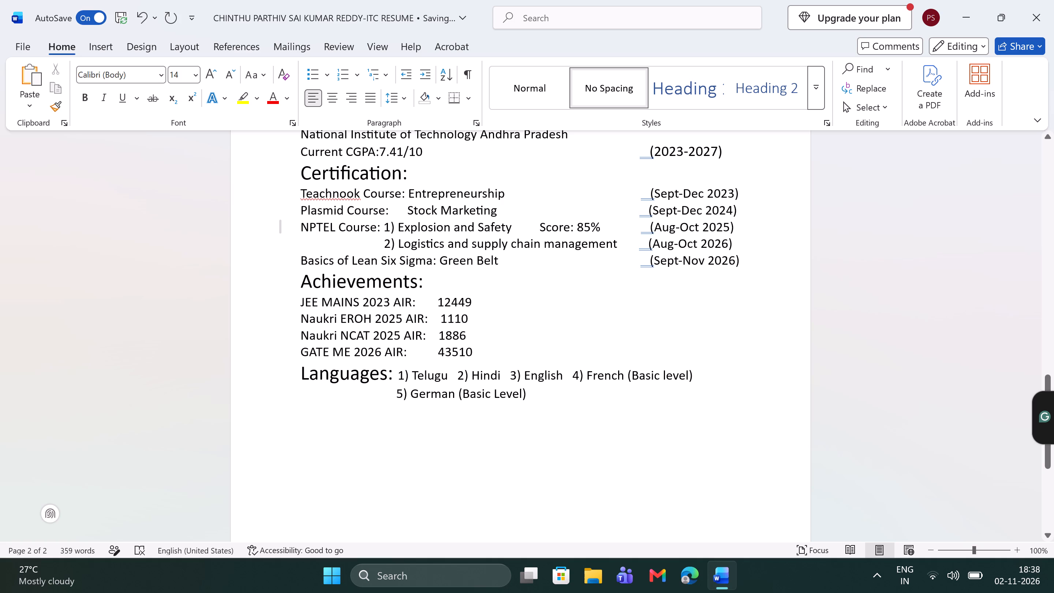
# Delete the date range "(Sept-Nov 2026)" from the Basics of Lean Six Sigma: Green Belt certification line.
pyautogui.click(740, 260)
pyautogui.press('BackSpace')
pyautogui.press('BackSpace')
pyautogui.press('BackSpace')
pyautogui.press('BackSpace')
pyautogui.press('BackSpace')
pyautogui.press('BackSpace')
pyautogui.press('BackSpace')
pyautogui.press('BackSpace')
pyautogui.press('BackSpace')
pyautogui.press('BackSpace')
pyautogui.press('BackSpace')
pyautogui.press('BackSpace')
pyautogui.press('BackSpace')
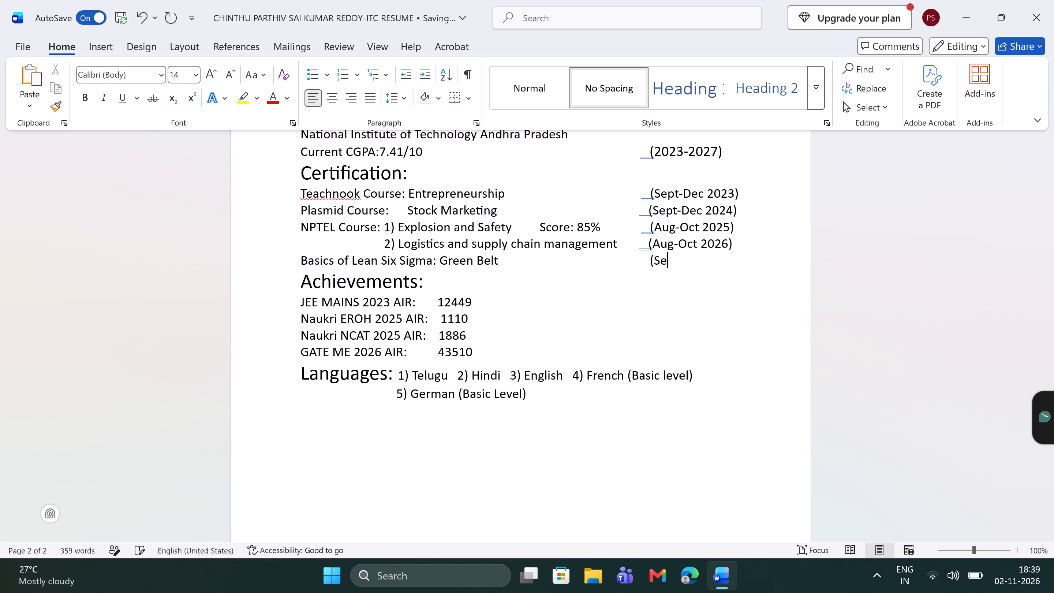
pyautogui.press('BackSpace')
pyautogui.press('BackSpace')
pyautogui.press('BackSpace')
pyautogui.press('BackSpace')
# Delete the date range "(Aug-Oct 2026)" from the NPTEL Logistics and supply chain management line.
pyautogui.press('Up')
pyautogui.press('Right')
pyautogui.press('Right')
pyautogui.press('Right')
pyautogui.press('Right')
pyautogui.press('Right')
pyautogui.press('Right')
pyautogui.press('Right')
pyautogui.press('Right')
pyautogui.press('Right')
pyautogui.press('Right')
pyautogui.press('Right')
pyautogui.press('Right')
pyautogui.press('Right')
pyautogui.press('Right')
pyautogui.press('BackSpace')
pyautogui.press('BackSpace')
pyautogui.press('BackSpace')
pyautogui.press('BackSpace')
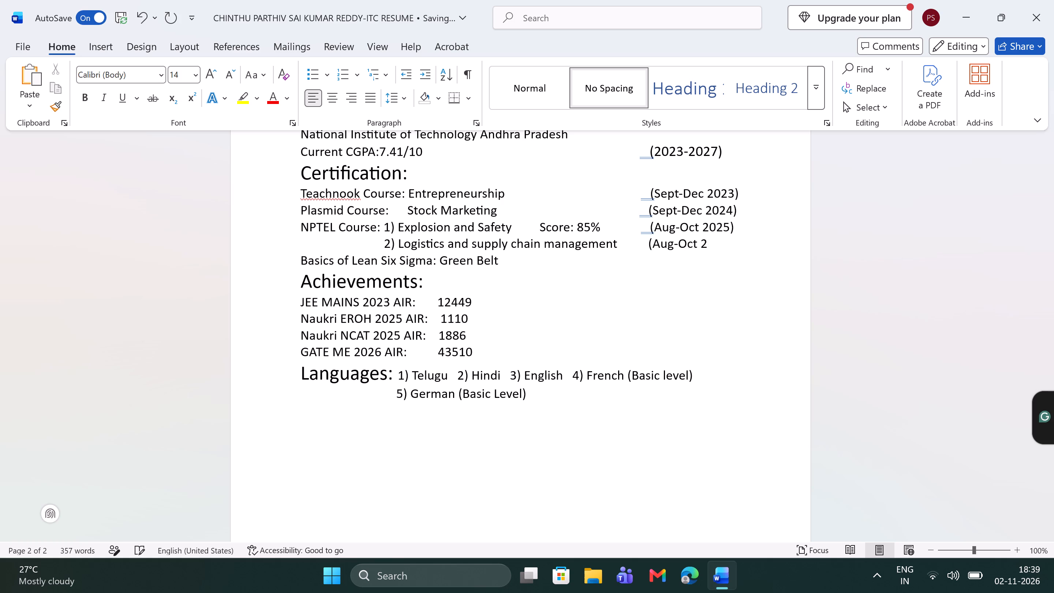
pyautogui.press('BackSpace')
pyautogui.press('BackSpace')
pyautogui.press('BackSpace')
pyautogui.press('BackSpace')
pyautogui.press('BackSpace')
pyautogui.press('BackSpace')
pyautogui.press('BackSpace')
pyautogui.press('BackSpace')
pyautogui.press('BackSpace')
pyautogui.press('BackSpace')
# Delete the date range "(Aug-Oct 2025)" from the NPTEL Explosion and Safety line, keeping its score.
pyautogui.press('Up')
pyautogui.press('Right')
pyautogui.press('Right')
pyautogui.press('Right')
pyautogui.press('Right')
pyautogui.press('Right')
pyautogui.press('Right')
pyautogui.press('Right')
pyautogui.press('Right')
pyautogui.press('Right')
pyautogui.press('Right')
pyautogui.press('Right')
pyautogui.press('Right')
pyautogui.press('Right')
pyautogui.press('Right')
pyautogui.press('Right')
pyautogui.press('Right')
pyautogui.press('Left')
pyautogui.press('Left')
pyautogui.press('BackSpace')
pyautogui.press('BackSpace')
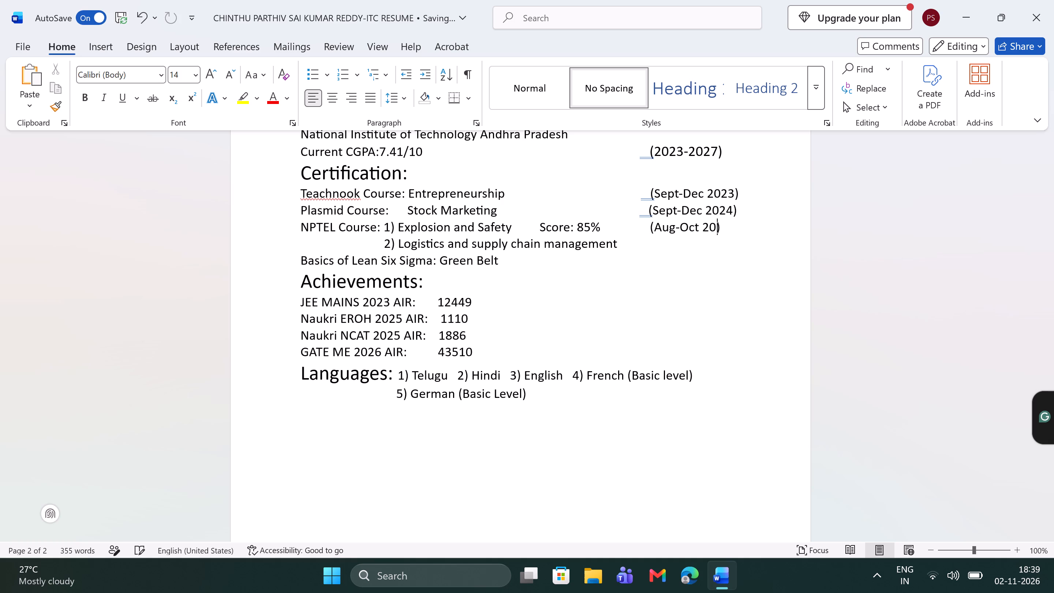
pyautogui.press('BackSpace')
pyautogui.press('BackSpace')
pyautogui.press('BackSpace')
pyautogui.press('BackSpace')
pyautogui.press('BackSpace')
pyautogui.press('BackSpace')
pyautogui.press('BackSpace')
pyautogui.press('BackSpace')
pyautogui.press('BackSpace')
pyautogui.press('BackSpace')
pyautogui.press('BackSpace')
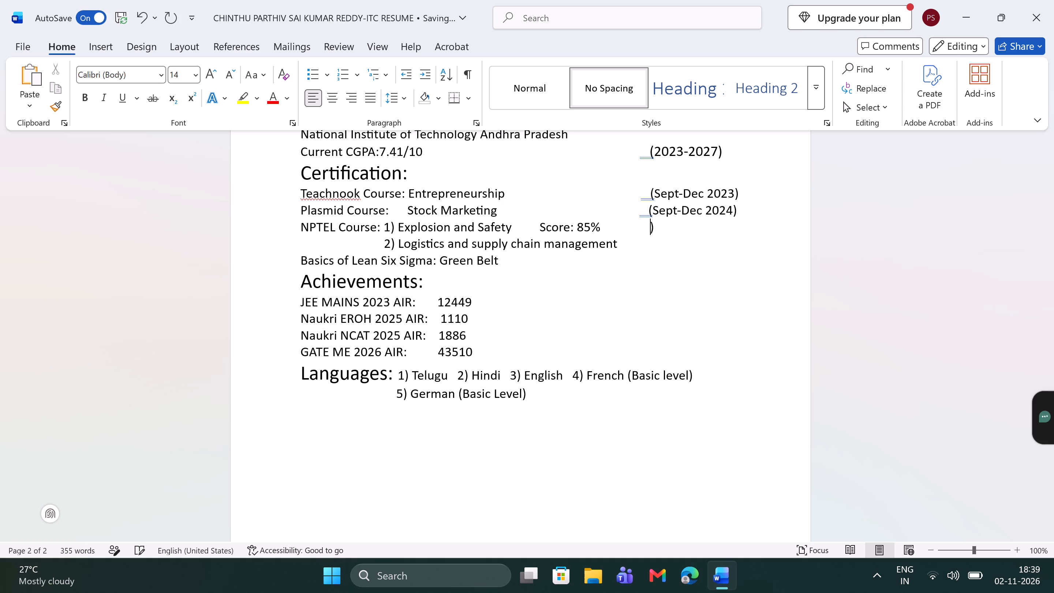
pyautogui.press('Right')
pyautogui.press('BackSpace')
# Delete the date range "(Sept-Dec 2024)" from the Plasmid Course: Stock Marketing line.
pyautogui.press('Up')
pyautogui.press('Right')
pyautogui.press('Right')
pyautogui.press('Right')
pyautogui.press('Right')
pyautogui.press('Right')
pyautogui.press('Right')
pyautogui.press('Right')
pyautogui.press('Right')
pyautogui.press('Right')
pyautogui.press('Right')
pyautogui.press('Right')
pyautogui.press('Right')
pyautogui.press('Right')
pyautogui.press('Right')
pyautogui.press('Right')
pyautogui.press('BackSpace')
pyautogui.press('BackSpace')
pyautogui.press('BackSpace')
pyautogui.press('BackSpace')
pyautogui.press('BackSpace')
pyautogui.press('BackSpace')
pyautogui.press('BackSpace')
pyautogui.press('BackSpace')
pyautogui.press('BackSpace')
pyautogui.press('BackSpace')
pyautogui.press('BackSpace')
pyautogui.press('BackSpace')
pyautogui.press('BackSpace')
pyautogui.press('BackSpace')
pyautogui.press('BackSpace')
pyautogui.press('BackSpace')
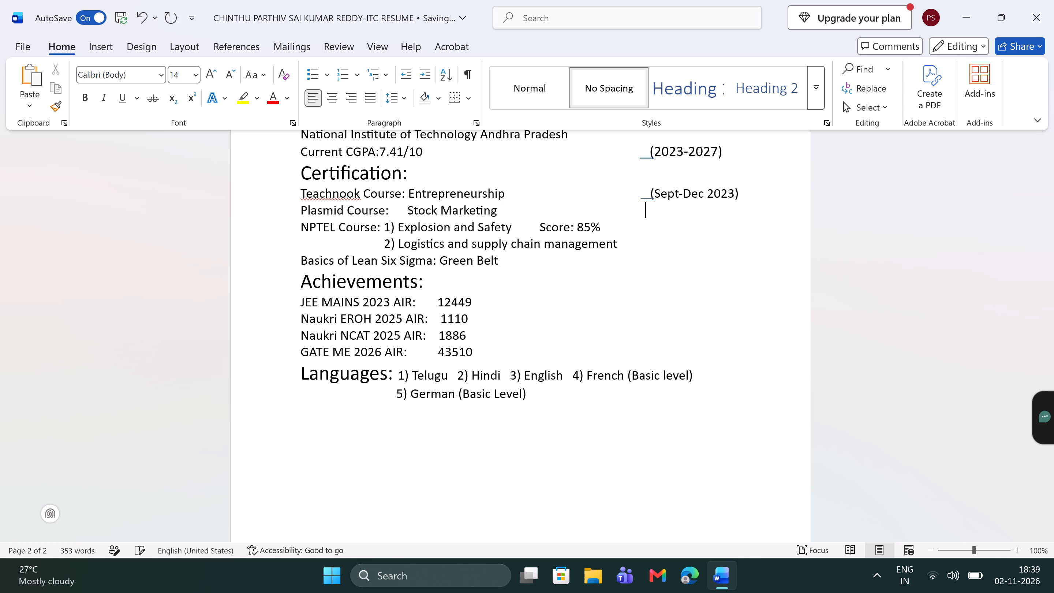
# Delete the date range "(Sept-Dec 2023)" from the Teachnook Course: Entrepreneurship line.
pyautogui.press('Right')
pyautogui.press('Right')
pyautogui.press('Right')
pyautogui.press('Right')
pyautogui.press('Right')
pyautogui.press('Up')
pyautogui.press('Right')
pyautogui.press('Right')
pyautogui.press('Right')
pyautogui.press('Right')
pyautogui.press('Right')
pyautogui.press('Right')
pyautogui.press('Right')
pyautogui.press('Right')
pyautogui.press('Right')
pyautogui.press('Right')
pyautogui.press('Right')
pyautogui.press('Right')
pyautogui.press('Right')
pyautogui.press('Right')
pyautogui.press('Right')
pyautogui.press('Right')
pyautogui.press('Right')
pyautogui.press('Right')
pyautogui.press('Right')
pyautogui.press('Right')
pyautogui.press('Up')
pyautogui.press('Right')
pyautogui.press('Right')
pyautogui.press('Right')
pyautogui.press('Right')
pyautogui.press('Right')
pyautogui.press('Right')
pyautogui.press('Right')
pyautogui.press('Right')
pyautogui.press('Right')
pyautogui.press('Right')
pyautogui.press('Right')
pyautogui.press('Right')
pyautogui.press('Right')
pyautogui.press('Right')
pyautogui.press('Right')
pyautogui.press('Right')
pyautogui.press('Right')
pyautogui.press('Right')
pyautogui.press('Right')
pyautogui.press('Right')
pyautogui.press('Right')
pyautogui.press('Right')
pyautogui.press('BackSpace')
pyautogui.press('BackSpace')
pyautogui.press('BackSpace')
pyautogui.press('BackSpace')
pyautogui.press('BackSpace')
pyautogui.press('BackSpace')
pyautogui.press('BackSpace')
pyautogui.press('BackSpace')
pyautogui.press('BackSpace')
pyautogui.press('BackSpace')
pyautogui.press('BackSpace')
pyautogui.press('BackSpace')
pyautogui.press('BackSpace')
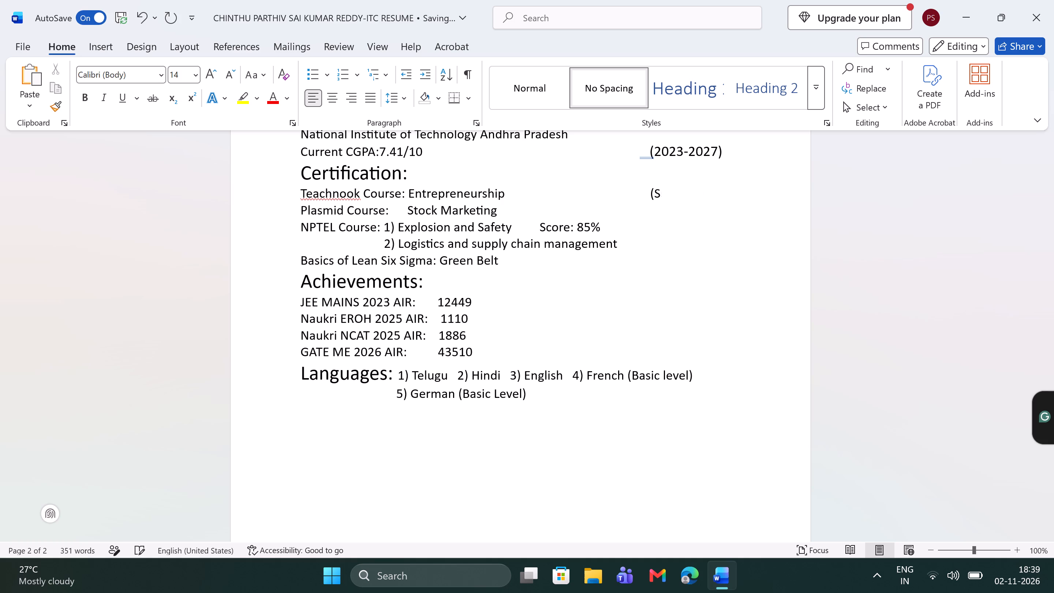
pyautogui.press('BackSpace')
pyautogui.press('BackSpace')
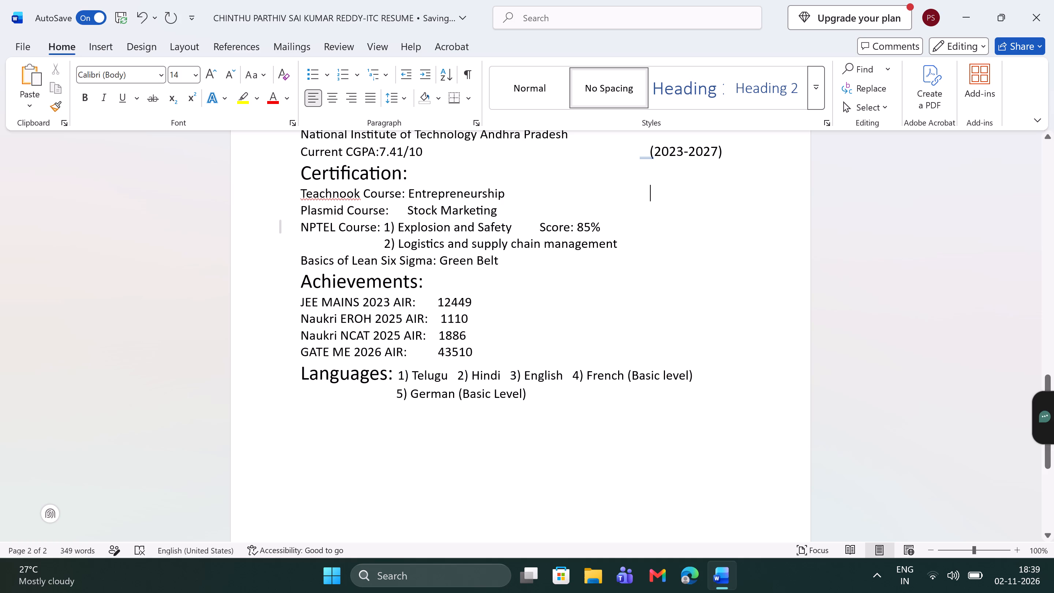
# Widen the gap before "Score: 85%" on the Explosion and Safety line to move it towards the right margin.
pyautogui.click(538, 228)
pyautogui.press('space')
pyautogui.press('space')
pyautogui.press('space')
pyautogui.press('space')
pyautogui.press('space')
pyautogui.press('space')
pyautogui.press('space')
pyautogui.press('space')
pyautogui.press('space')
pyautogui.press('space')
pyautogui.press('space')
pyautogui.press('space')
pyautogui.press('space')
pyautogui.press('space')
pyautogui.press('space')
pyautogui.press('space')
pyautogui.press('space')
pyautogui.press('space')
pyautogui.press('space')
pyautogui.press('space')
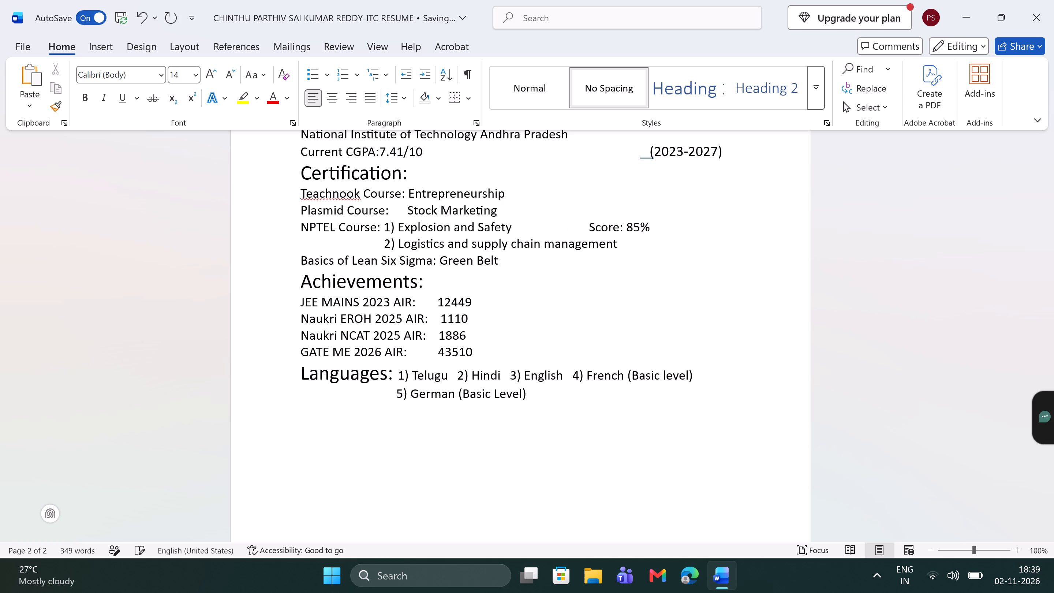
# Add "Score: 96%" to the Logistics and supply chain management line, aligned under the Explosion and Safety score.
pyautogui.press('Down')
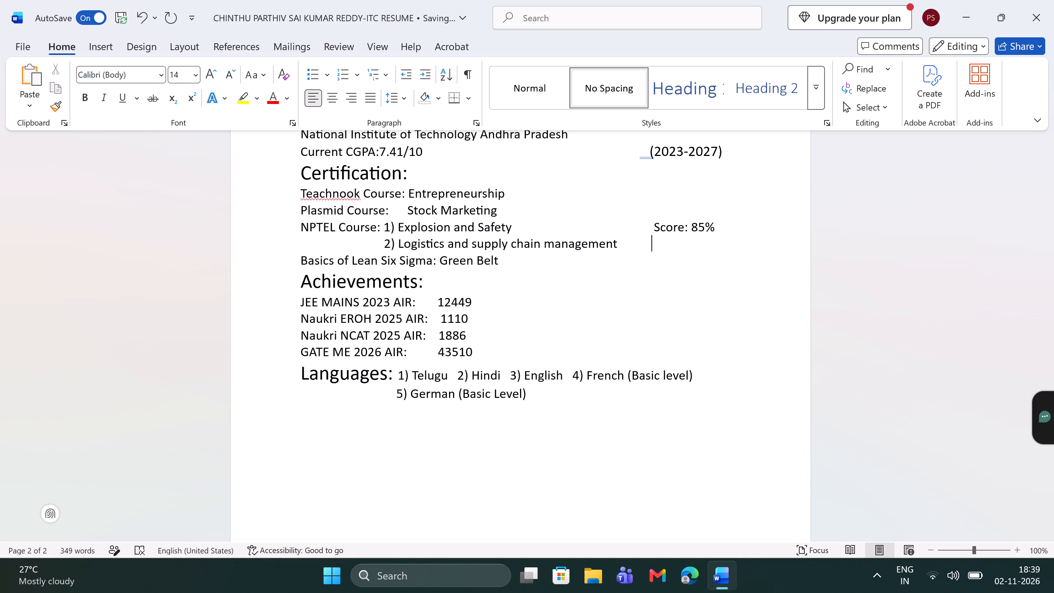
pyautogui.press('space')
pyautogui.write('ore')
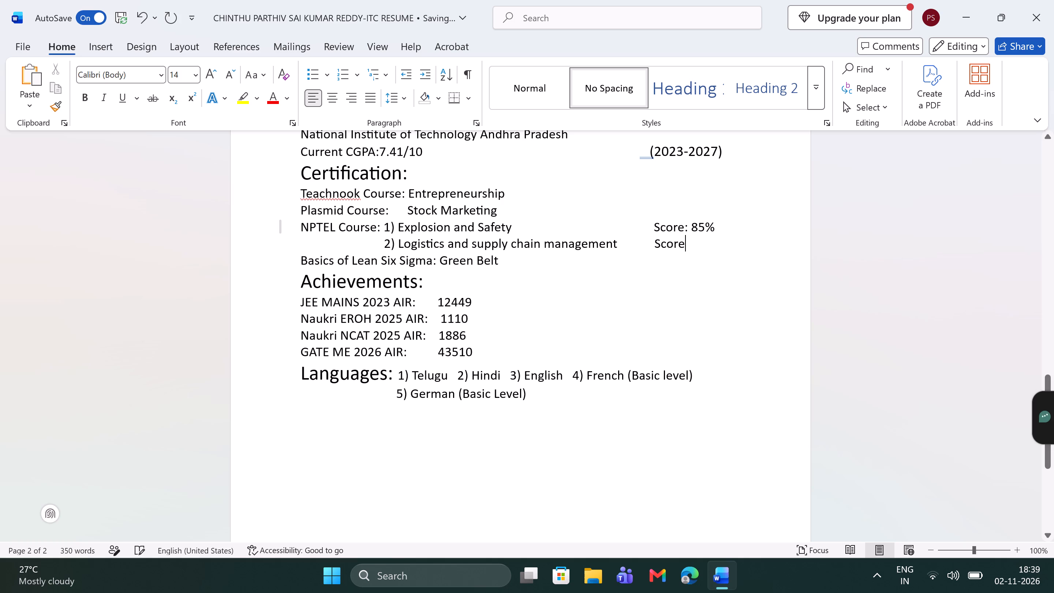
pyautogui.hotkey('shift', ':')
pyautogui.write('96')
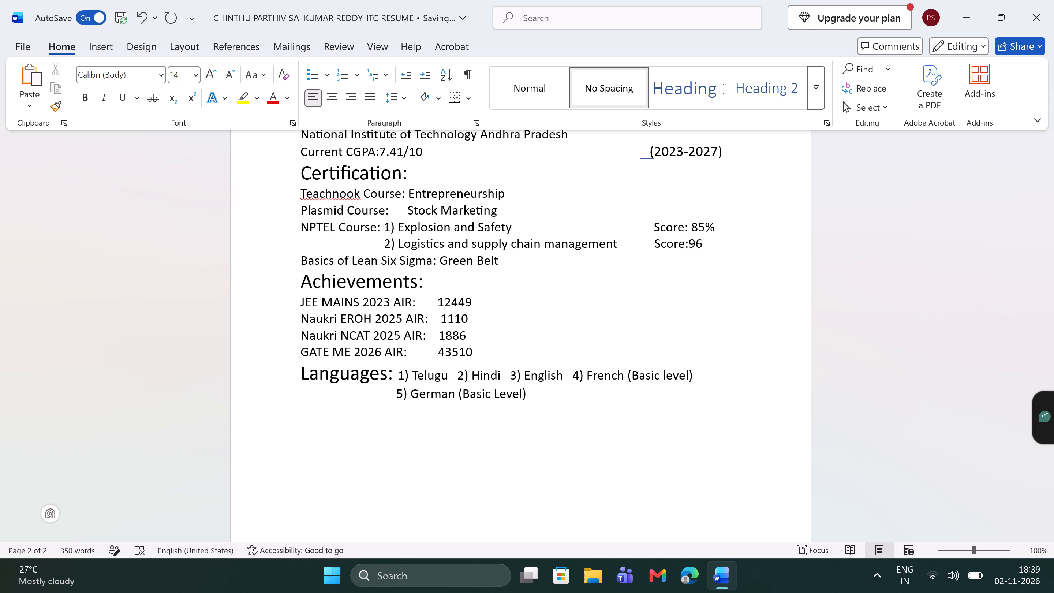
pyautogui.hotkey('shift', '%')
pyautogui.click(687, 246)
pyautogui.press('space')
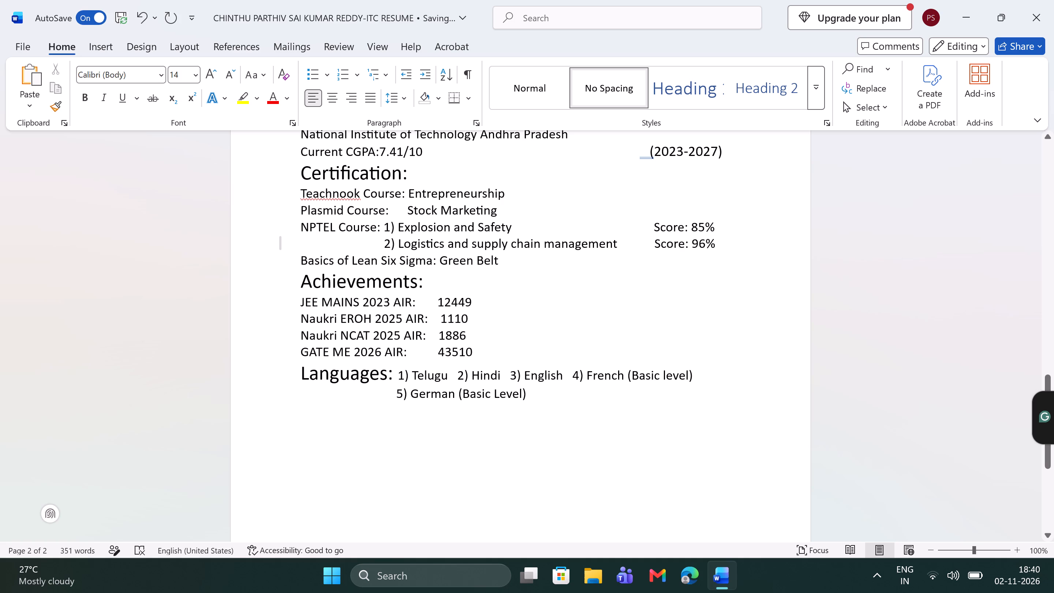
# Make both NPTEL course scores, "Score: 85%" and "Score: 96%", bold.
pyautogui.moveTo(668, 219); pyautogui.dragTo(695, 245)
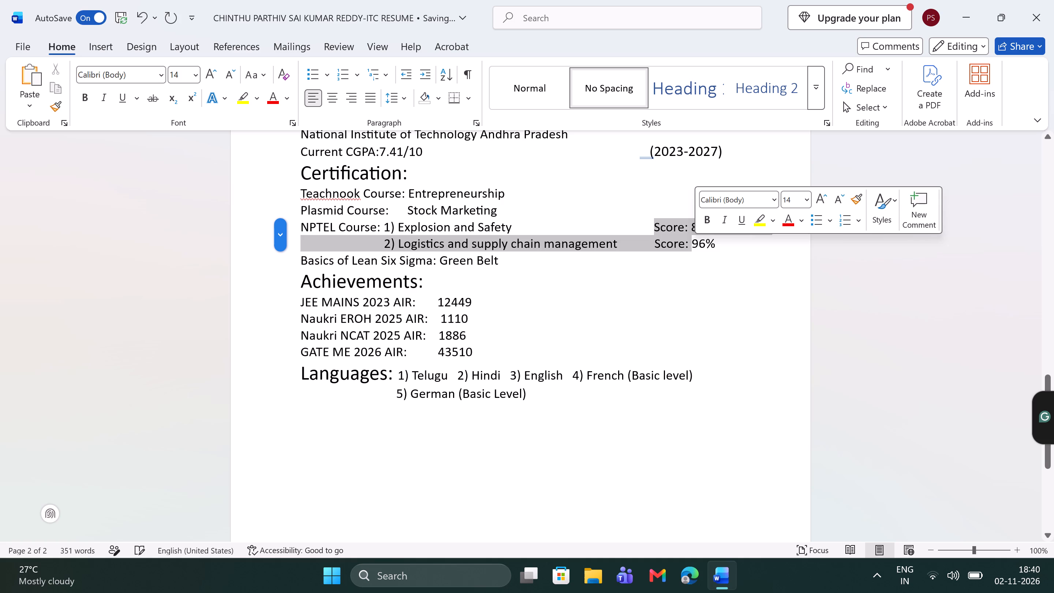
pyautogui.click(707, 260)
pyautogui.moveTo(655, 224); pyautogui.dragTo(712, 224)
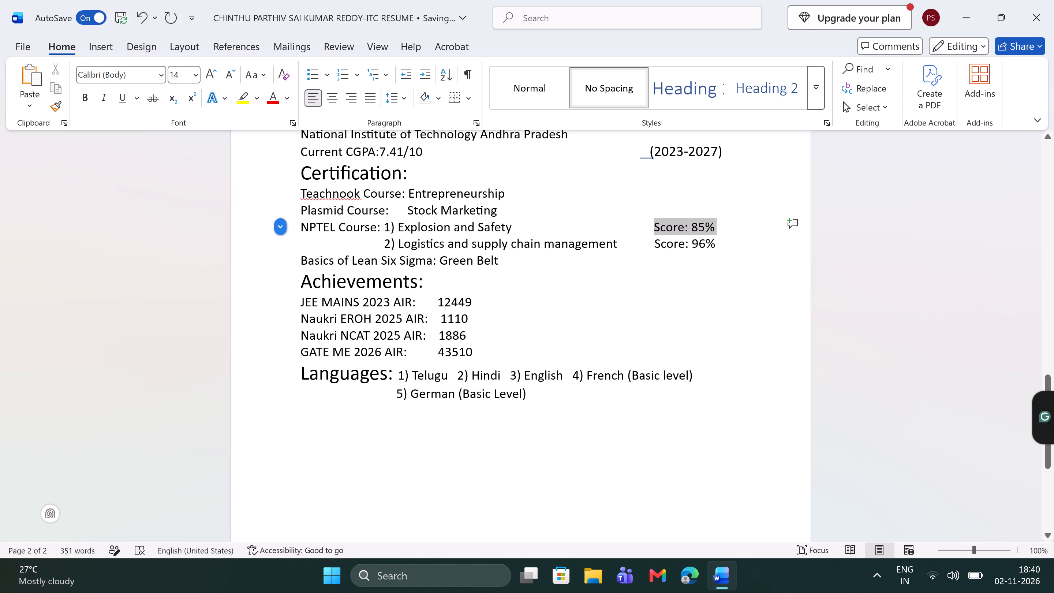
pyautogui.moveTo(712, 224); pyautogui.dragTo(711, 224)
pyautogui.click(724, 184)
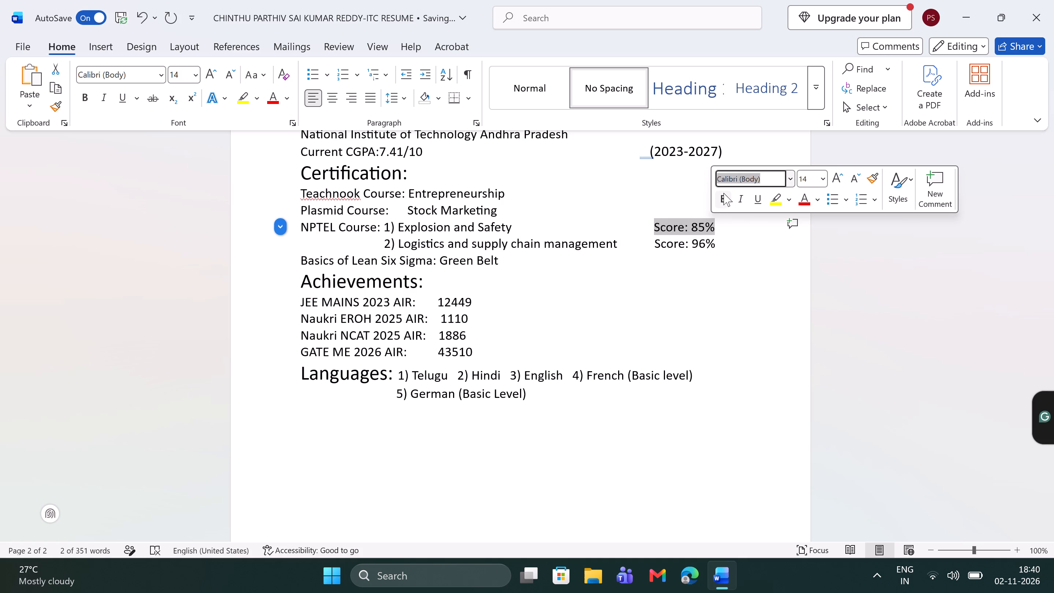
pyautogui.click(723, 198)
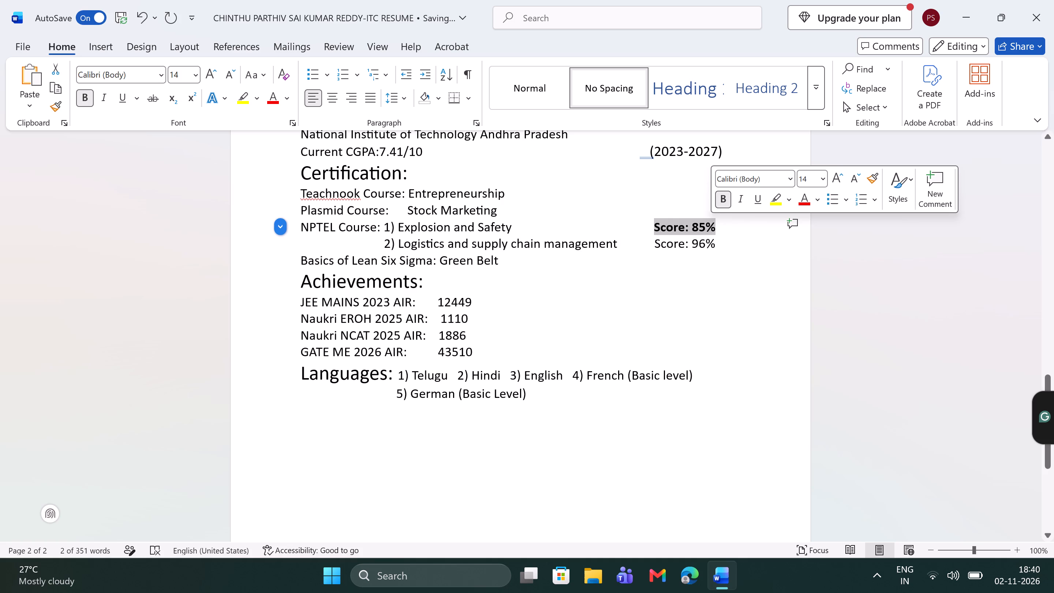
pyautogui.moveTo(656, 243); pyautogui.dragTo(726, 247)
pyautogui.click(735, 226)
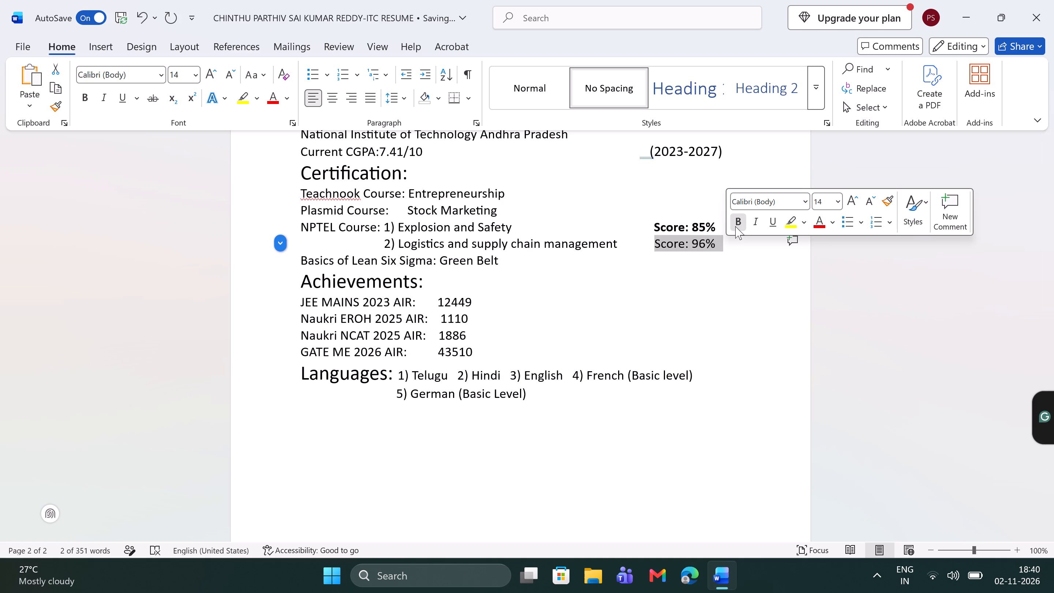
pyautogui.click(737, 264)
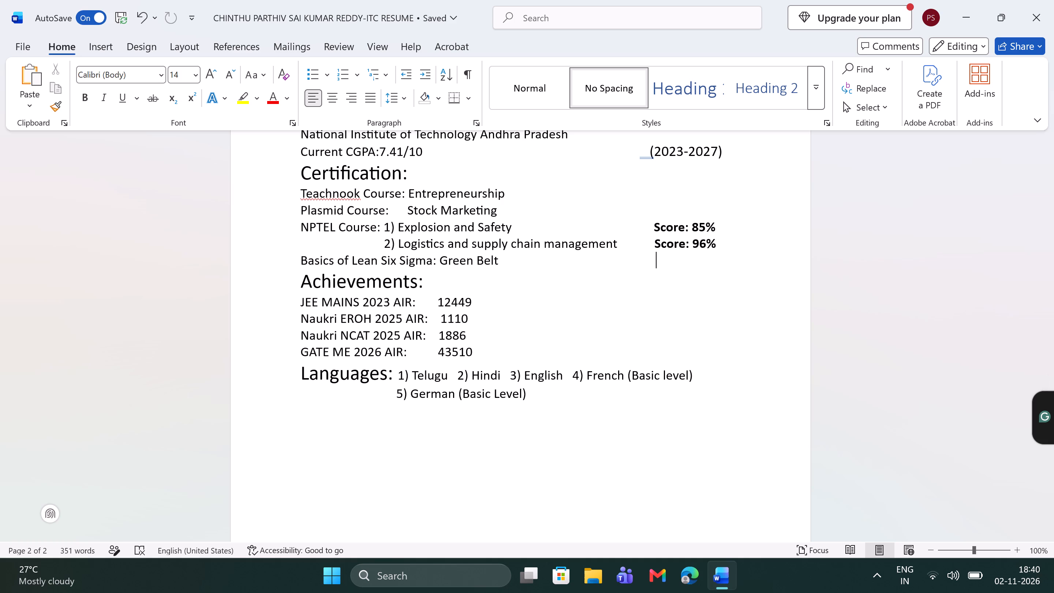
# Remove the blank lines above the Education heading, keeping the heading on its own line.
pyautogui.scroll(2, 737, 264)
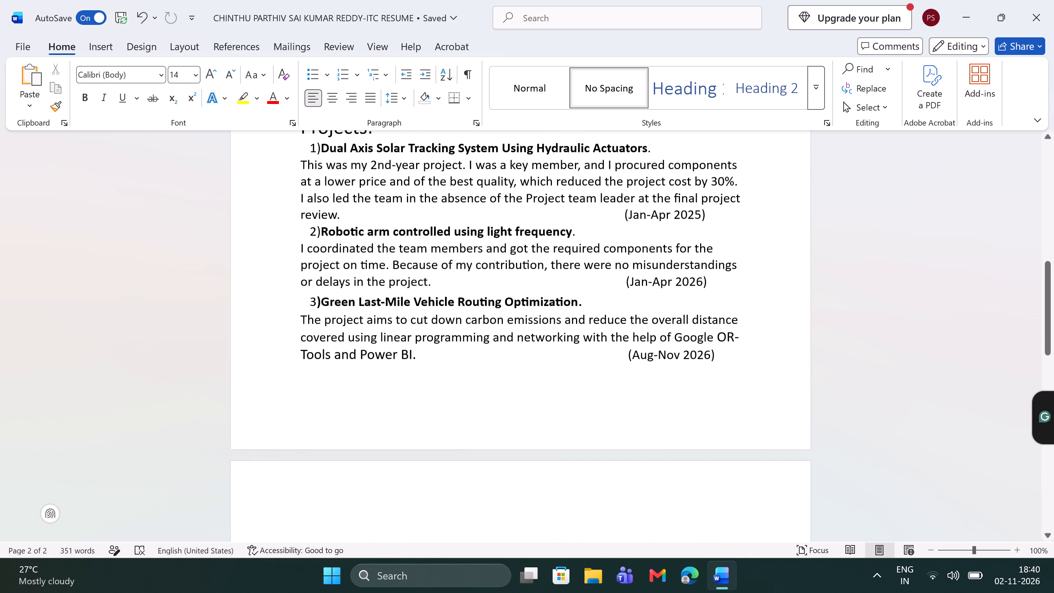
pyautogui.scroll(-2, 737, 264)
pyautogui.click(299, 342)
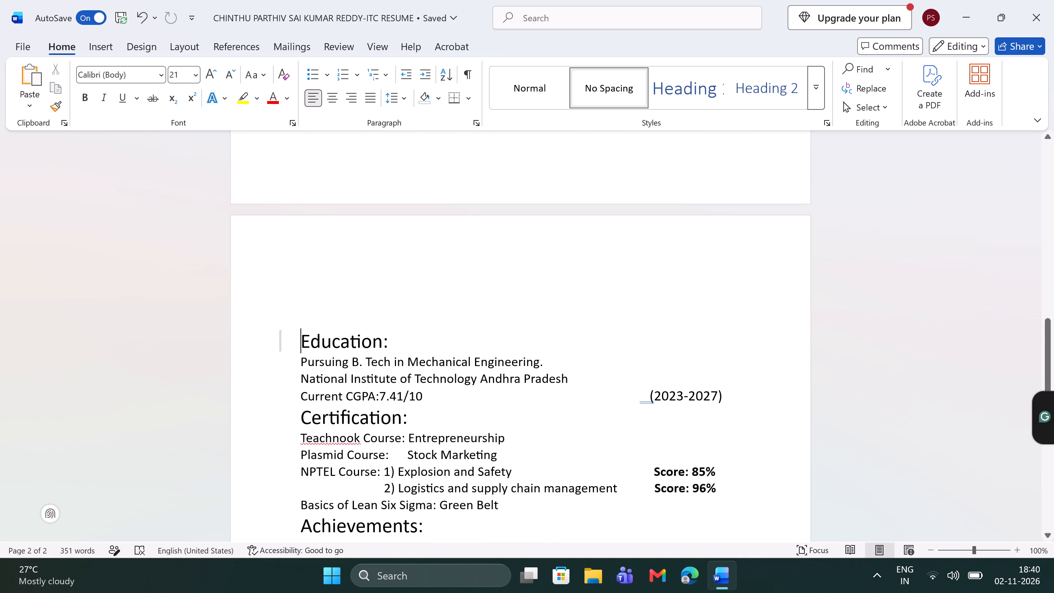
pyautogui.press('BackSpace')
pyautogui.press('BackSpace')
pyautogui.press('BackSpace')
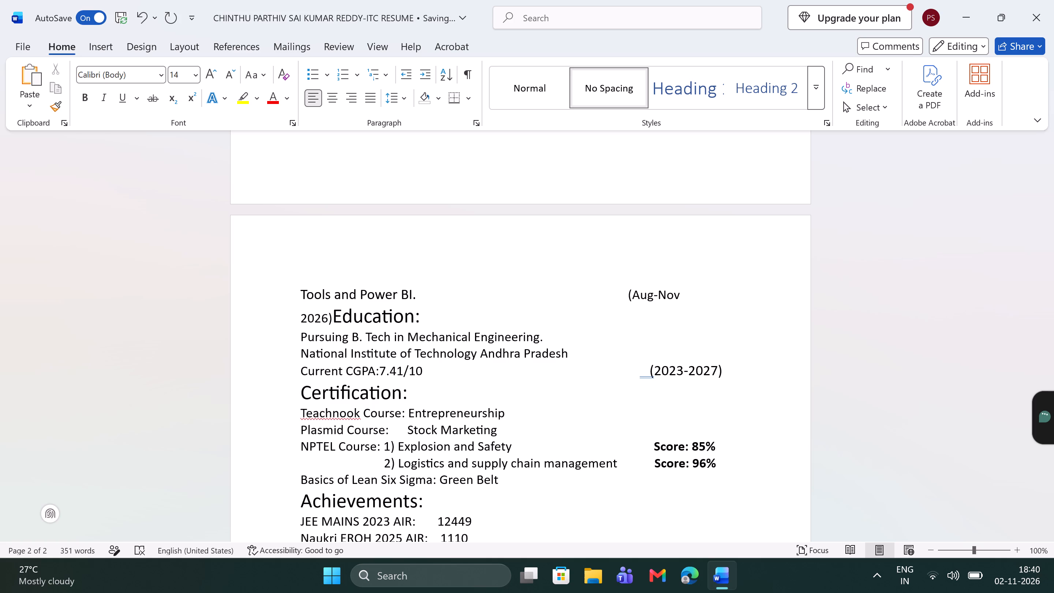
pyautogui.press('Return')
pyautogui.press('BackSpace')
pyautogui.hotkey('ctrl', 'z')
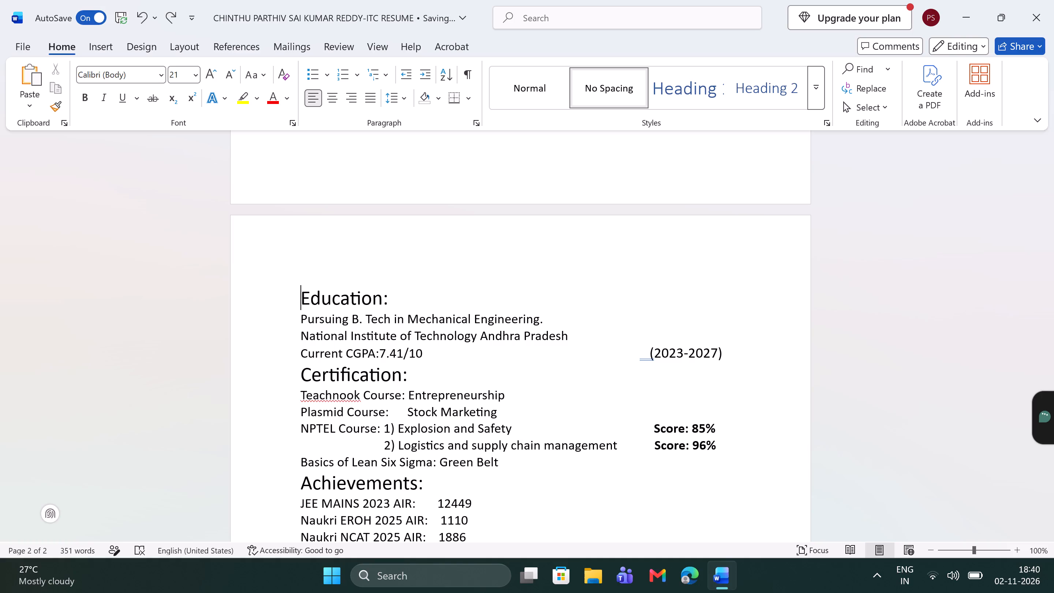
pyautogui.press('BackSpace')
pyautogui.press('Return')
# Insert a blank line between the LinkedIn ID line and the Career Objective heading.
pyautogui.scroll(3, 299, 342)
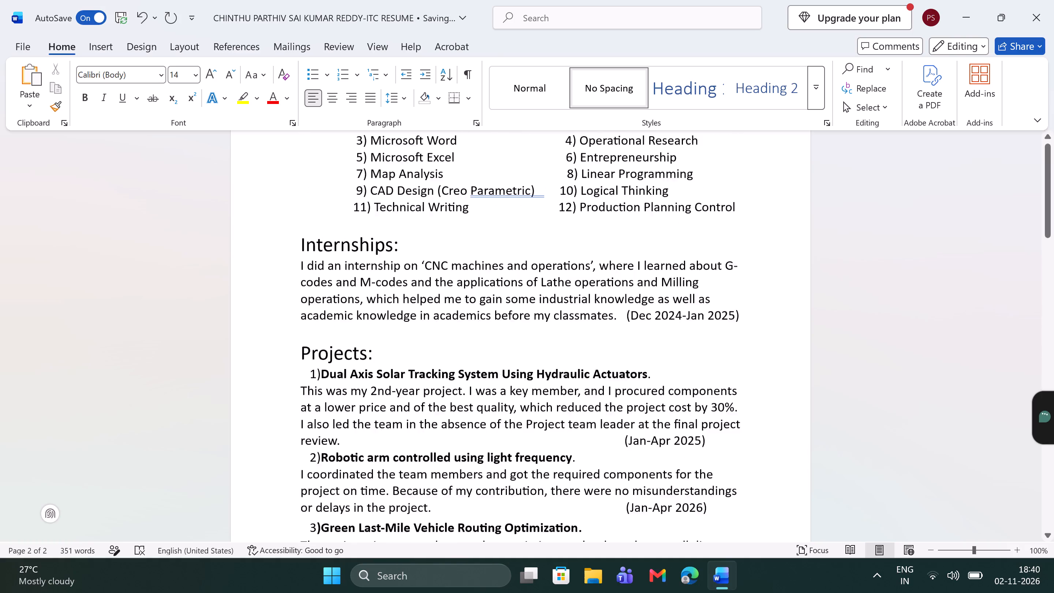
pyautogui.scroll(1, 299, 342)
pyautogui.scroll(-1, 299, 342)
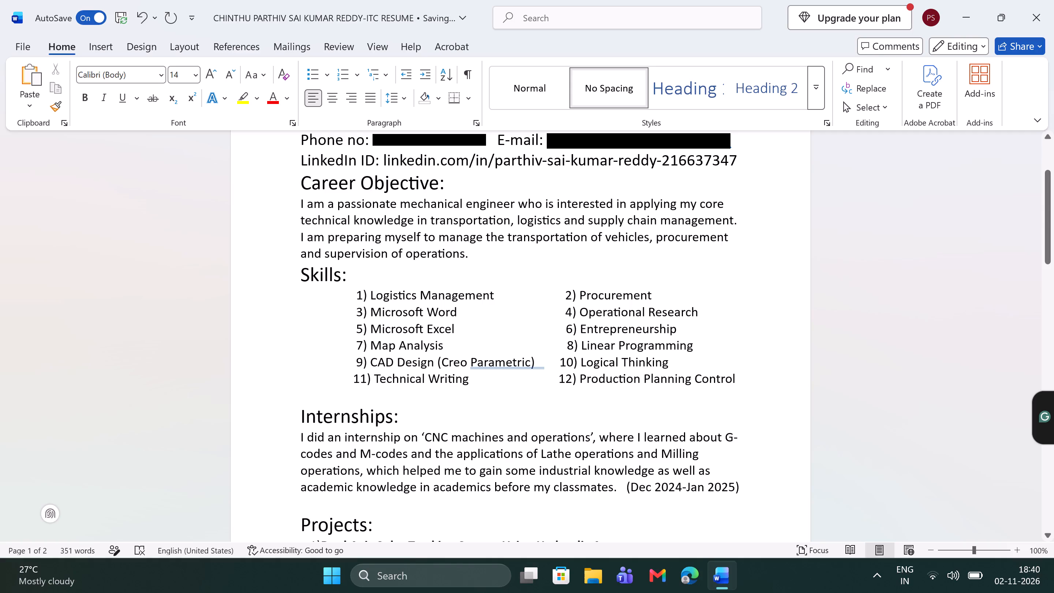
pyautogui.scroll(1, 299, 342)
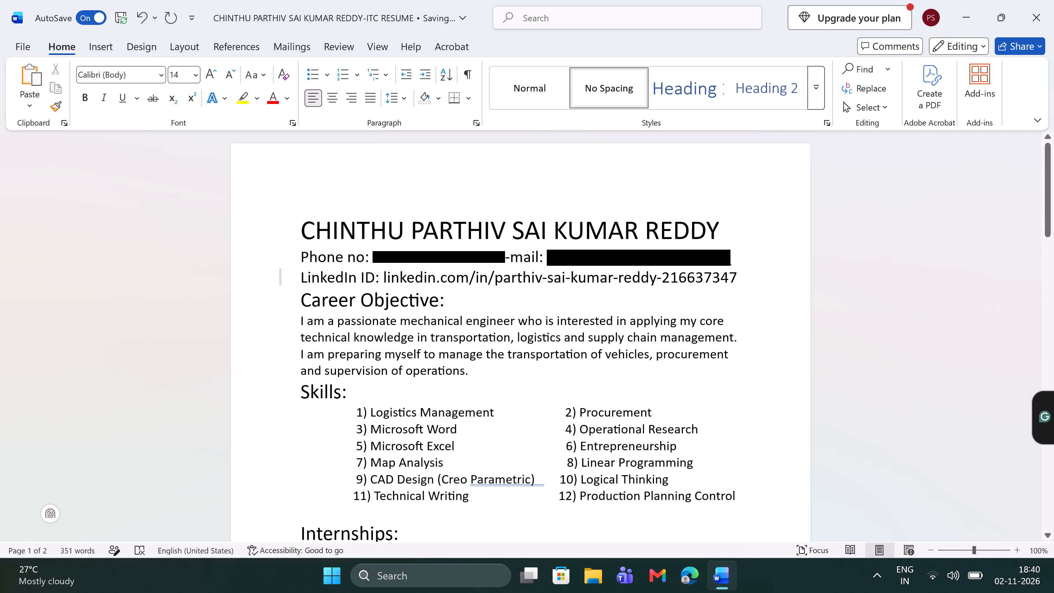
pyautogui.click(741, 273)
pyautogui.press('Return')
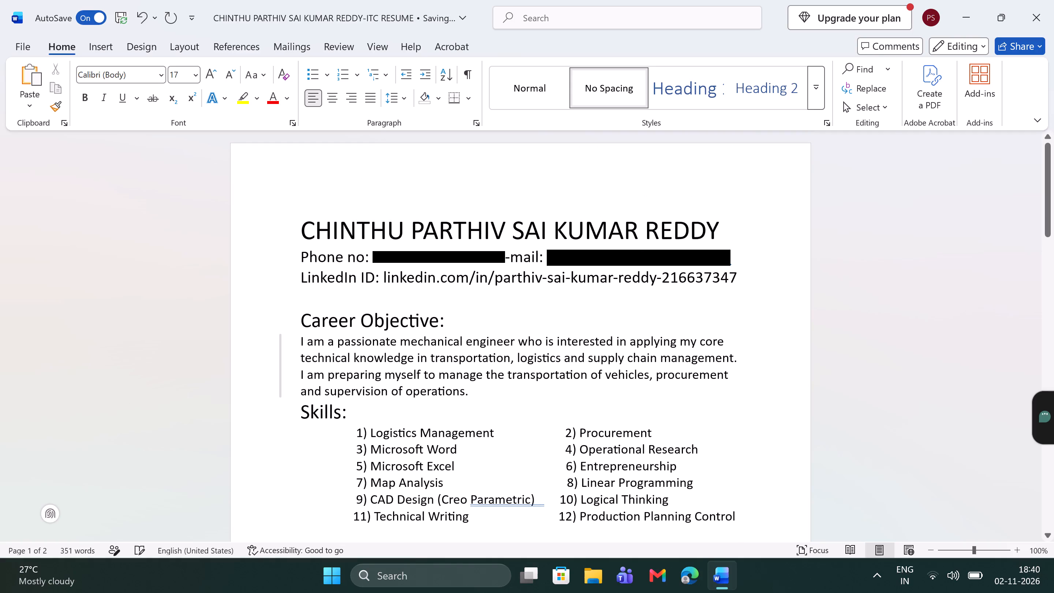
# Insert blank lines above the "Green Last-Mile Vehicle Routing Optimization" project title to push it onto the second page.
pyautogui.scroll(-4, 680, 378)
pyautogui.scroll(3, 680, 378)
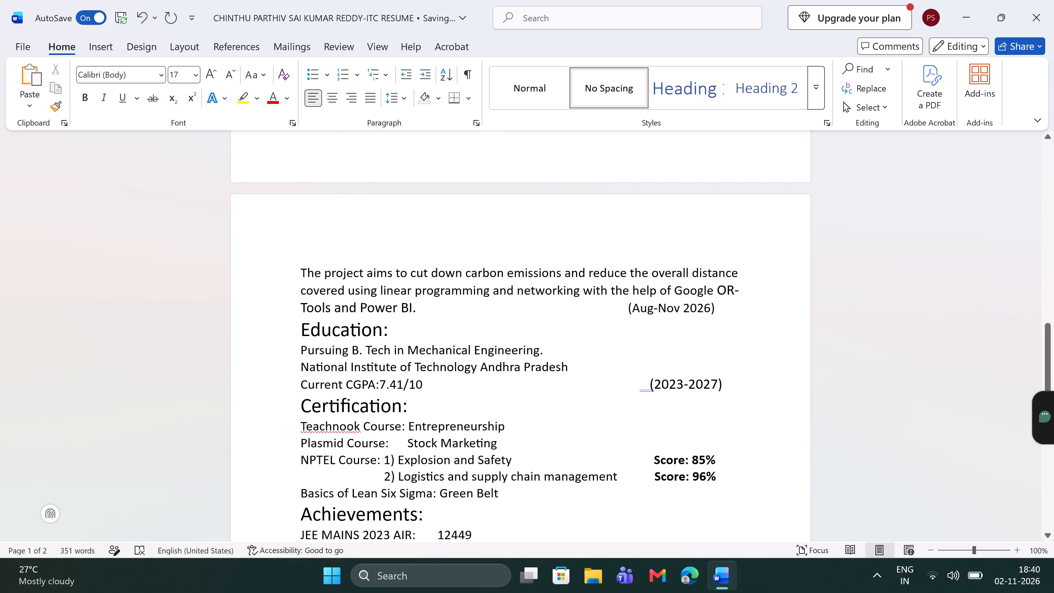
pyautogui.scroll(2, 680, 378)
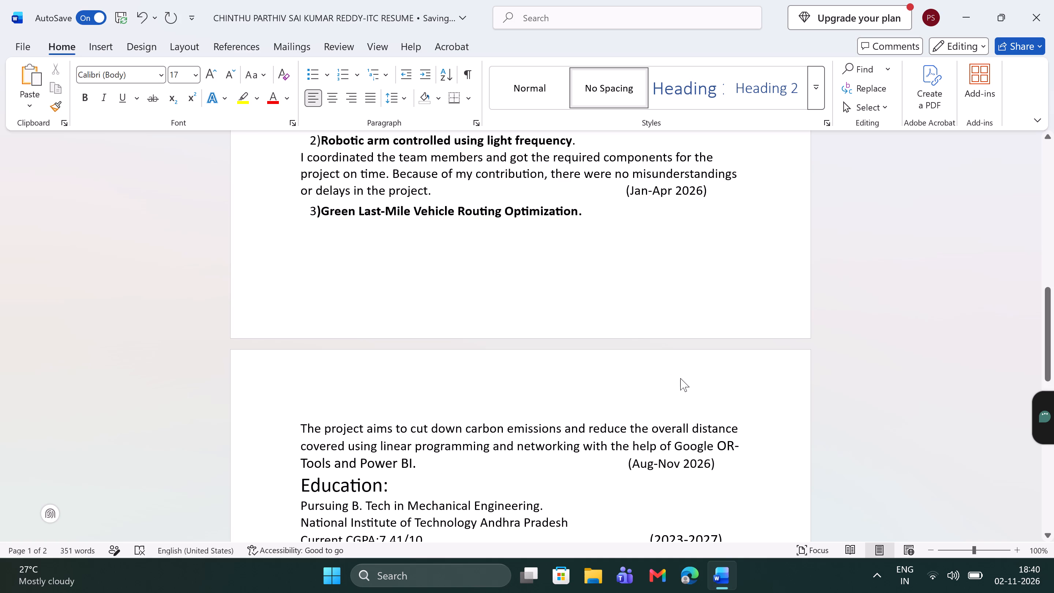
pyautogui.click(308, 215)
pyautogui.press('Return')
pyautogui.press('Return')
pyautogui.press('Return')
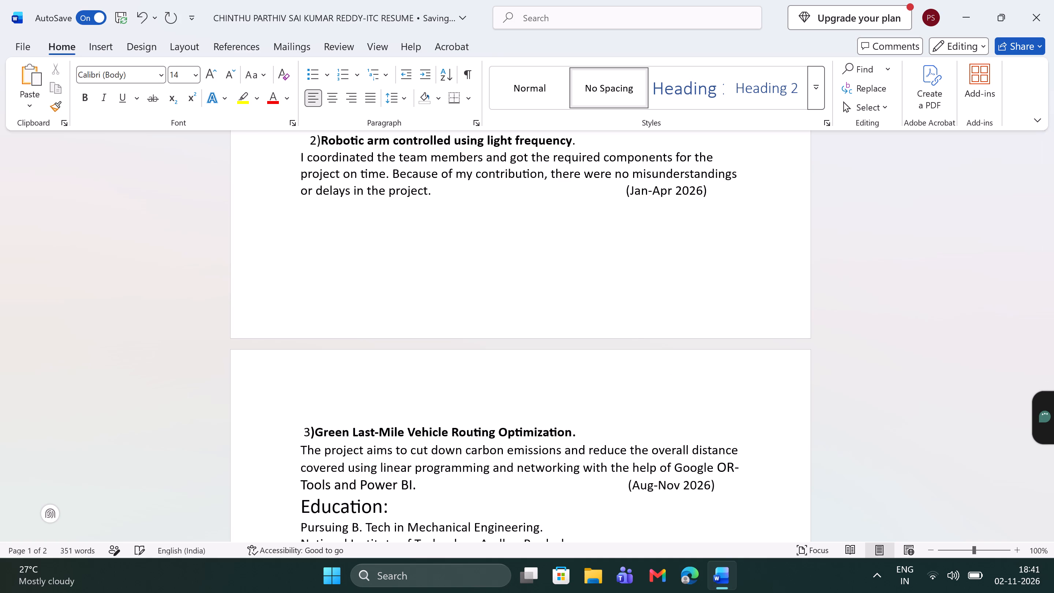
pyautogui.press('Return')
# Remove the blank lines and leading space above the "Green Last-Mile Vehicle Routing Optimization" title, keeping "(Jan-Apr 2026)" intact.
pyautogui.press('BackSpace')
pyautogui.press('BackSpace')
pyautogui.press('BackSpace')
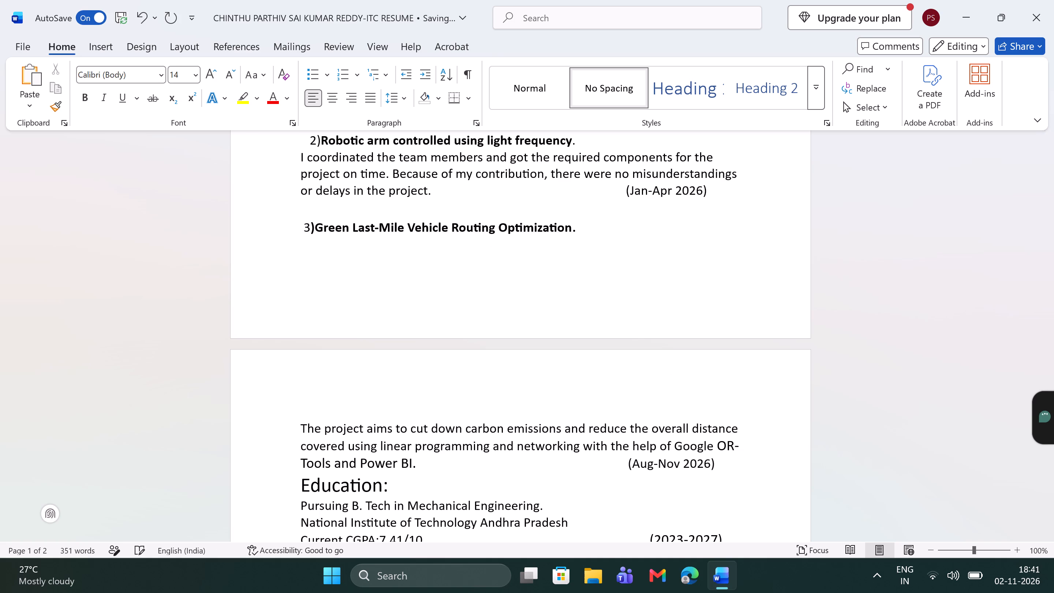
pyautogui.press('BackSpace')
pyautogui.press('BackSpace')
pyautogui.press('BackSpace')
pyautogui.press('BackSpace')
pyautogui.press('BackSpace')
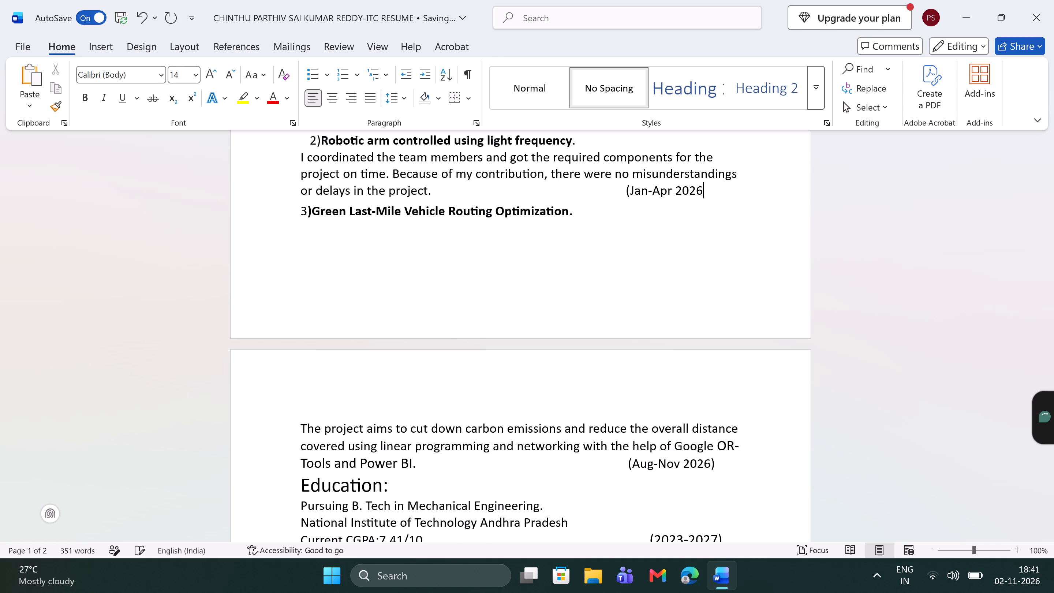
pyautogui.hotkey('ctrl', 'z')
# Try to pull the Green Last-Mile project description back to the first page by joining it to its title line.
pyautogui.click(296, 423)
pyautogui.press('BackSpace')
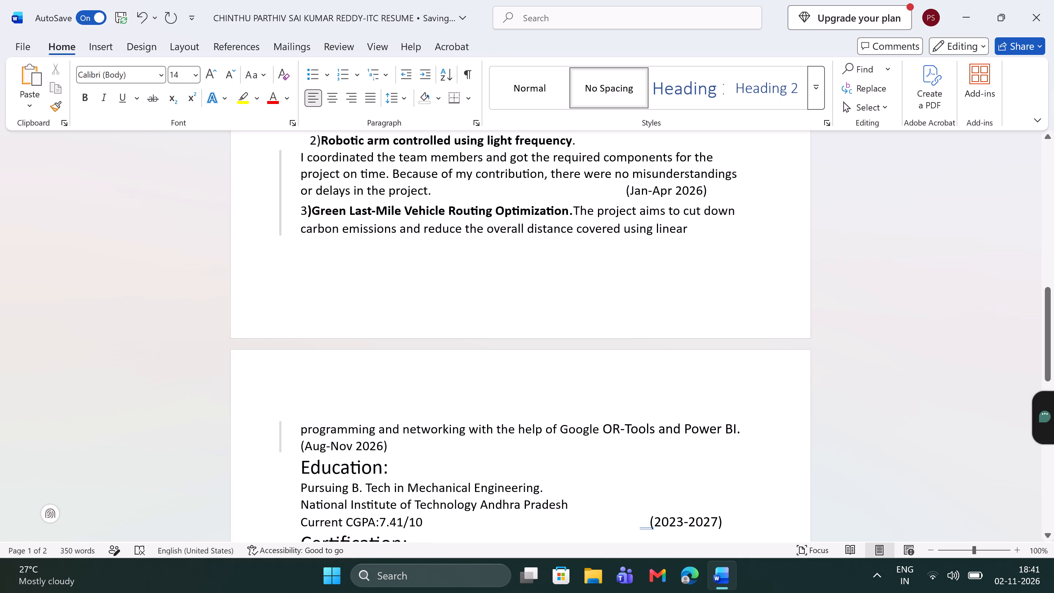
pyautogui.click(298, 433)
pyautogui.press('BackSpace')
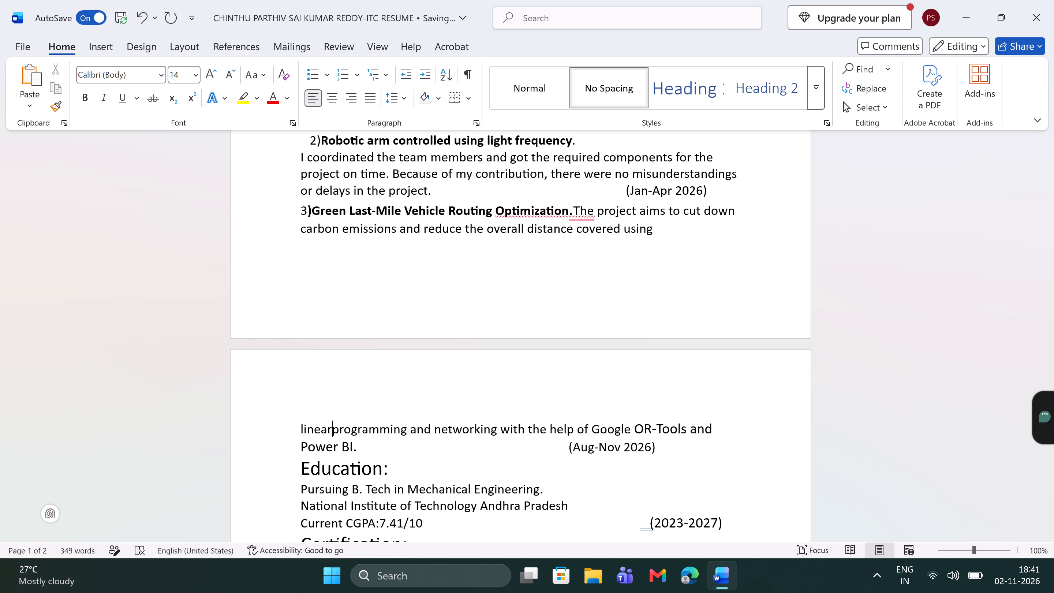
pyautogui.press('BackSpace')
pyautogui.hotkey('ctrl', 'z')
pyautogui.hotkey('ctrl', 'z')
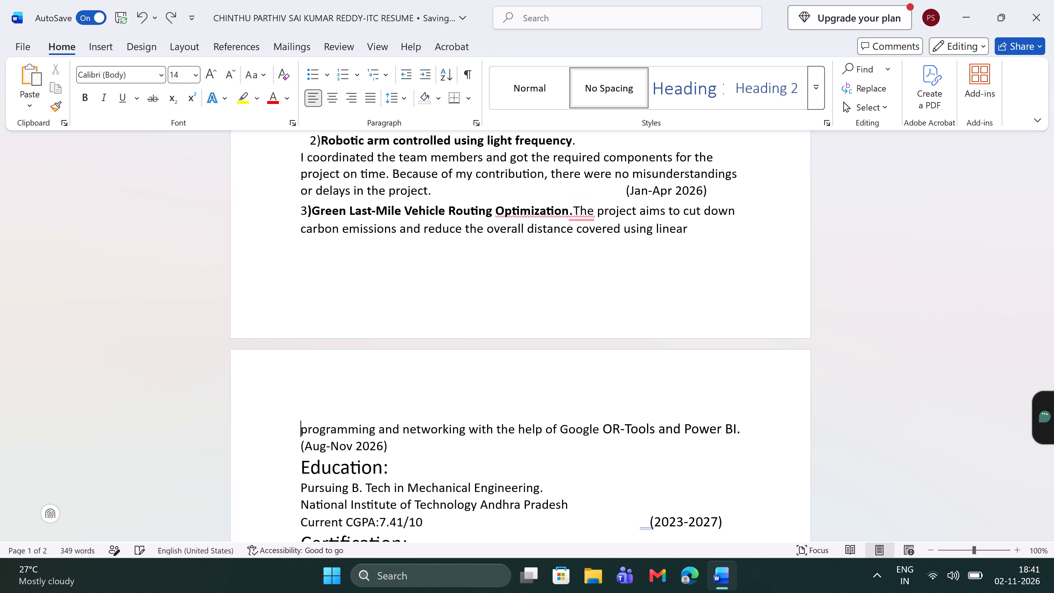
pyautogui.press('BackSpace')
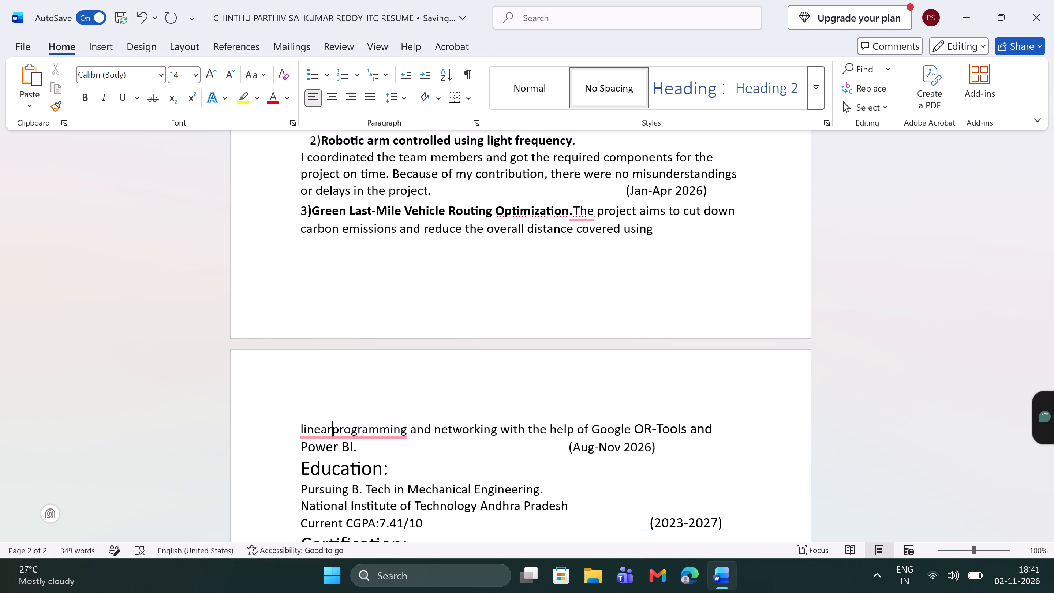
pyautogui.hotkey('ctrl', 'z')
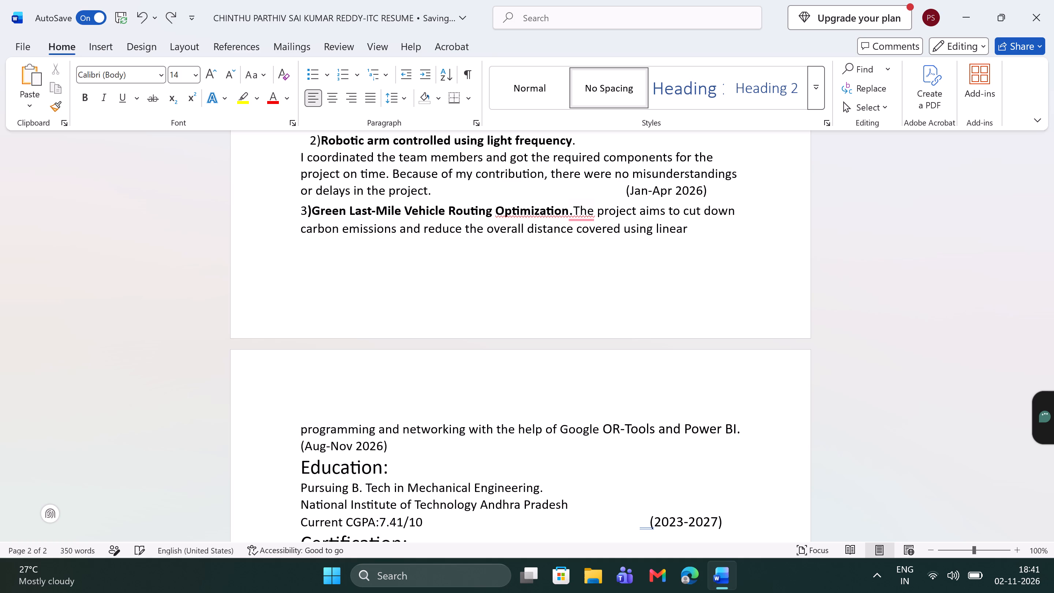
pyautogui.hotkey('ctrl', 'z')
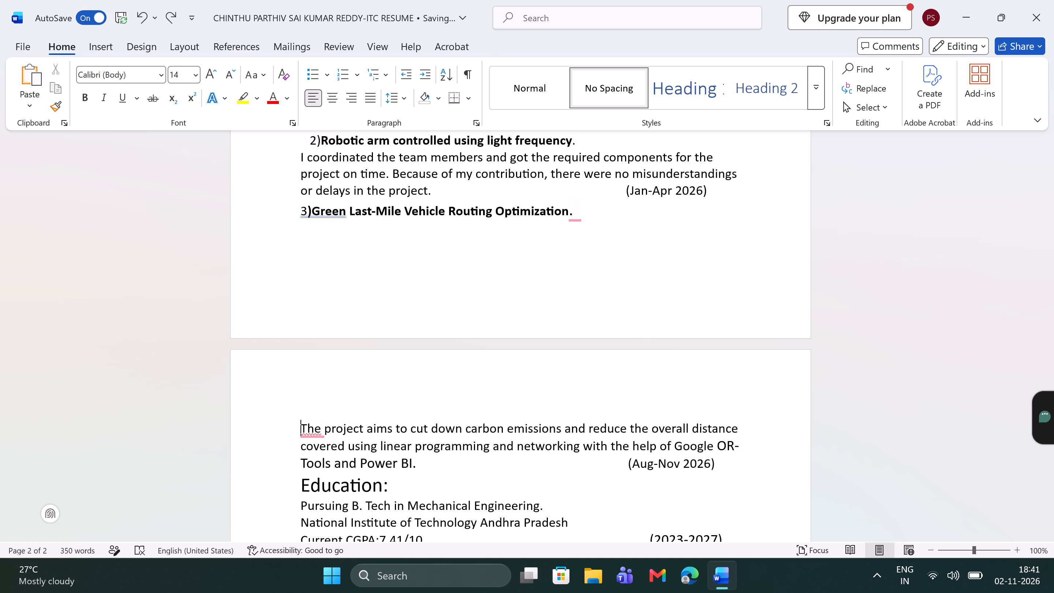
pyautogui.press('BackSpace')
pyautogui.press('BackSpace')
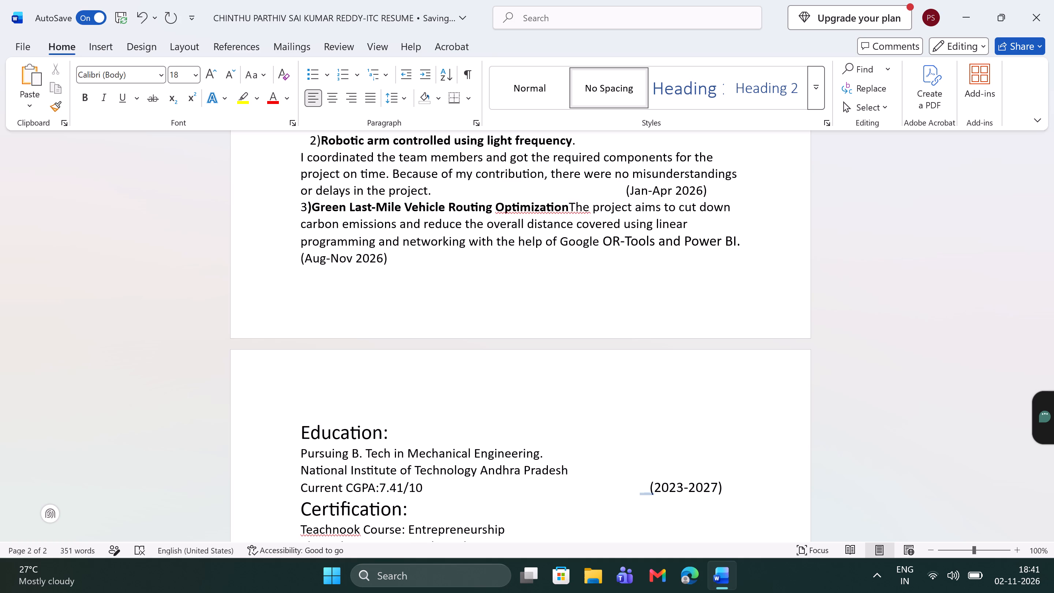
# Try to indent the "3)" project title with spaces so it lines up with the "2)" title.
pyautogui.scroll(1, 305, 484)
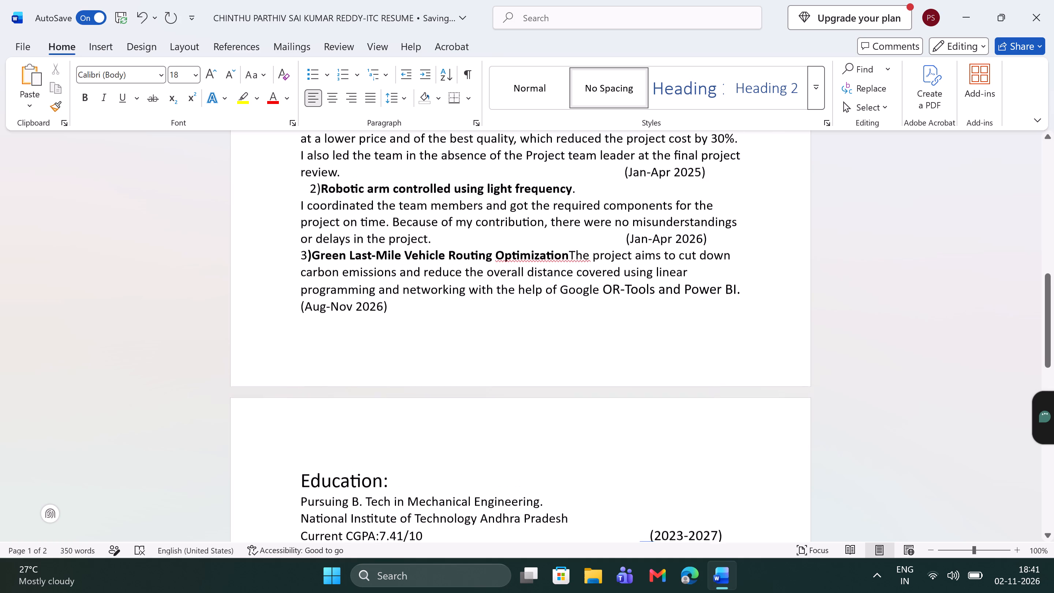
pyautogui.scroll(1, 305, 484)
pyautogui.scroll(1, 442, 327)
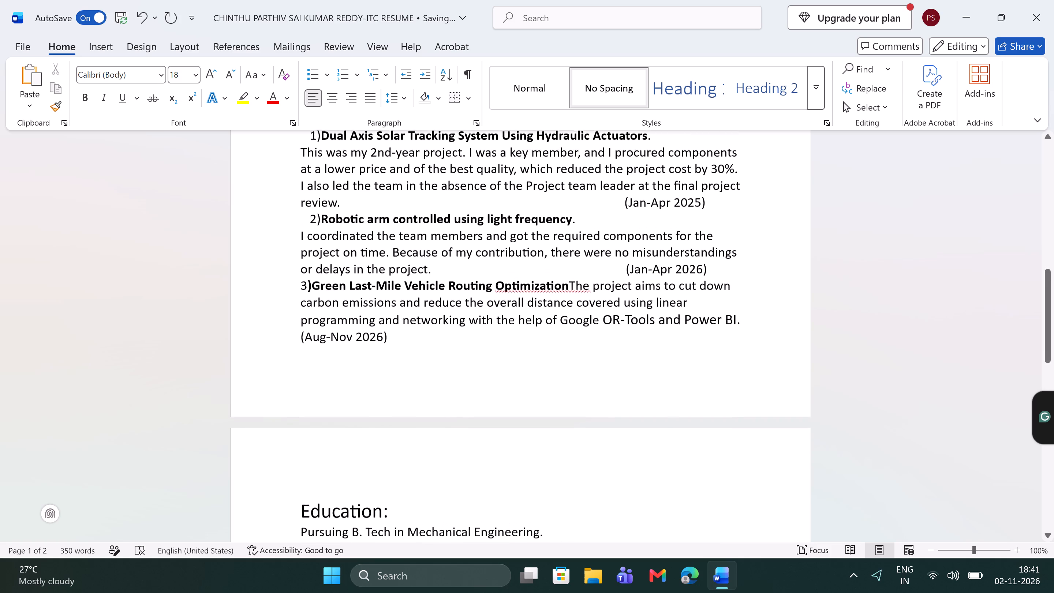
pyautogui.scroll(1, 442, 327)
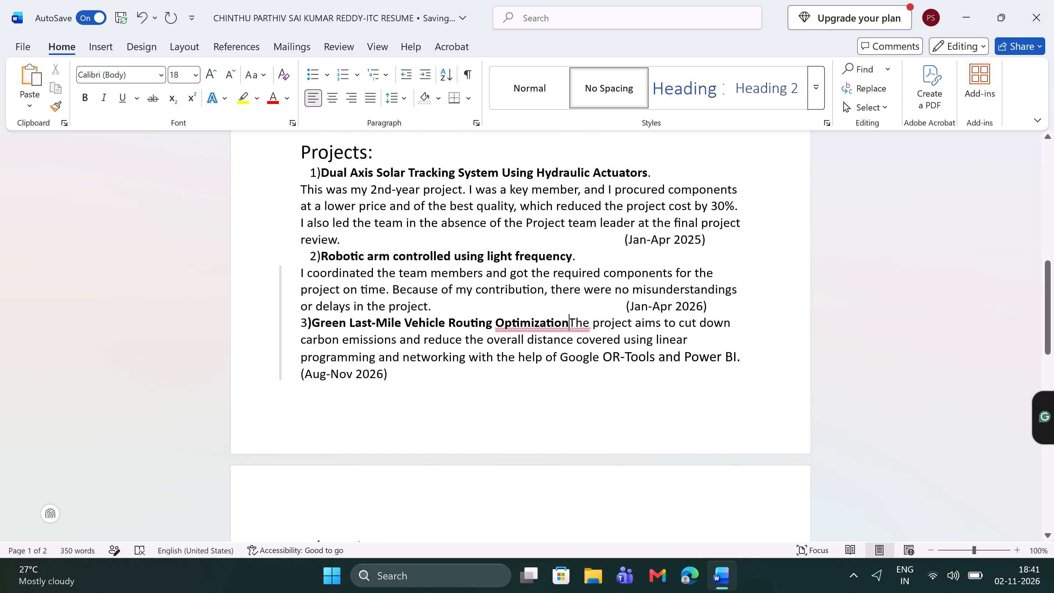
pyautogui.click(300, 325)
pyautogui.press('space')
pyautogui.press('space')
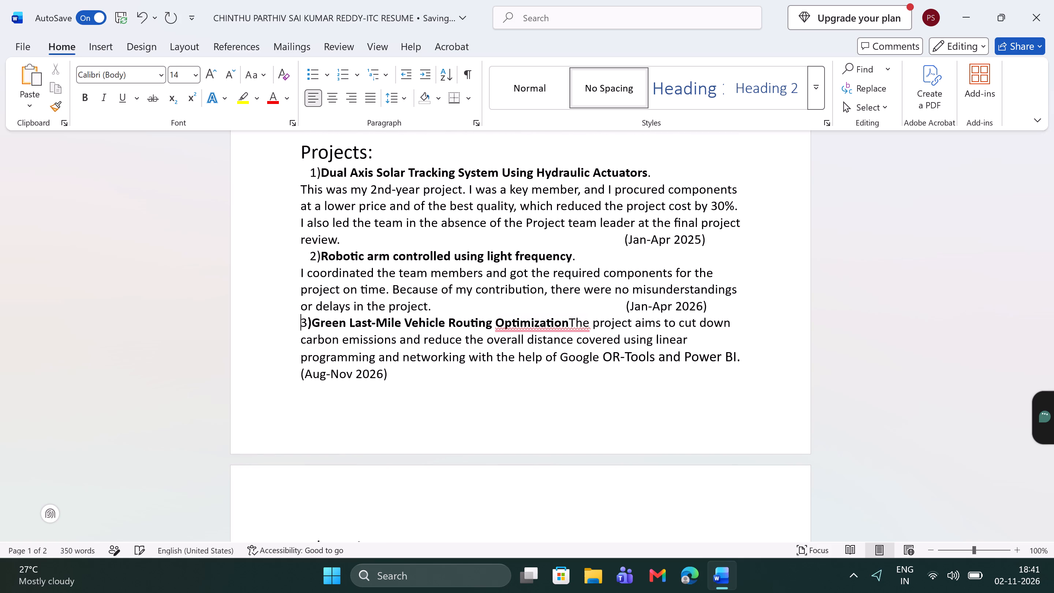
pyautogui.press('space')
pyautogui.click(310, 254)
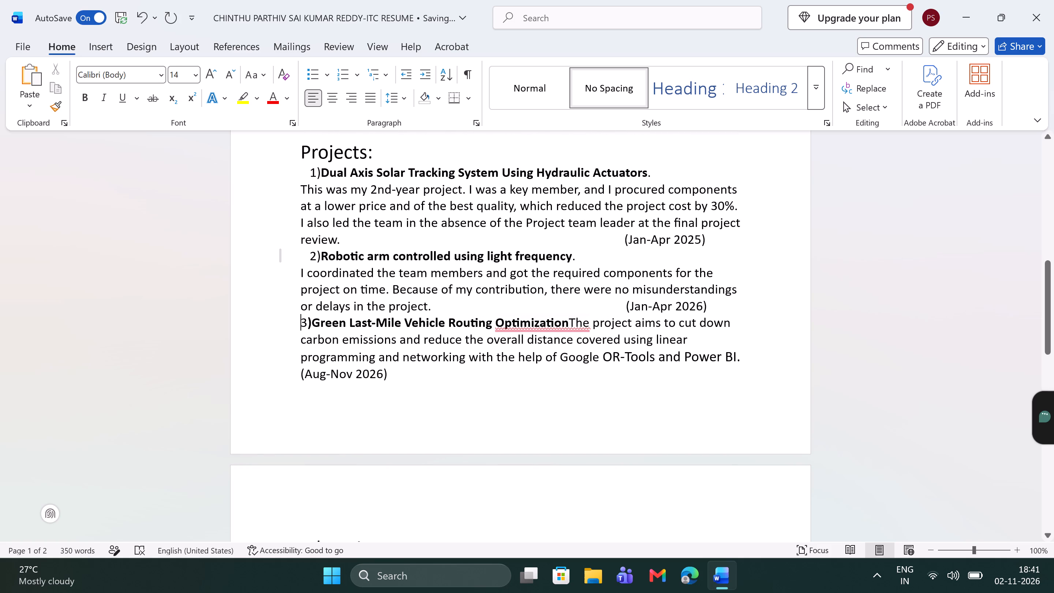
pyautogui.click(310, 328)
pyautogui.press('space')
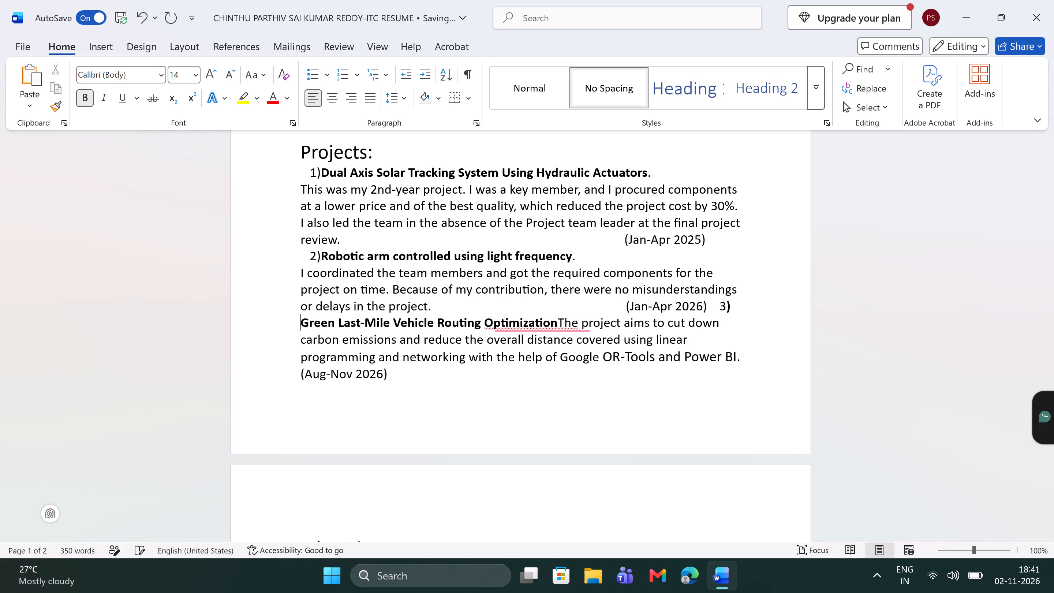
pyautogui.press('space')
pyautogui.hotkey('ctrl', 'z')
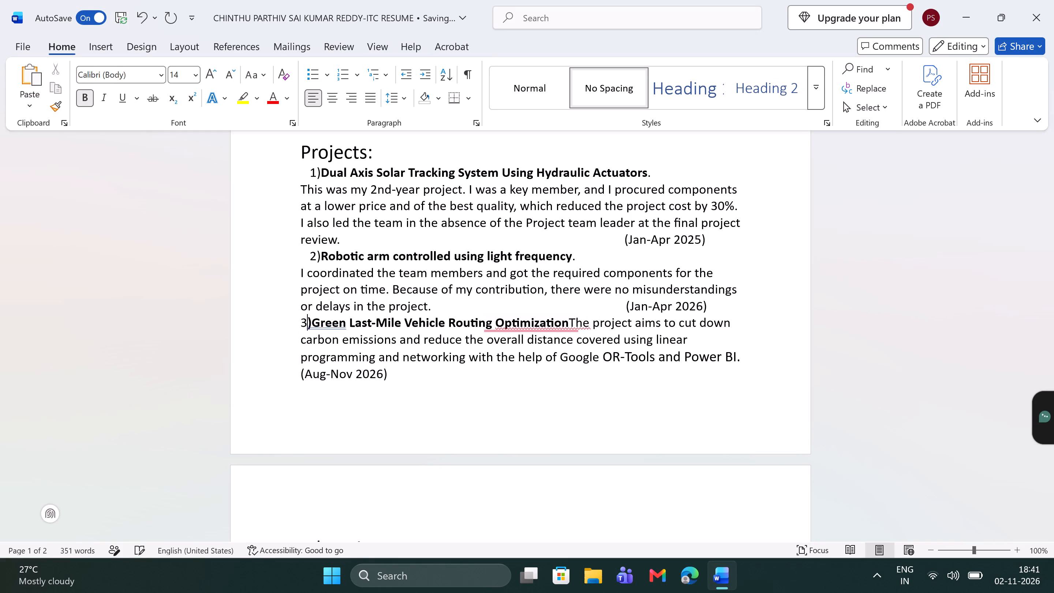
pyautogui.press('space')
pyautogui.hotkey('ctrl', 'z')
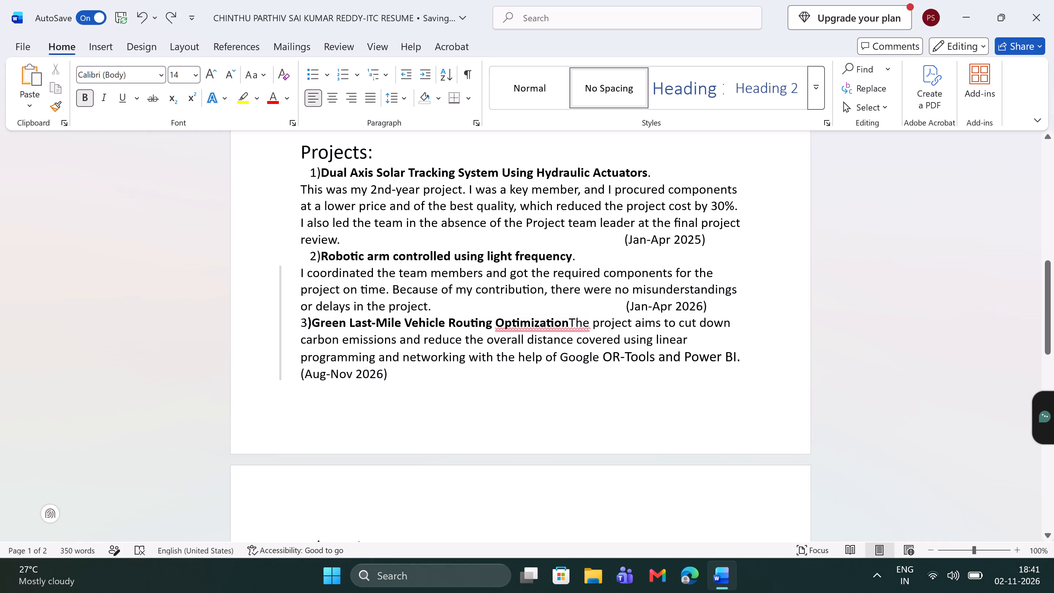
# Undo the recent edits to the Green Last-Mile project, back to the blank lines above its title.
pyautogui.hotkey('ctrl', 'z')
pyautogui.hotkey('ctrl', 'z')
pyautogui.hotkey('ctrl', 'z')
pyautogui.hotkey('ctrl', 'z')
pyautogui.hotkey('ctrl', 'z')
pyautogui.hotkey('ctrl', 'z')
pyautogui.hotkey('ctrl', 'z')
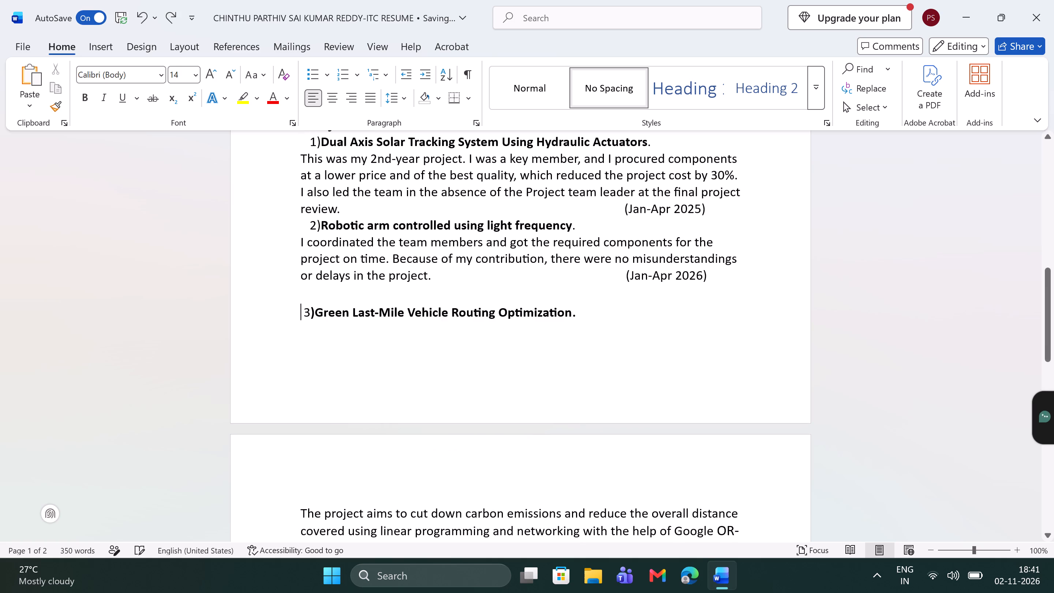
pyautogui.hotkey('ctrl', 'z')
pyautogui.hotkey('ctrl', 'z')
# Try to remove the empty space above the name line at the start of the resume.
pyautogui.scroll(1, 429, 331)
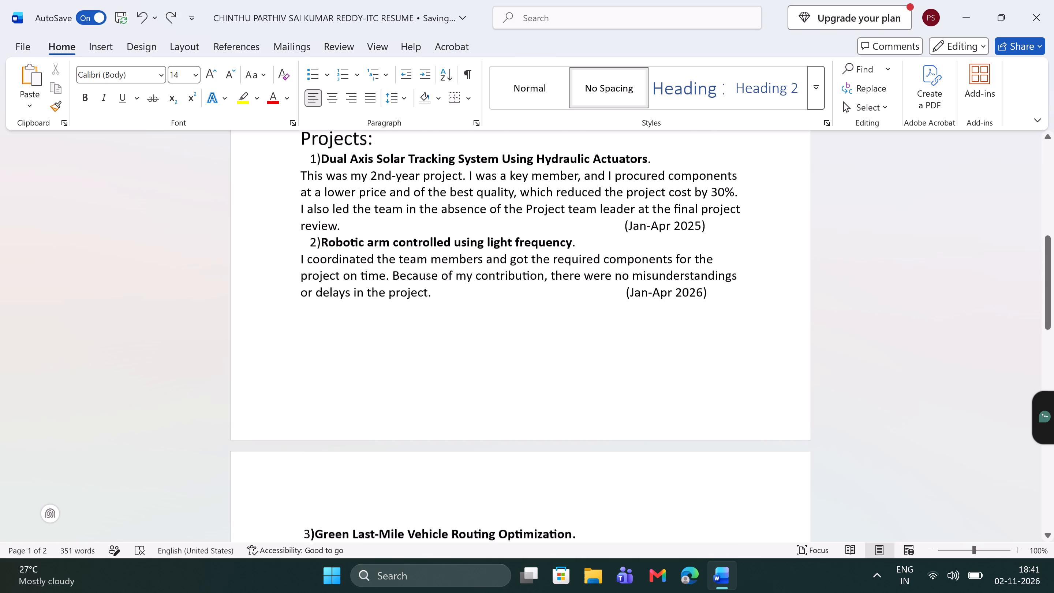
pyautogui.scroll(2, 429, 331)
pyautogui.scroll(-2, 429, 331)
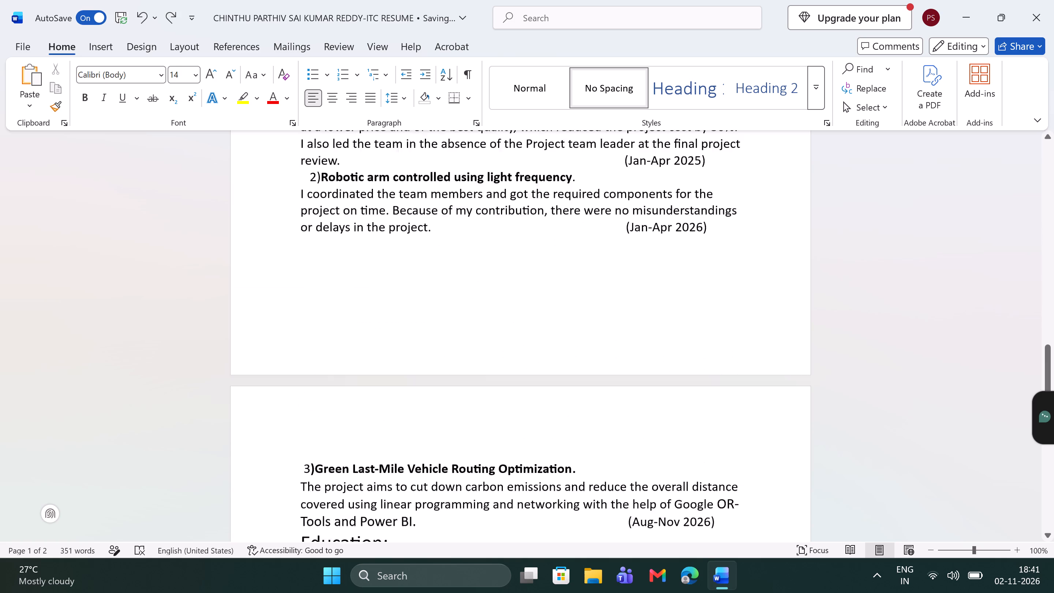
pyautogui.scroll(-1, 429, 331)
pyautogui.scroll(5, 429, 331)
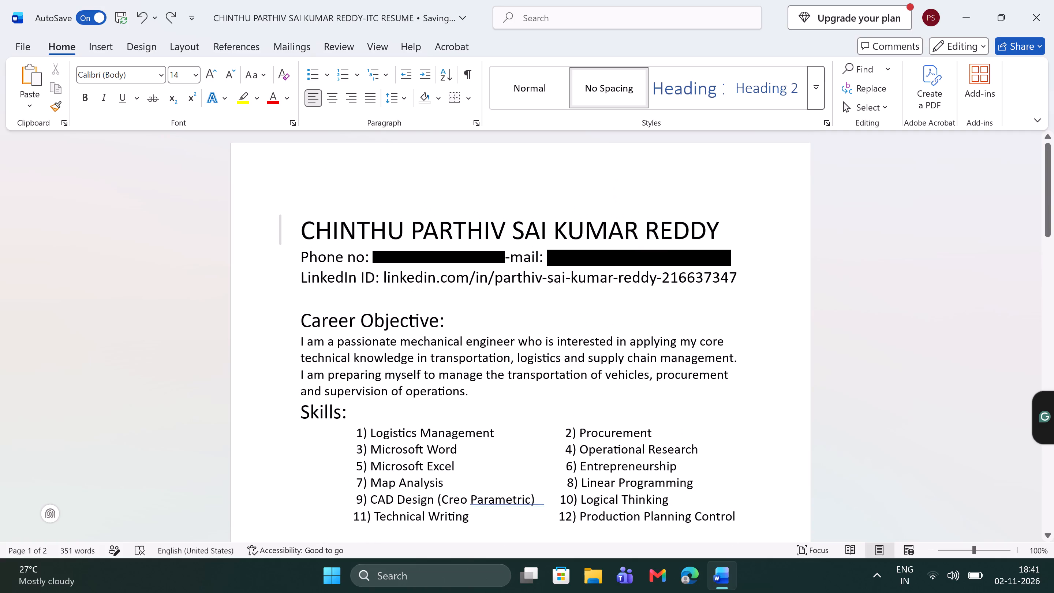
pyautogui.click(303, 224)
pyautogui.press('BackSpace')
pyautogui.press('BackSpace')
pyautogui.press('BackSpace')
# Set the font size of the Career Objective heading to 19.5.
pyautogui.scroll(-2, 321, 317)
pyautogui.scroll(1, 321, 317)
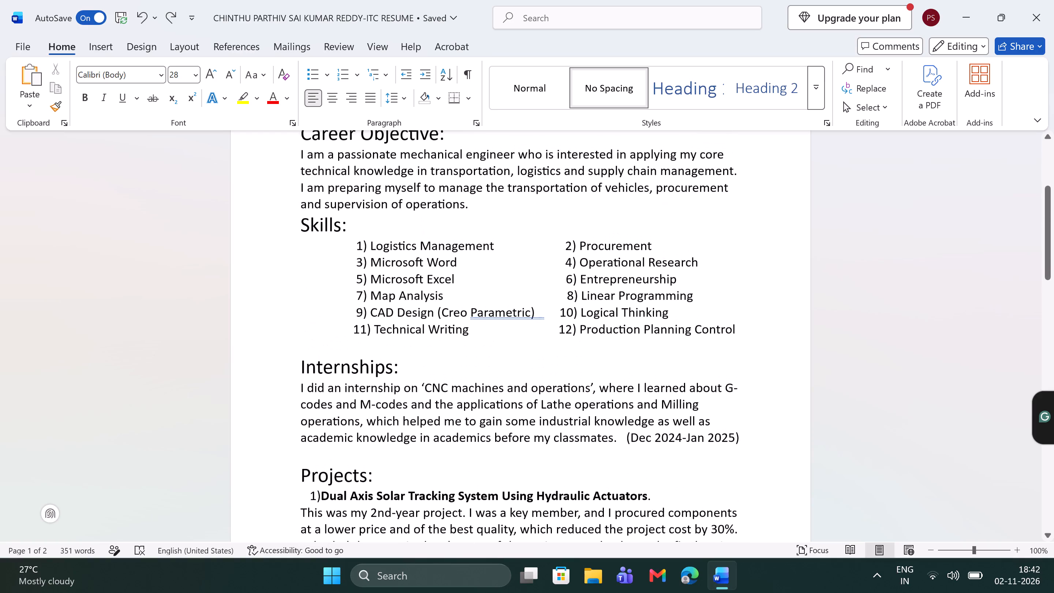
pyautogui.scroll(2, 321, 317)
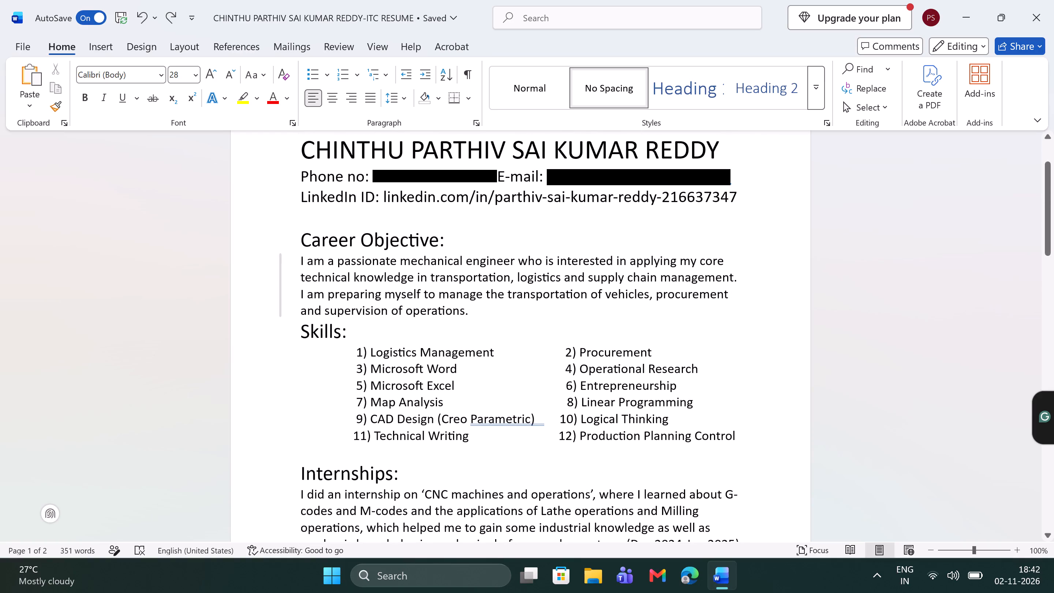
pyautogui.moveTo(300, 239); pyautogui.dragTo(476, 236)
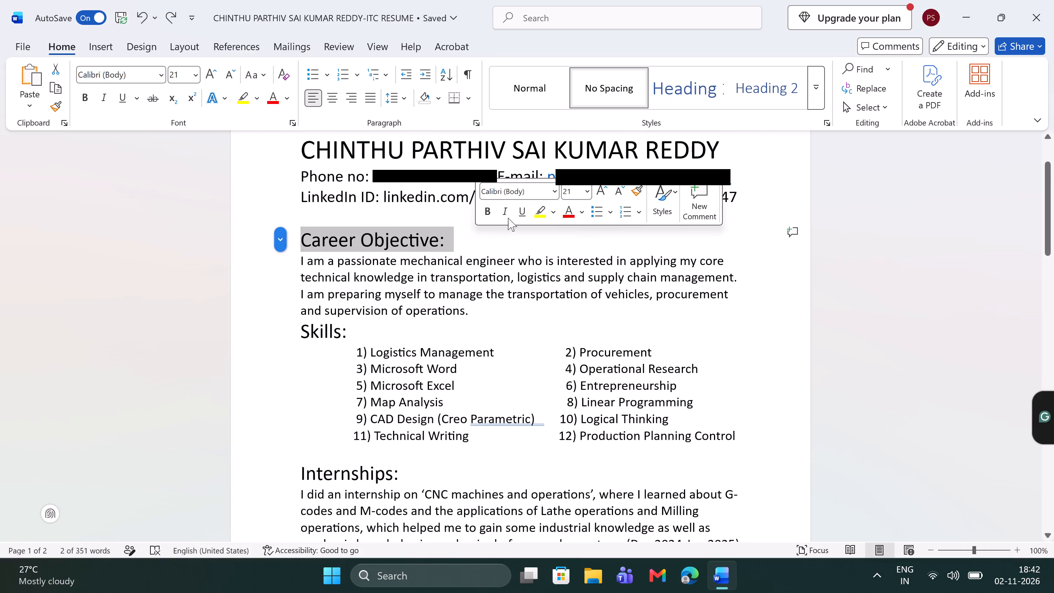
pyautogui.click(572, 194)
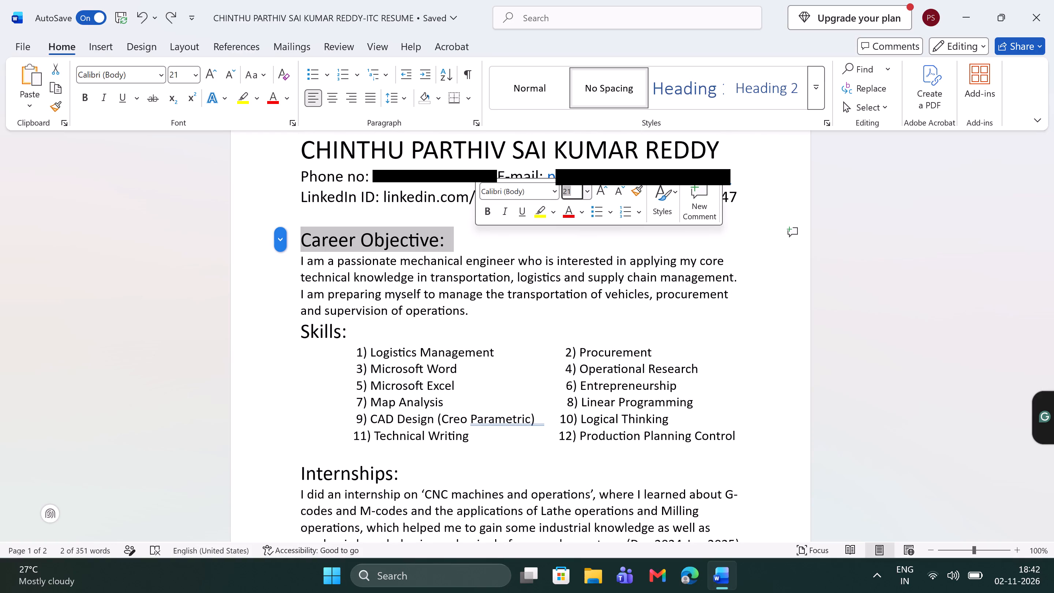
pyautogui.press('1')
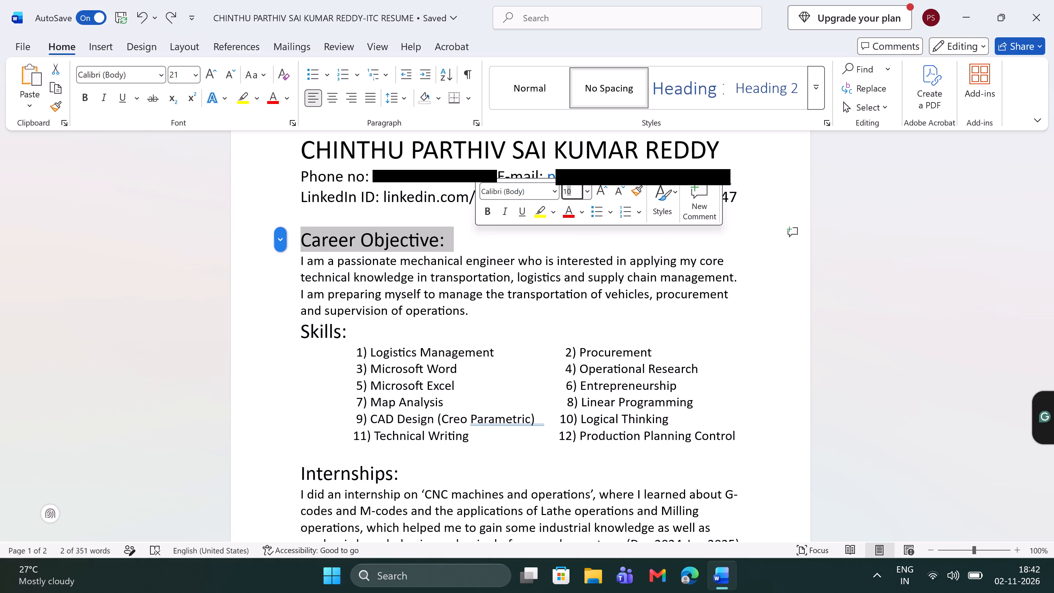
pyautogui.write('9.5')
pyautogui.press('Return')
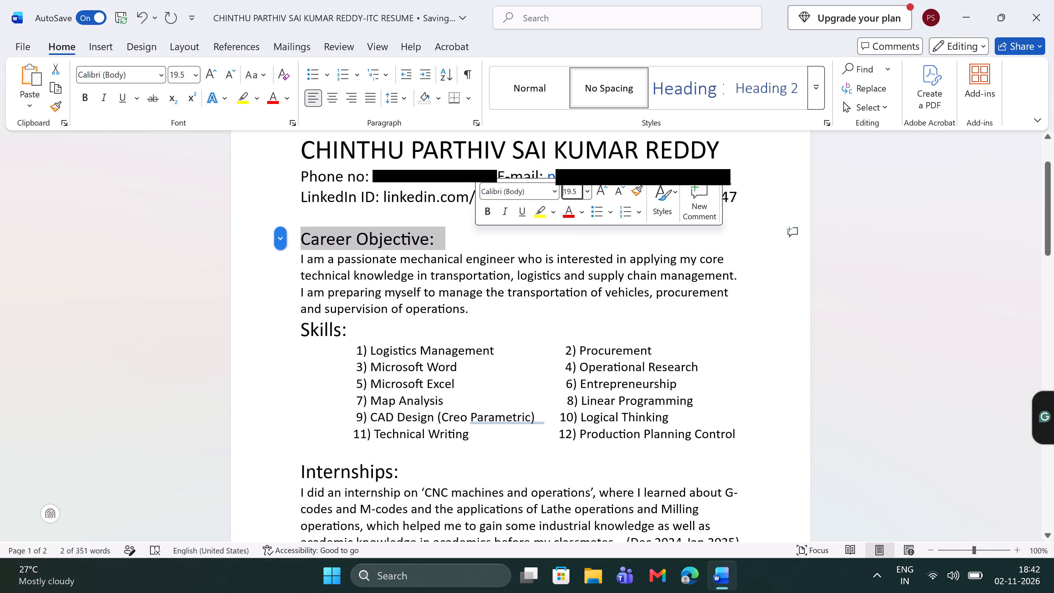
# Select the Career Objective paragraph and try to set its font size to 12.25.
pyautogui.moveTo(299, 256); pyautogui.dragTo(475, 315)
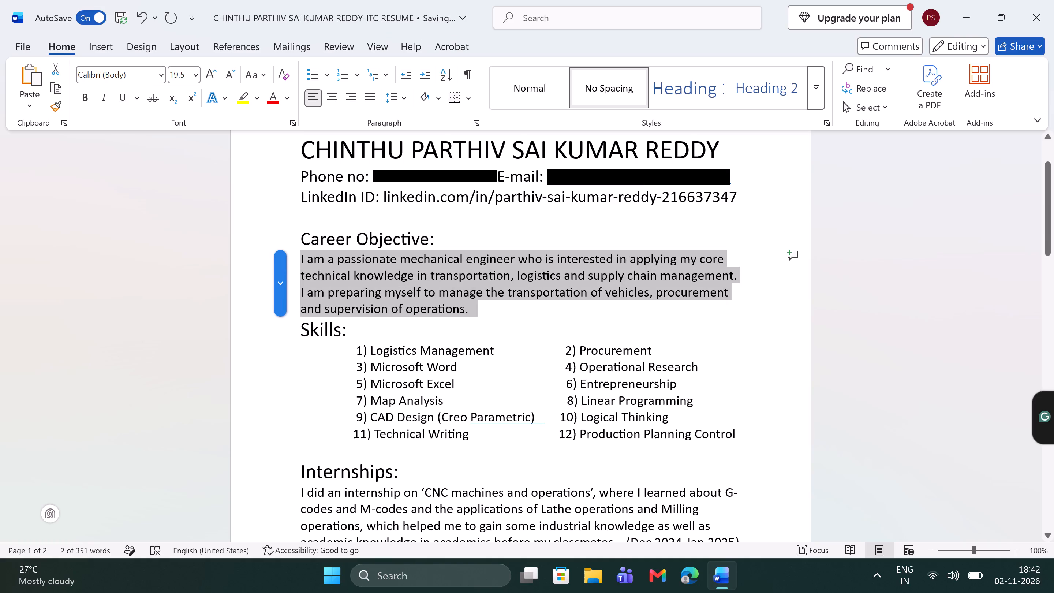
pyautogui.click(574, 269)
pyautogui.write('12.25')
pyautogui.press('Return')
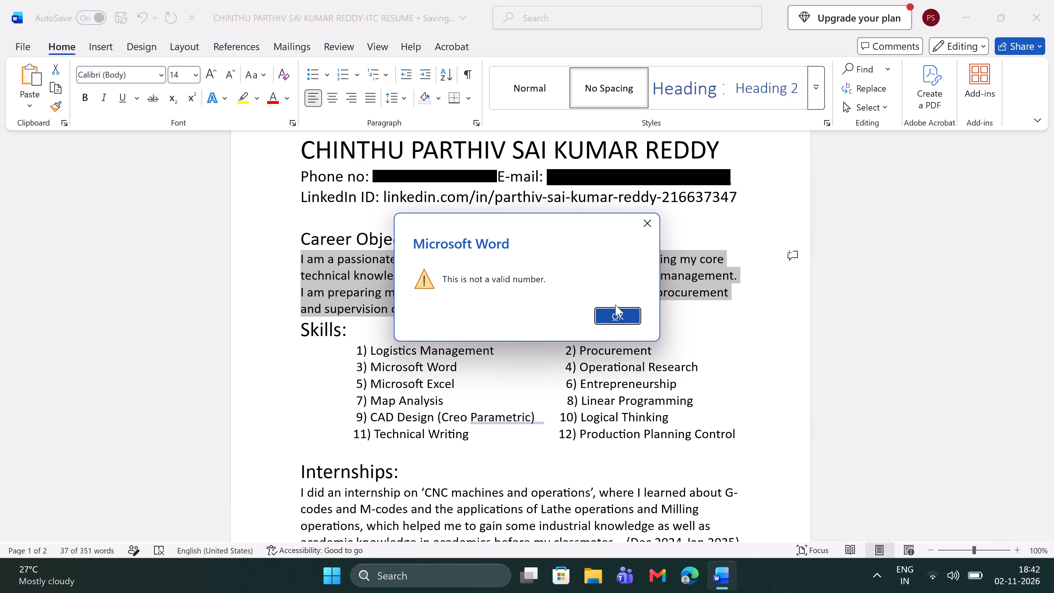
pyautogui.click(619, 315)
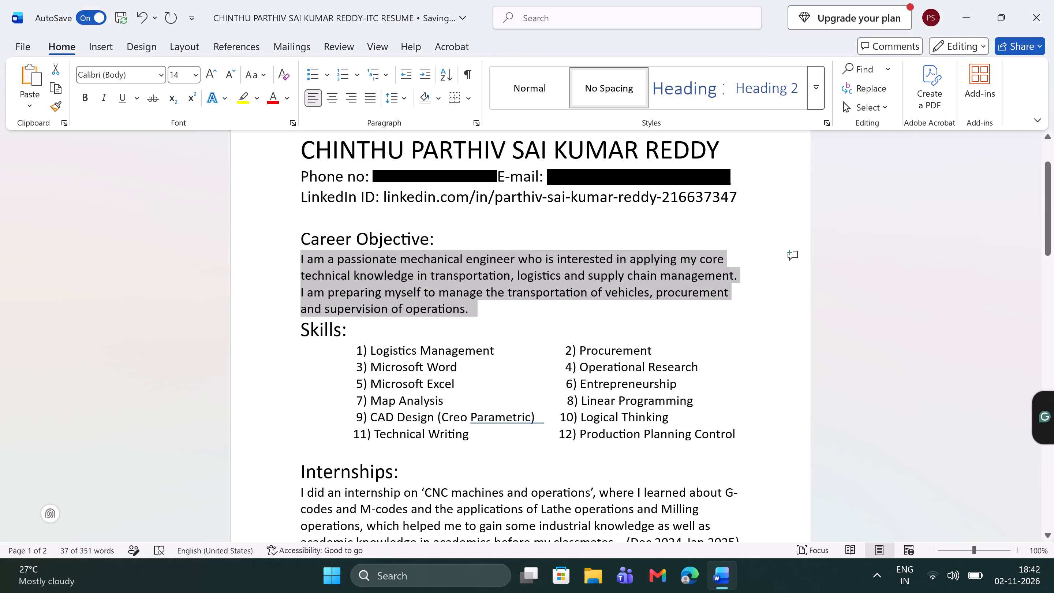
# Set the font size of the selected Career Objective paragraph to 12.5.
pyautogui.click(182, 71)
pyautogui.write('12.5')
pyautogui.press('Return')
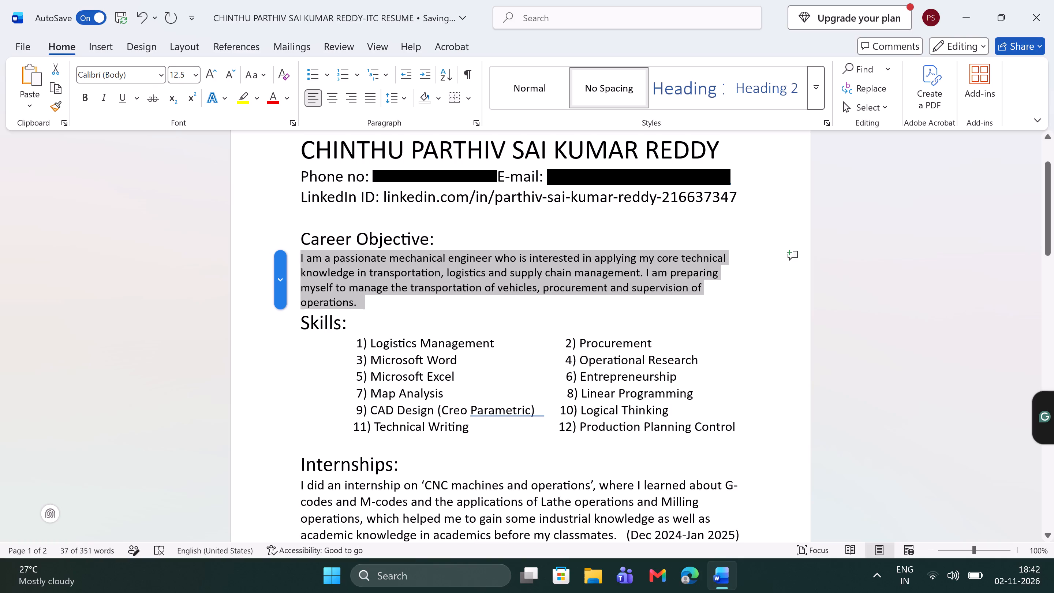
# Set the font size of the Skills heading to 19.5.
pyautogui.moveTo(302, 323); pyautogui.dragTo(360, 325)
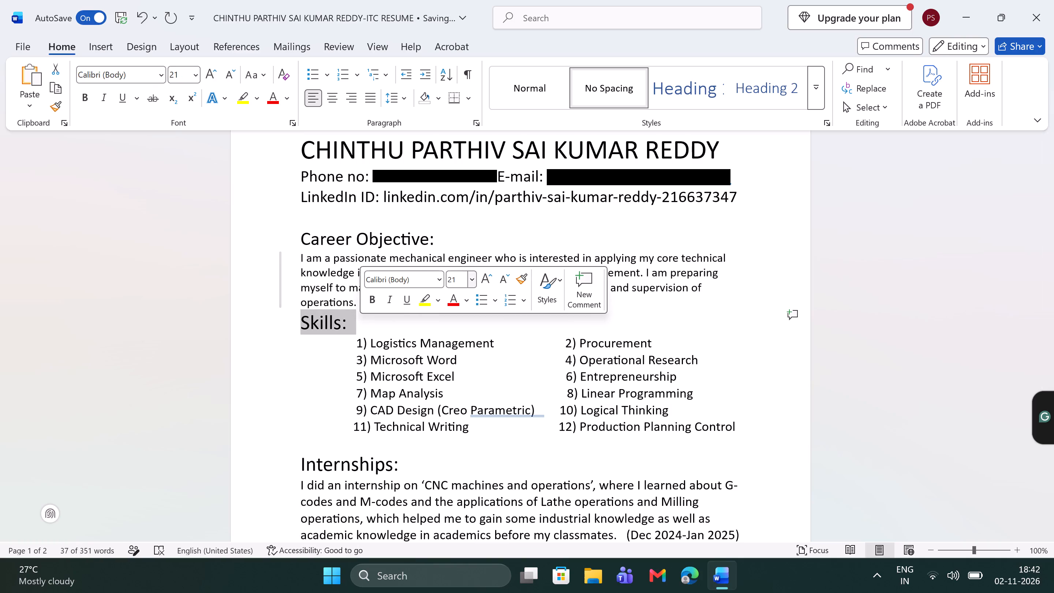
pyautogui.click(456, 274)
pyautogui.write('19.5')
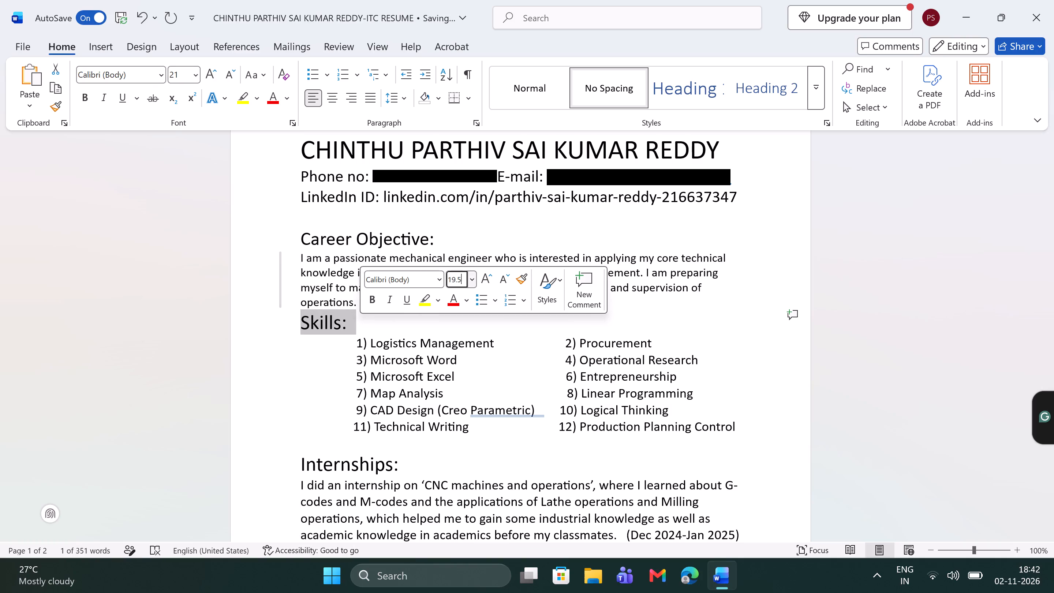
pyautogui.press('Return')
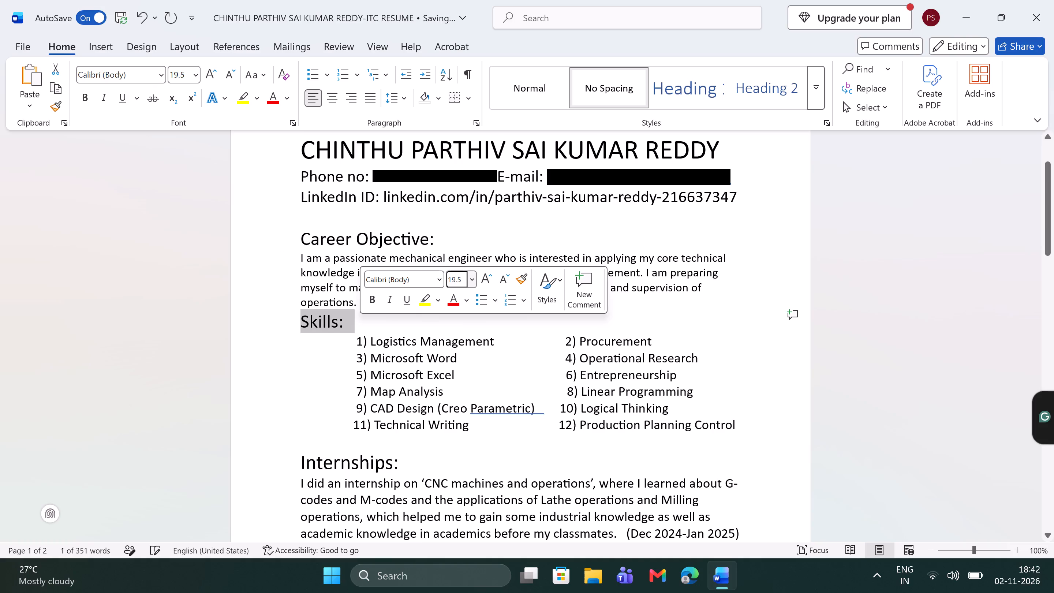
# Set the font size of the Internships heading to 19.5.
pyautogui.moveTo(300, 463); pyautogui.dragTo(424, 463)
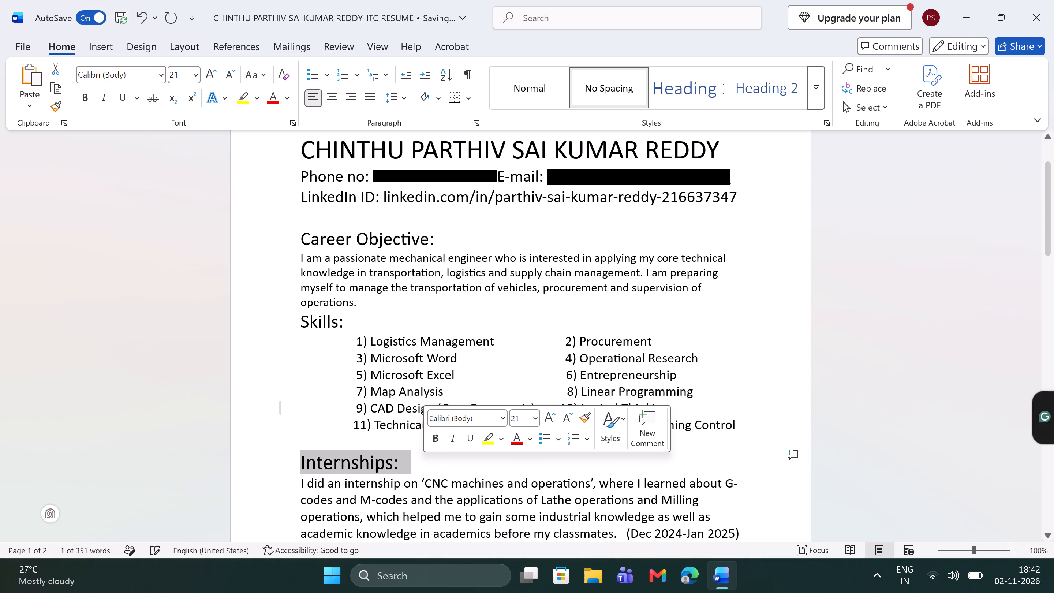
pyautogui.click(525, 413)
pyautogui.write('19.5')
pyautogui.press('Return')
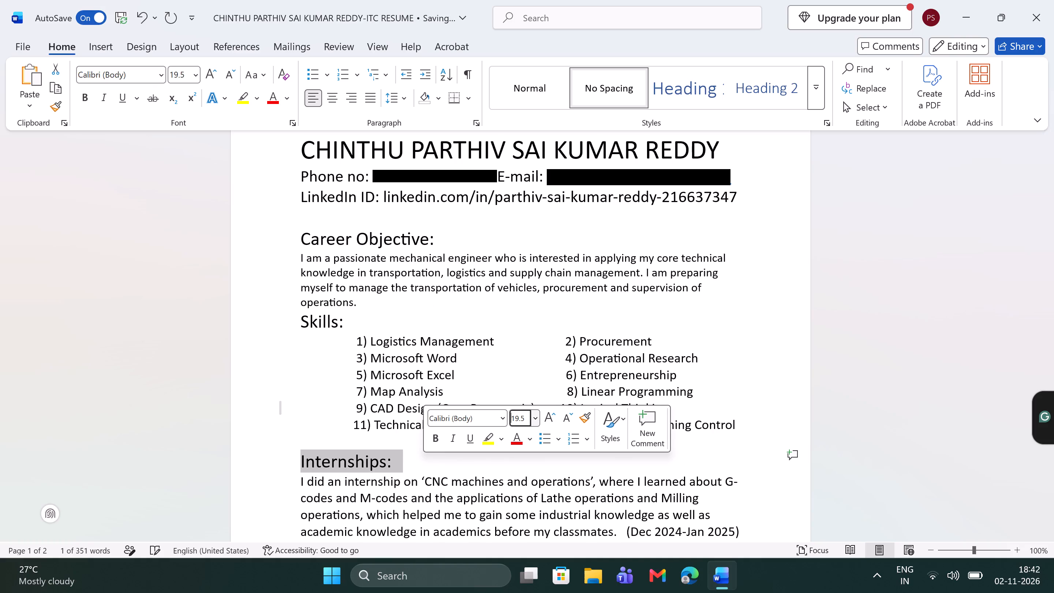
# Set the font size of the whole twelve-item skills list to 12.5.
pyautogui.moveTo(354, 339); pyautogui.dragTo(408, 366)
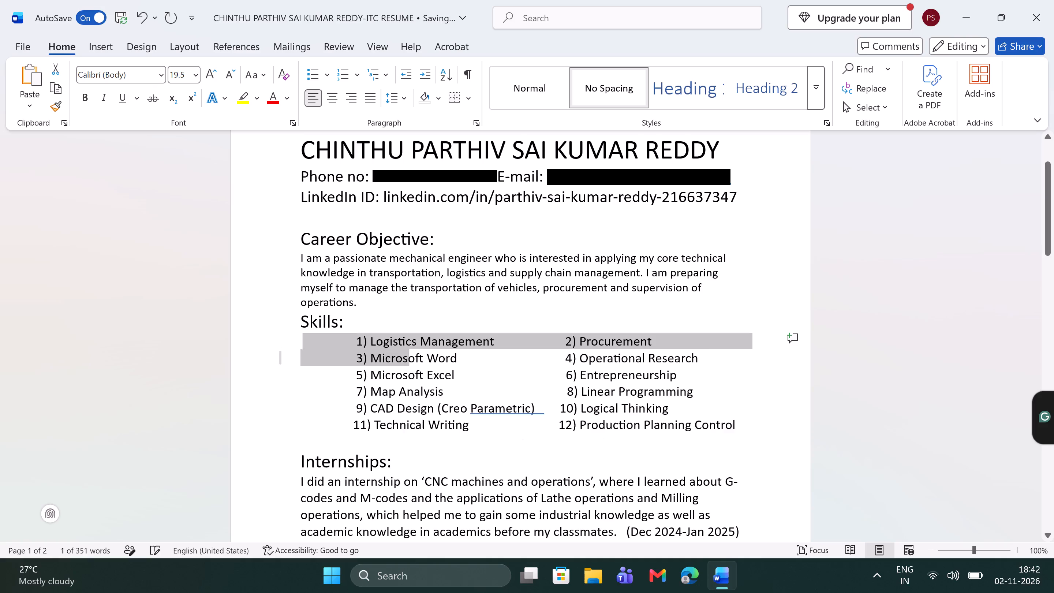
pyautogui.moveTo(408, 366); pyautogui.dragTo(727, 423)
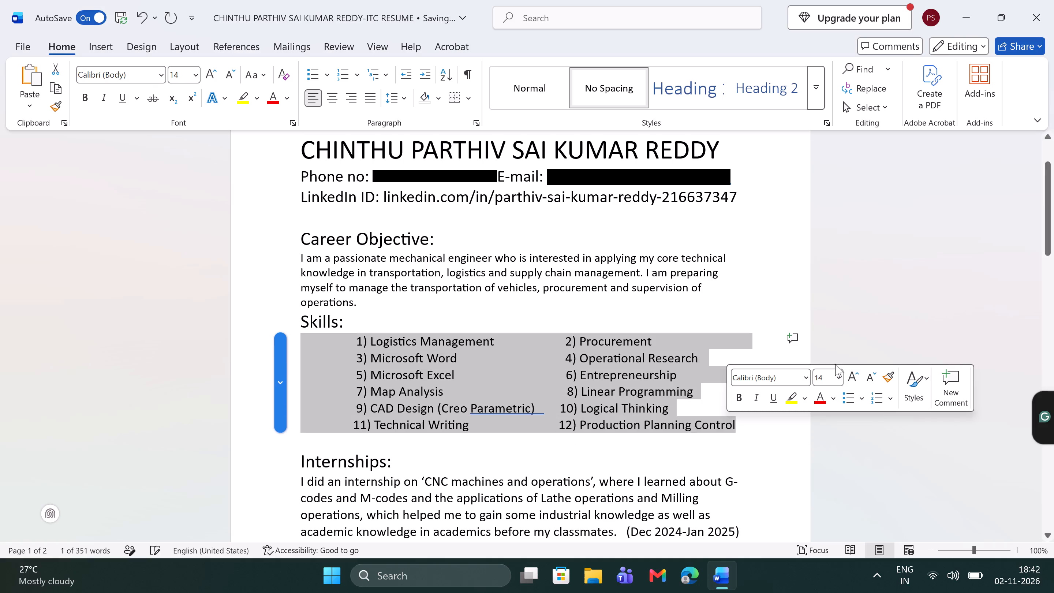
pyautogui.click(830, 375)
pyautogui.write('12.5')
pyautogui.press('Return')
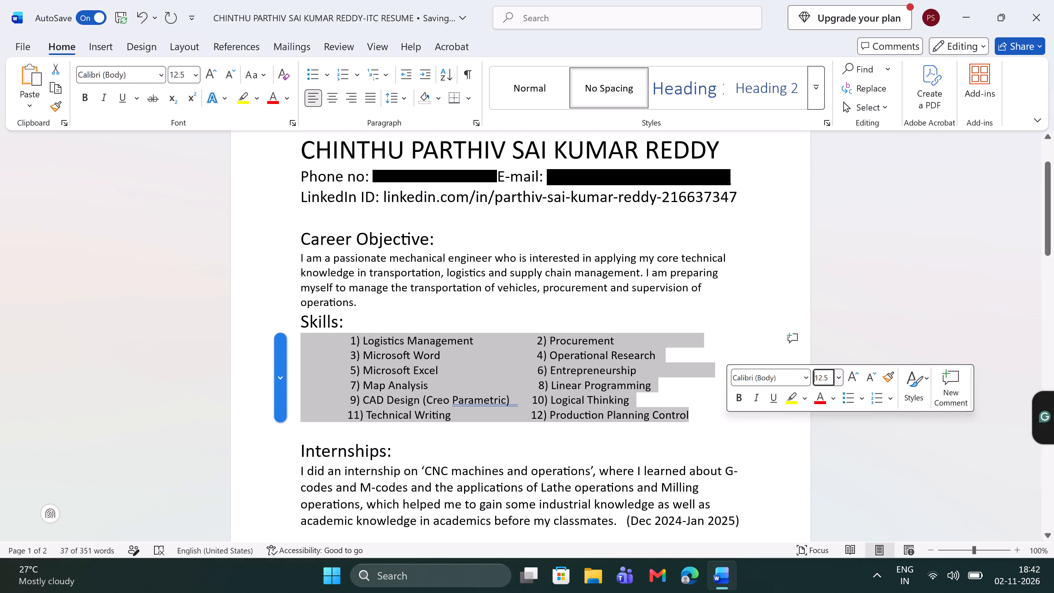
pyautogui.click(759, 262)
# Set the font size of the CNC machines paragraph under Internships to 12.5.
pyautogui.scroll(-1, 605, 380)
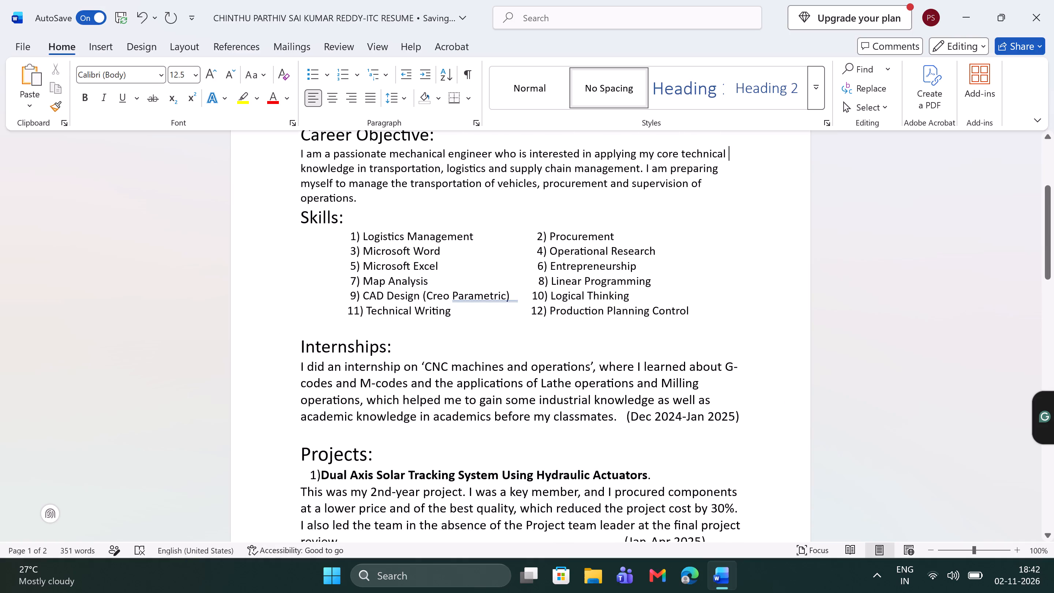
pyautogui.moveTo(298, 348); pyautogui.dragTo(415, 340)
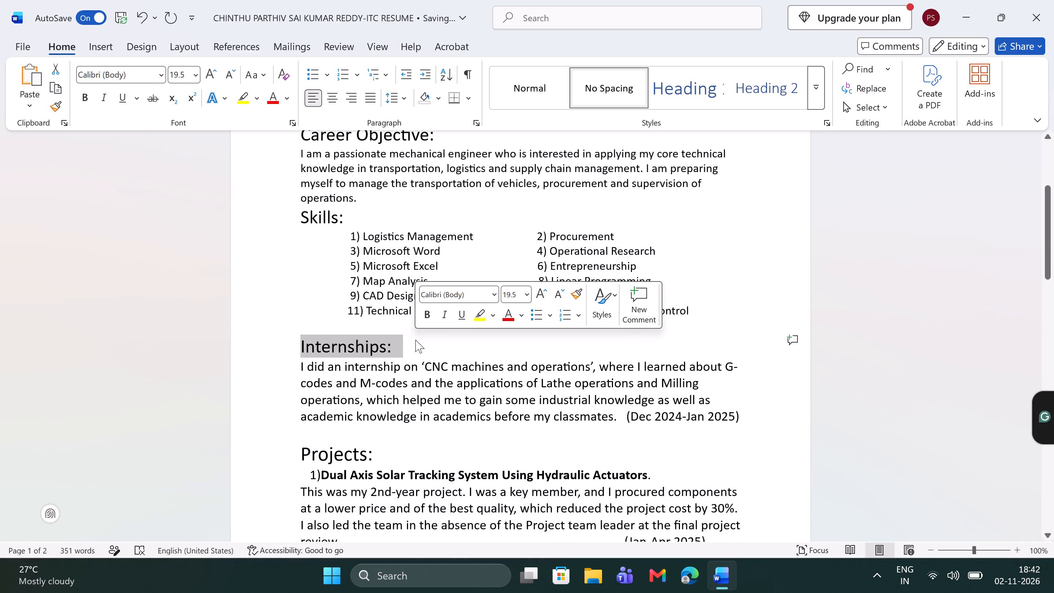
pyautogui.moveTo(299, 365); pyautogui.dragTo(465, 409)
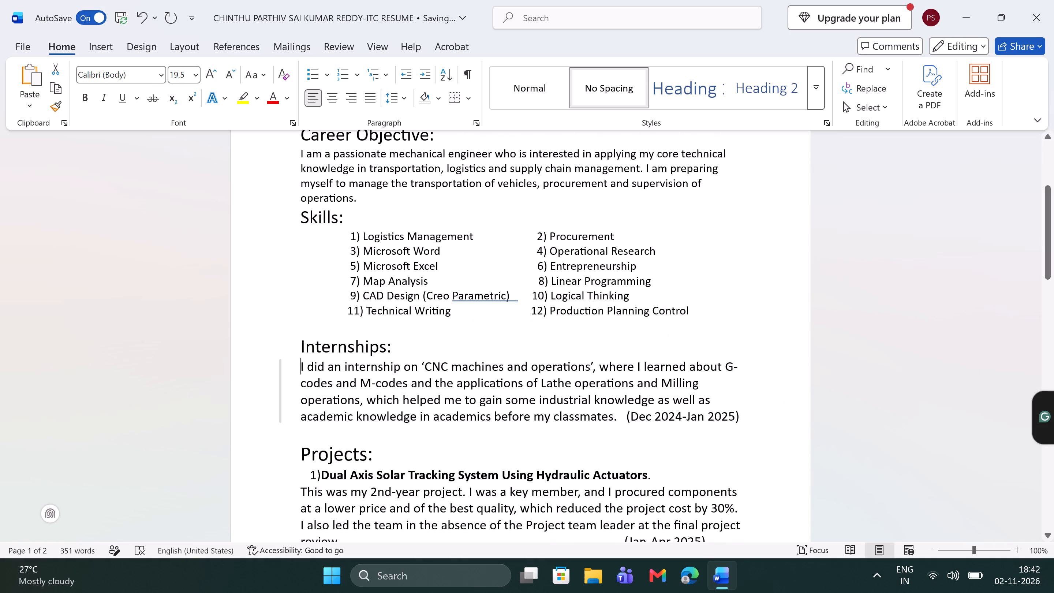
pyautogui.moveTo(465, 409); pyautogui.dragTo(770, 418)
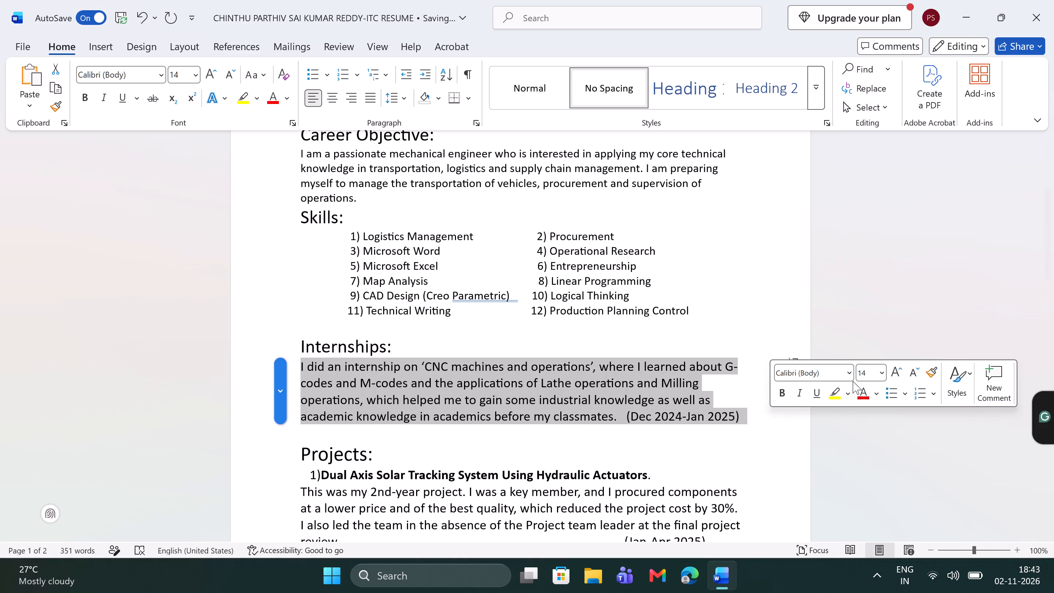
pyautogui.click(868, 374)
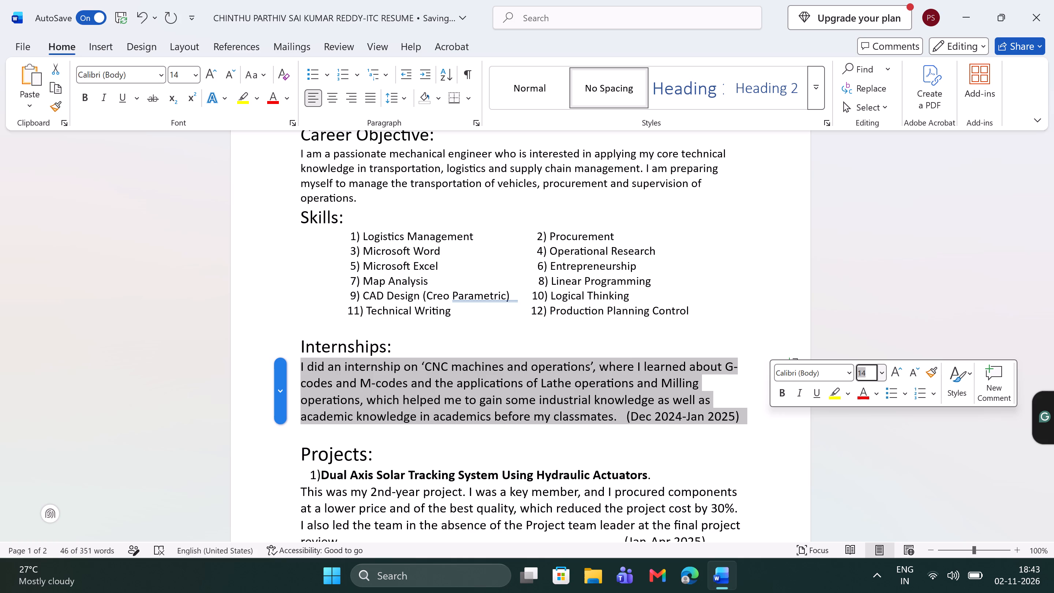
pyautogui.write('12.5')
pyautogui.press('Return')
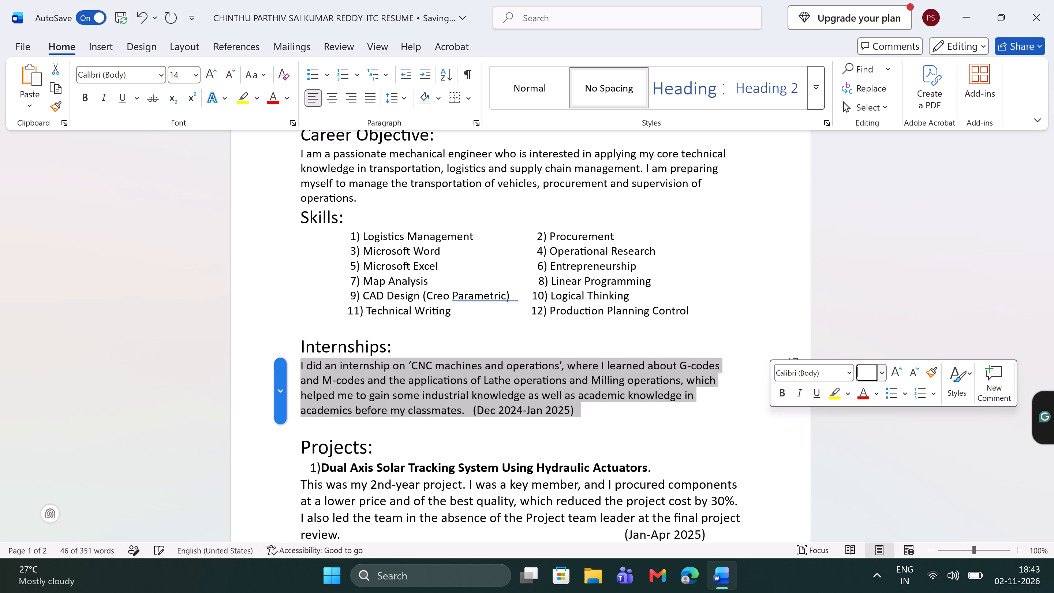
# Move the (Dec 2024-Jan 2025) date in the Internships paragraph towards the right margin by adding spaces before it.
pyautogui.click(474, 413)
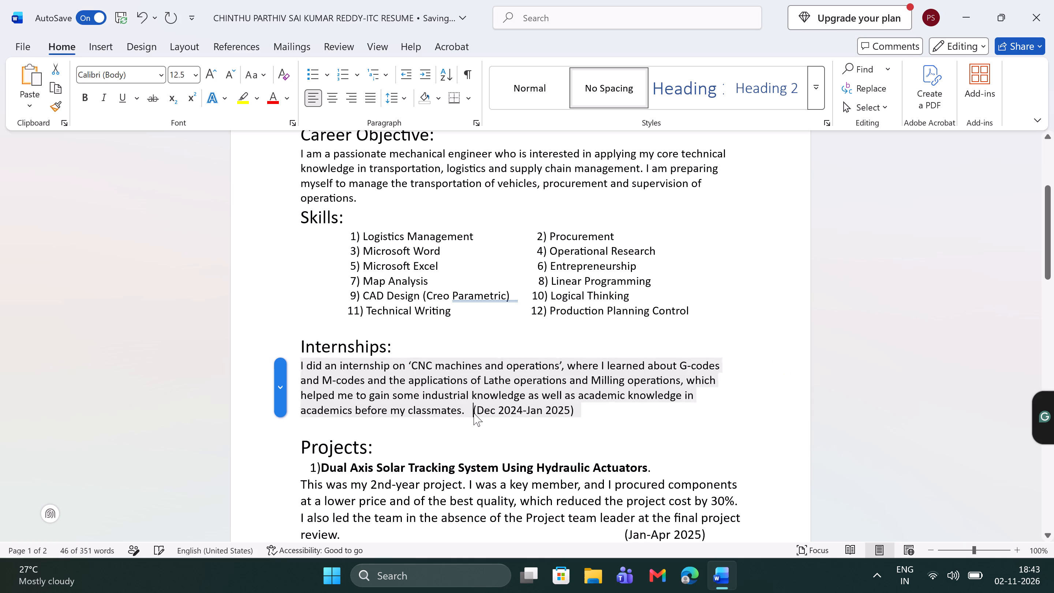
pyautogui.press('space')
pyautogui.press('space')
pyautogui.press('space')
pyautogui.press('space')
pyautogui.press('space')
pyautogui.press('space')
pyautogui.press('space')
pyautogui.press('space')
pyautogui.press('space')
pyautogui.press('space')
pyautogui.press('space')
pyautogui.press('space')
pyautogui.press('space')
pyautogui.press('space')
pyautogui.press('space')
pyautogui.press('space')
pyautogui.press('space')
pyautogui.press('space')
pyautogui.press('space')
pyautogui.press('space')
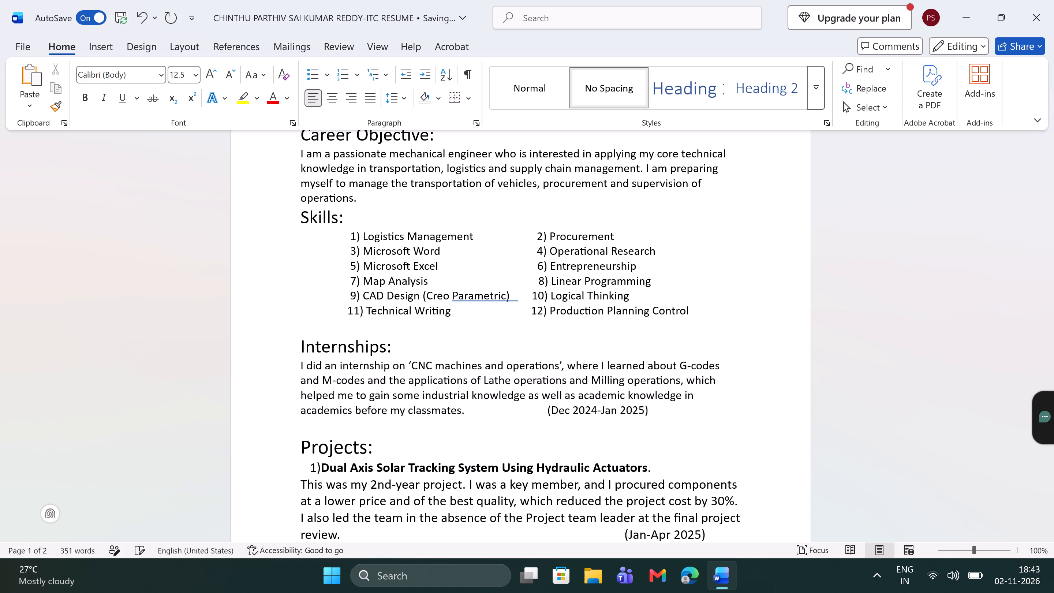
pyautogui.press('space')
pyautogui.press('space')
pyautogui.press('space')
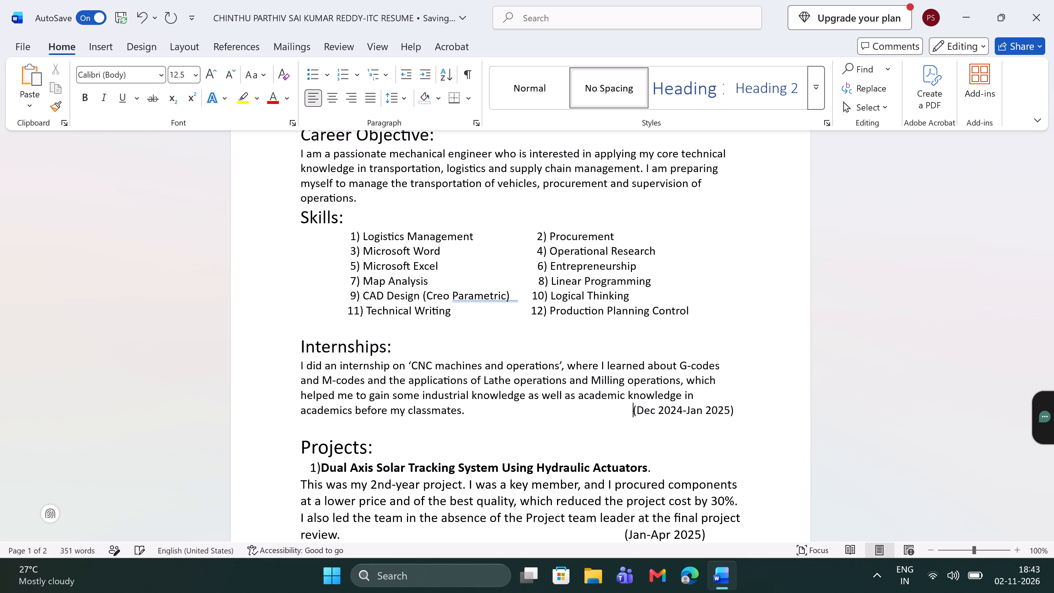
pyautogui.press('BackSpace')
pyautogui.press('BackSpace')
pyautogui.press('BackSpace')
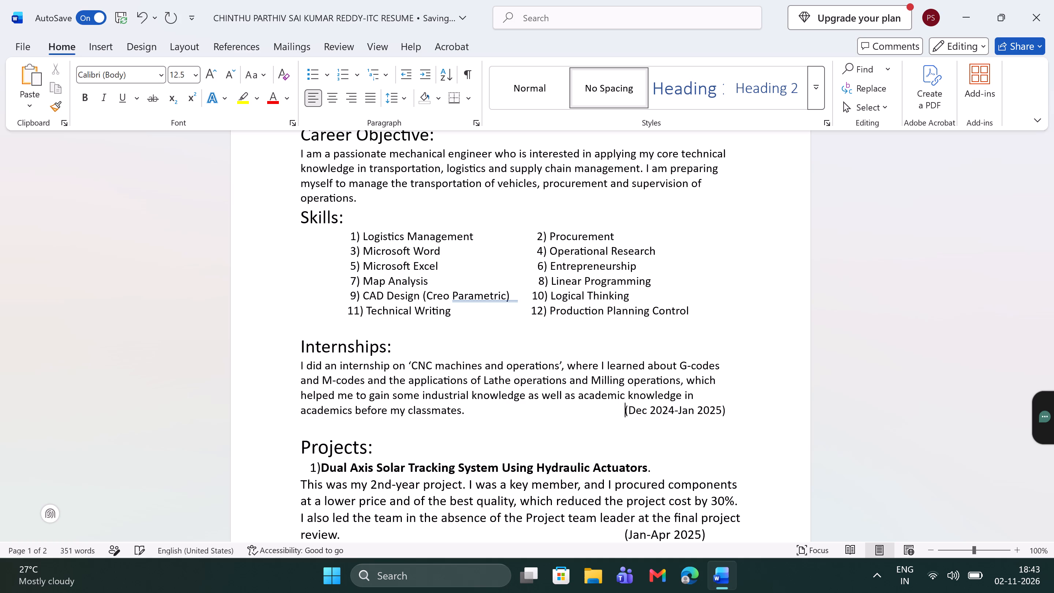
# Set the font size of the Projects heading to 19.5.
pyautogui.scroll(-1, 440, 424)
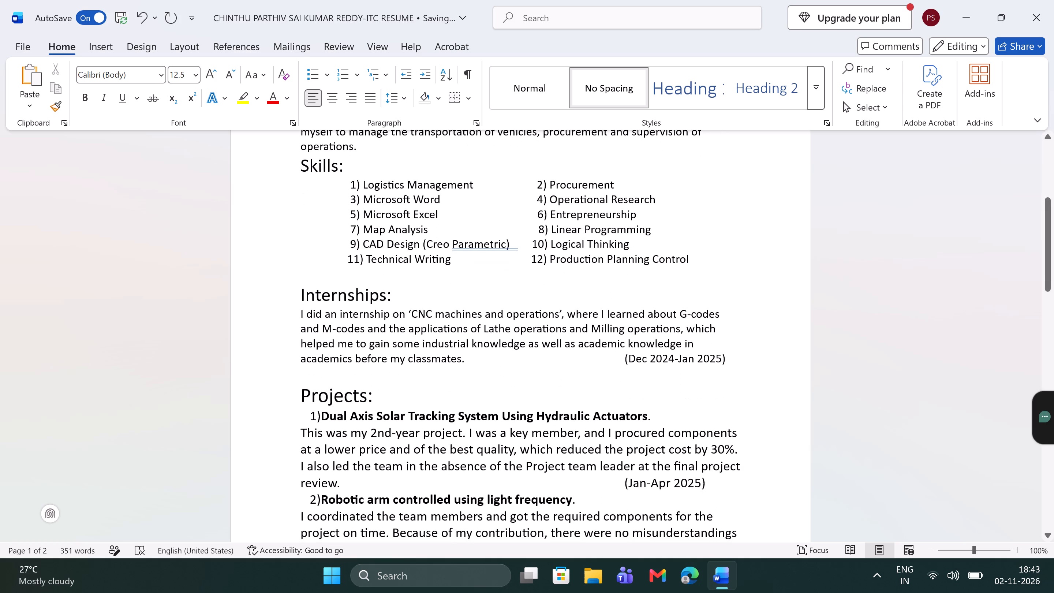
pyautogui.moveTo(299, 396); pyautogui.dragTo(387, 395)
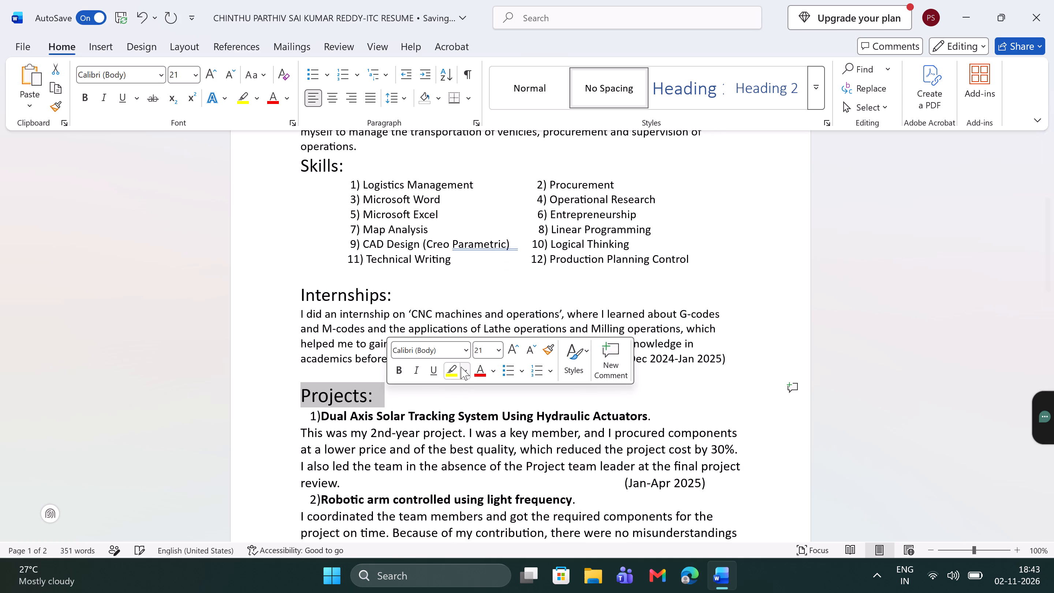
pyautogui.click(483, 351)
pyautogui.write('19.5')
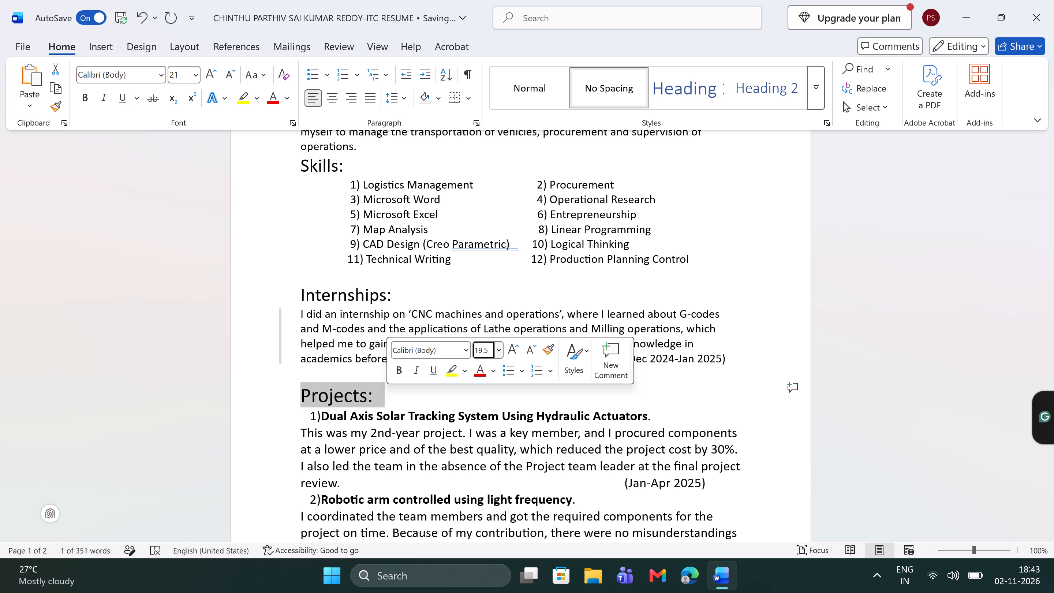
pyautogui.press('Return')
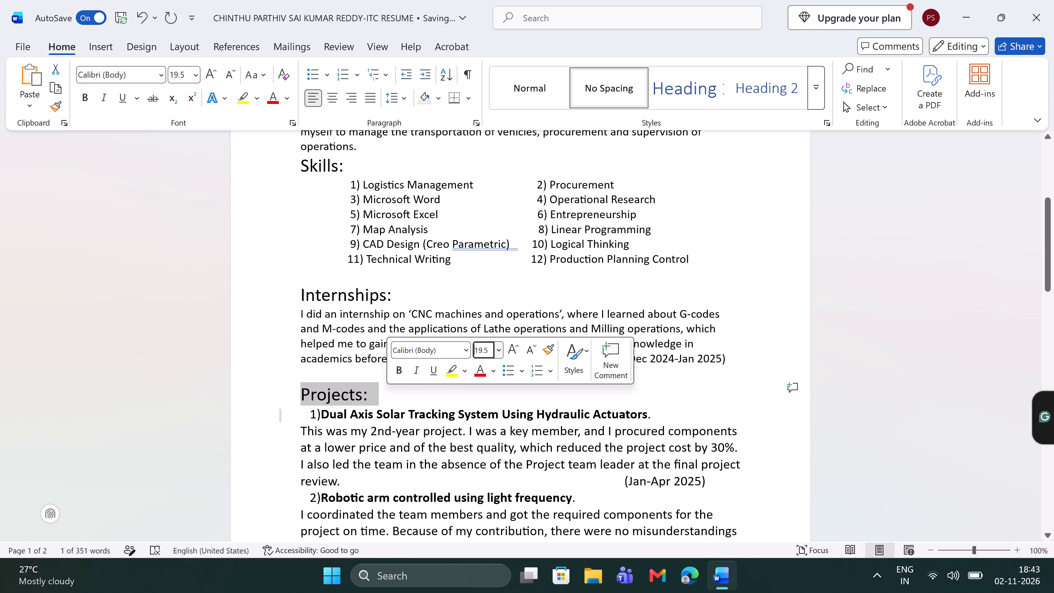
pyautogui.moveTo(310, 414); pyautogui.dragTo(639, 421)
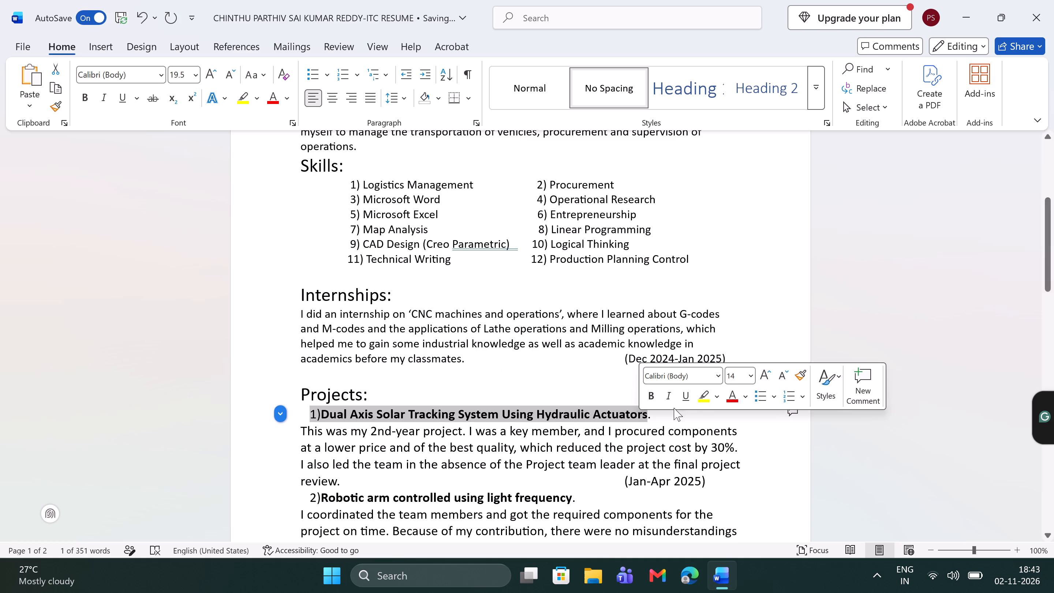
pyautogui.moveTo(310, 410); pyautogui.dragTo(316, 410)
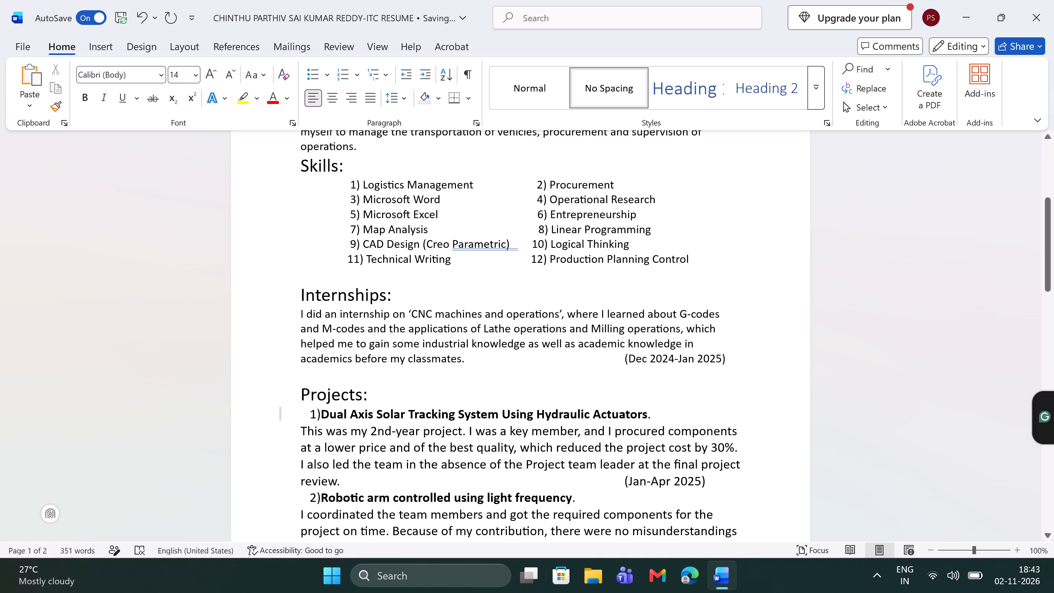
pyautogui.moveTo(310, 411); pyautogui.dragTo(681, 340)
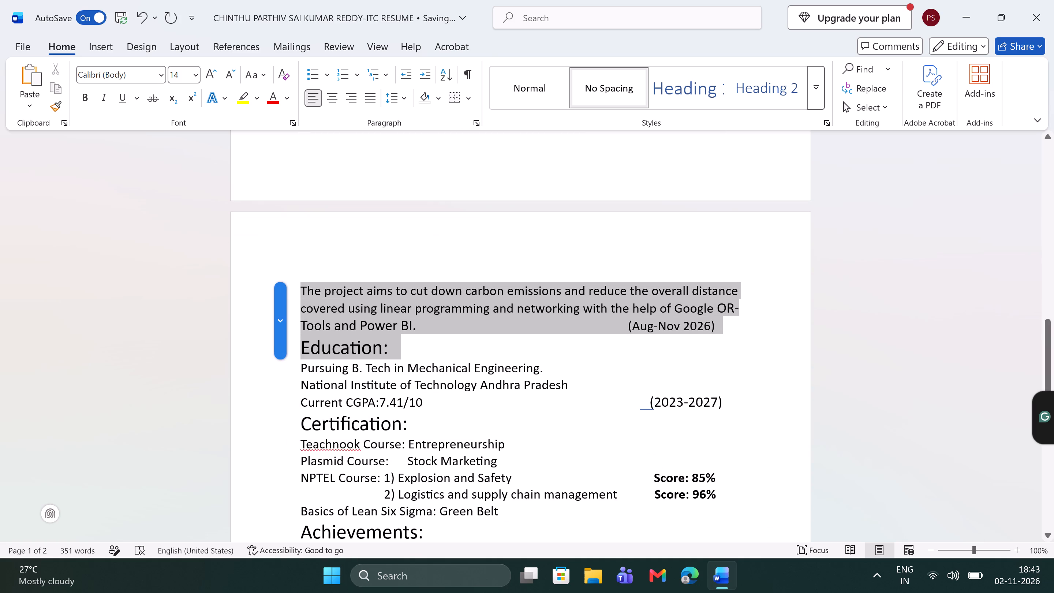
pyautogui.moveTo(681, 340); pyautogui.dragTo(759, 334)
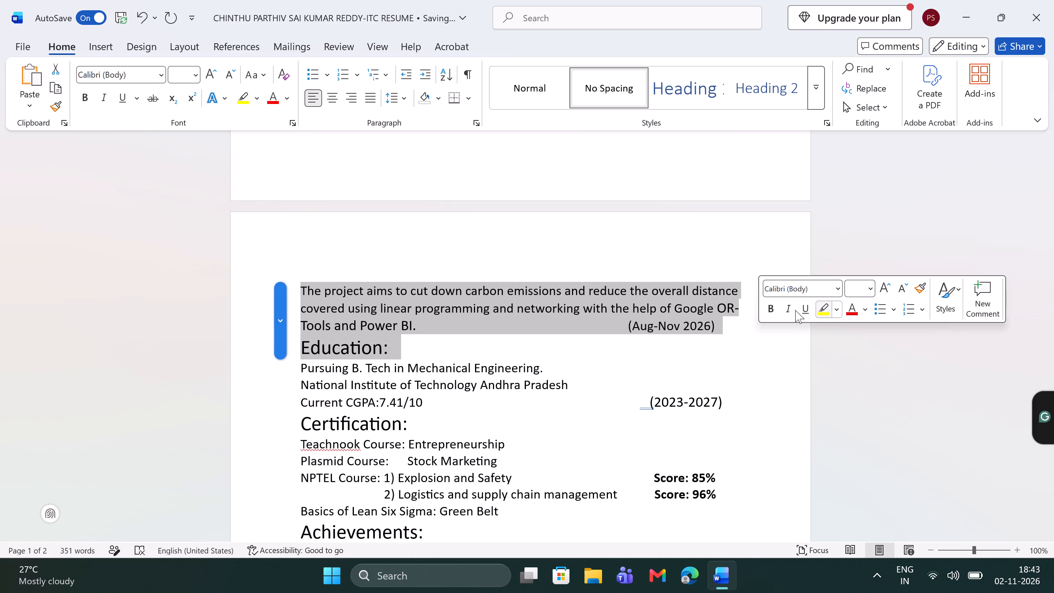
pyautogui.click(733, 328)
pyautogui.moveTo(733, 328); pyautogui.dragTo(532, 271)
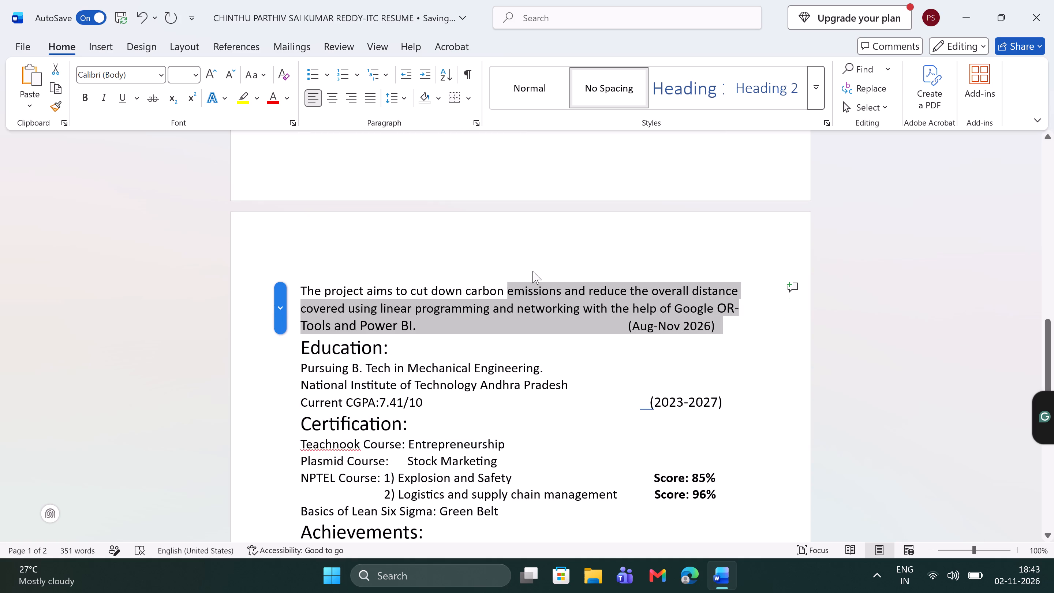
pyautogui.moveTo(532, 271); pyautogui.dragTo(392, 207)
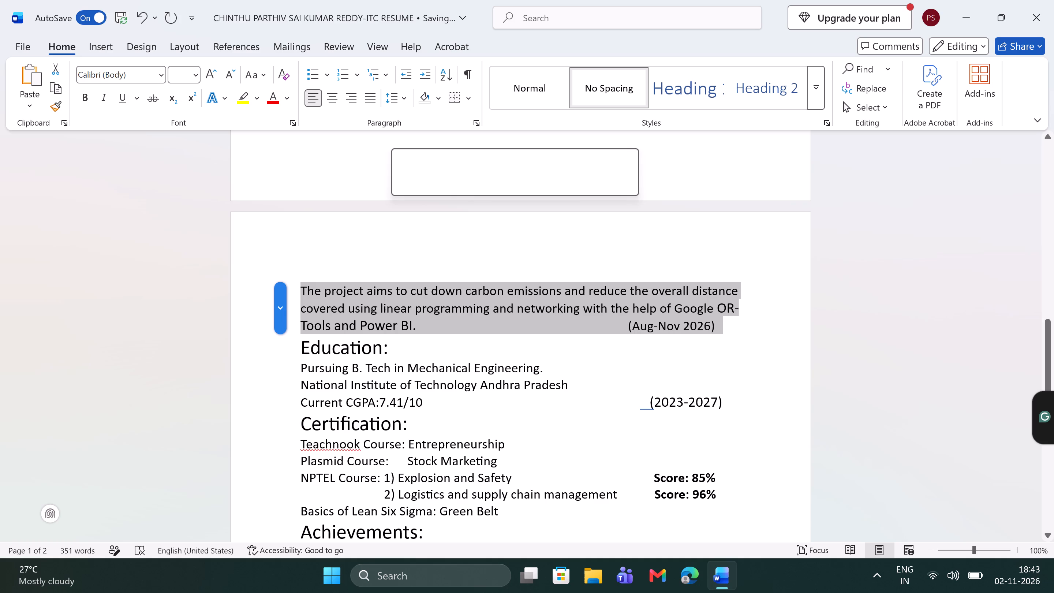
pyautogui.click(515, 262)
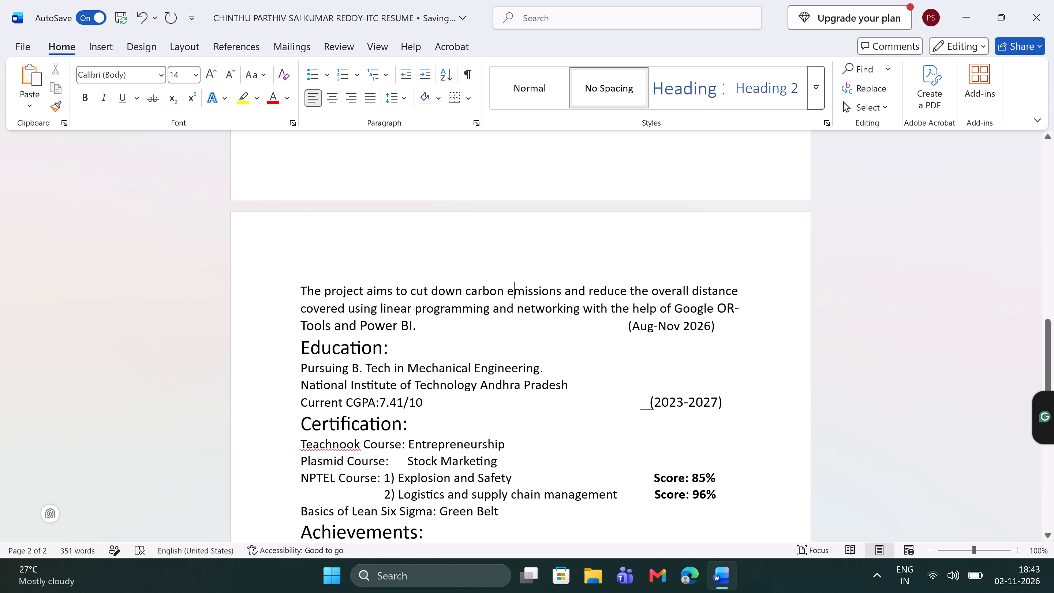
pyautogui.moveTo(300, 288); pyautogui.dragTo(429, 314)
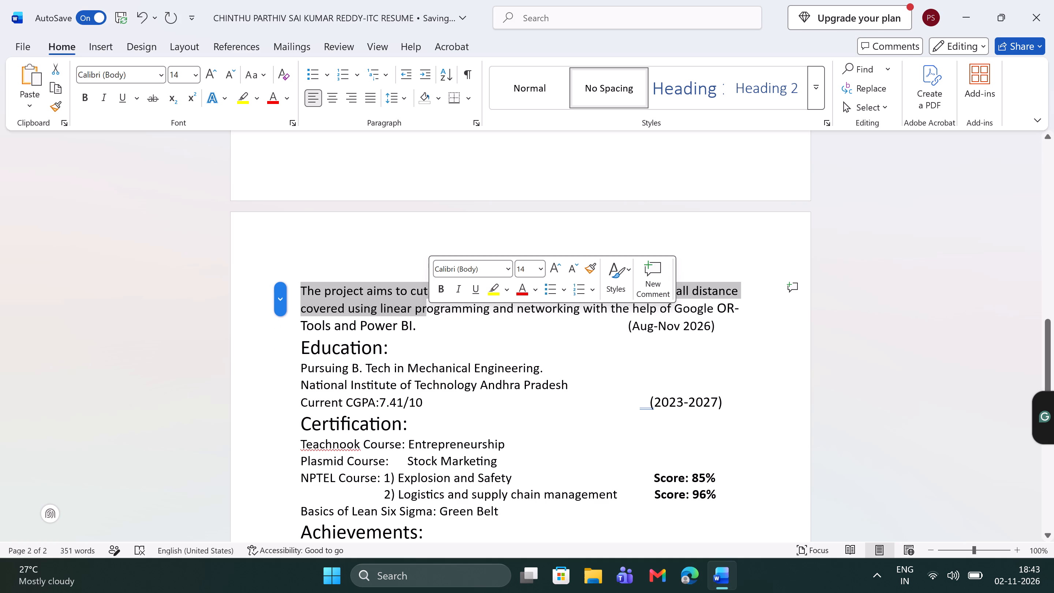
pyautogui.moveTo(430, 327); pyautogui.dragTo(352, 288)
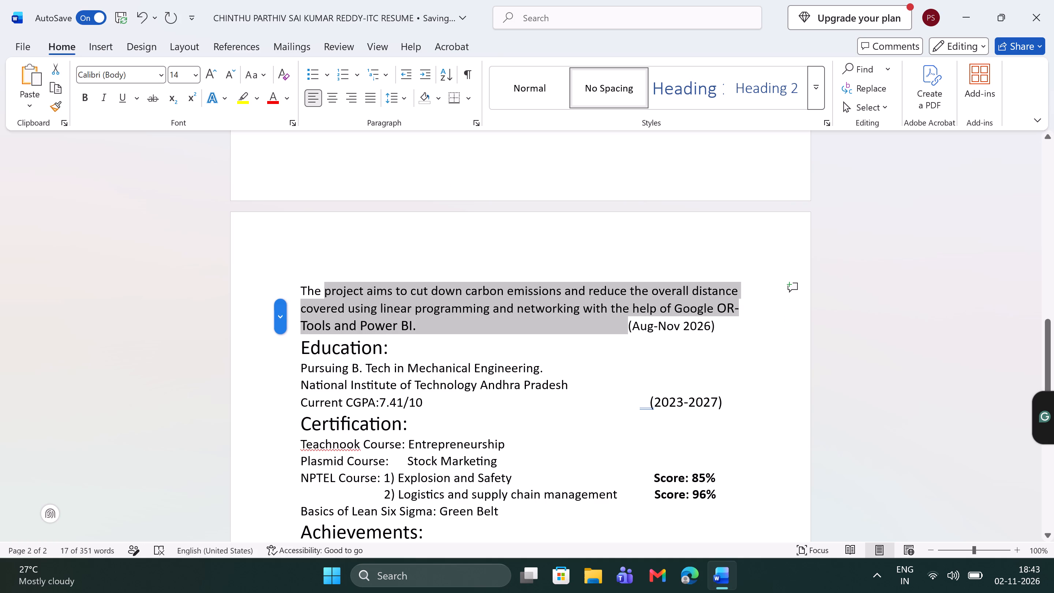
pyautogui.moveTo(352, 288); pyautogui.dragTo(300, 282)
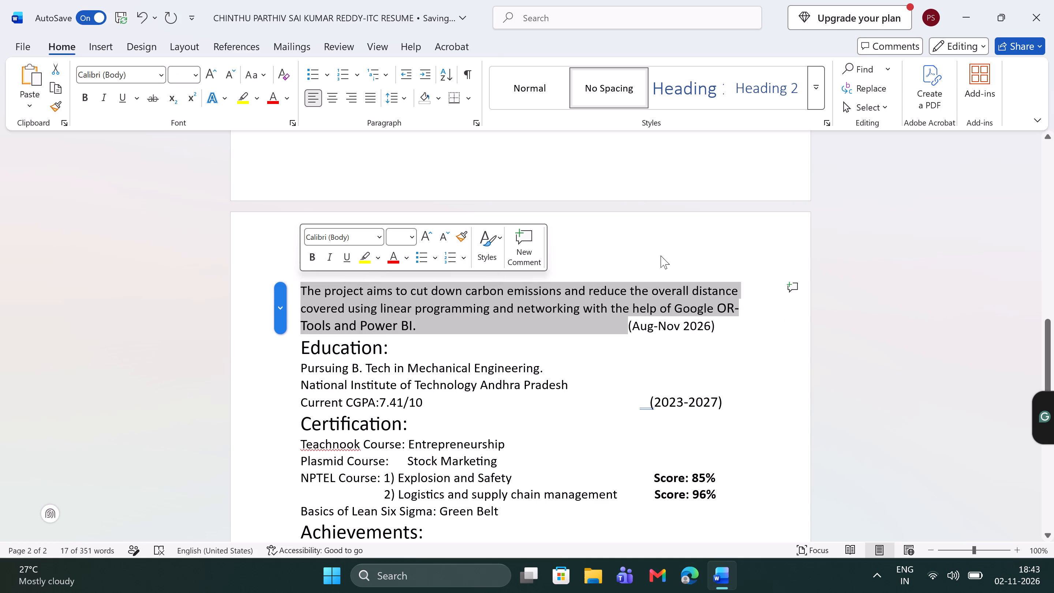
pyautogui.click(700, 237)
# Set the font size of the "Tools and Power BI." line, excluding its date, in the third project's description to 14.
pyautogui.scroll(1, 700, 237)
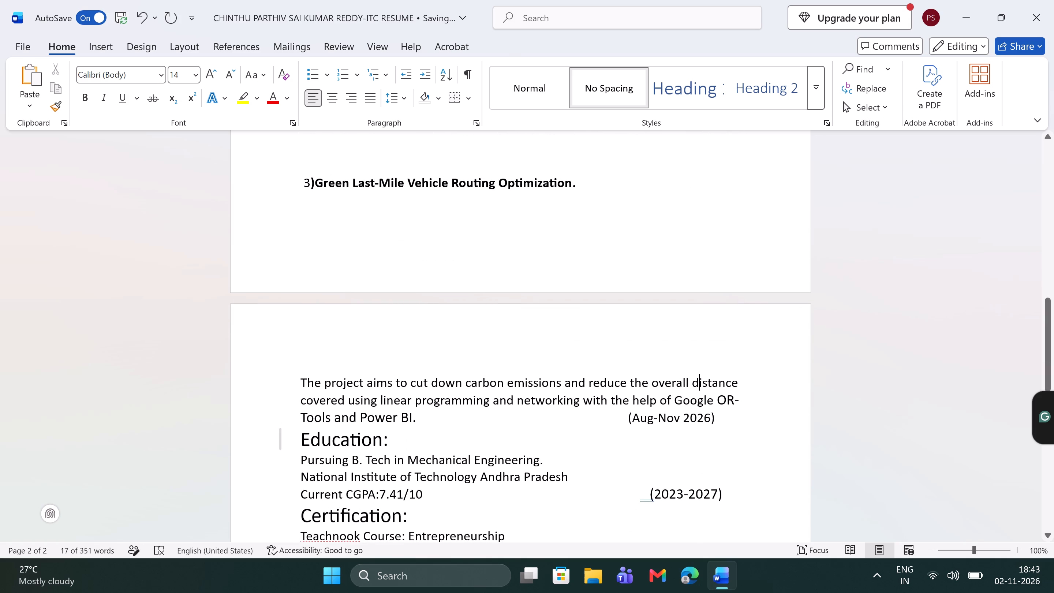
pyautogui.moveTo(298, 418); pyautogui.dragTo(421, 408)
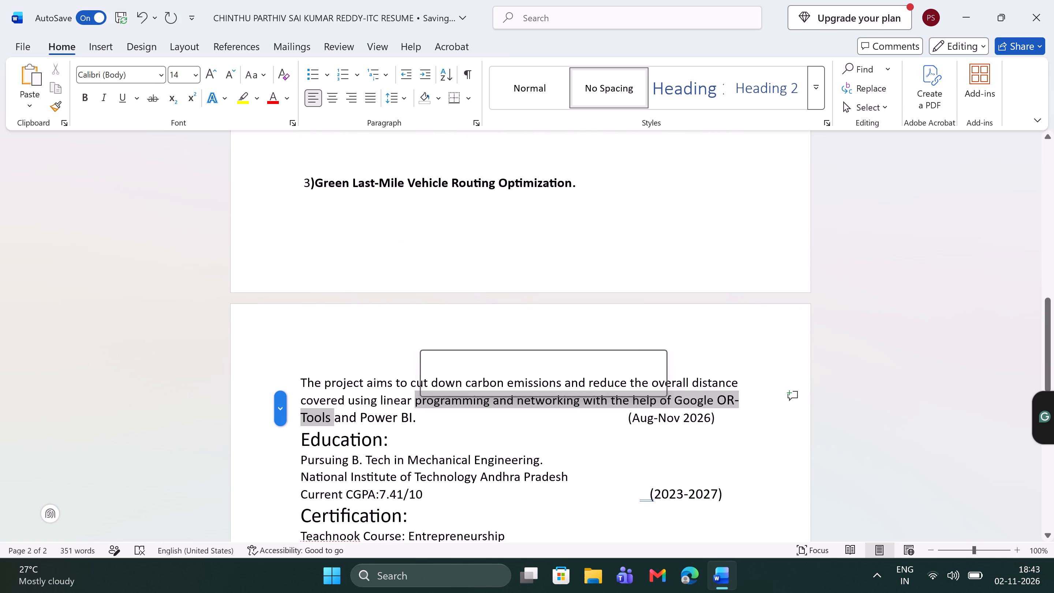
pyautogui.click(425, 426)
pyautogui.moveTo(415, 421); pyautogui.dragTo(355, 417)
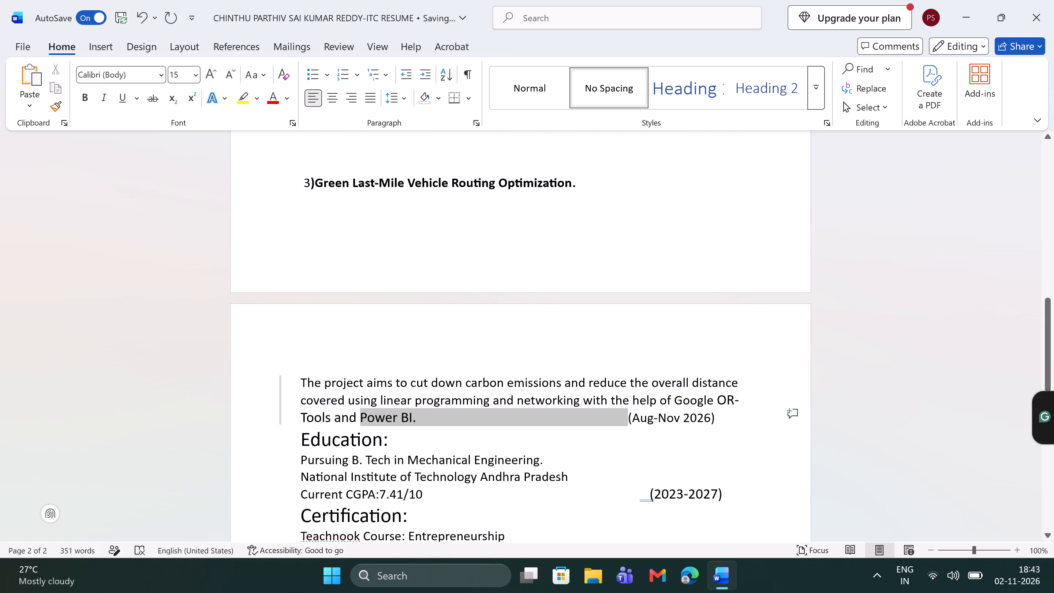
pyautogui.moveTo(355, 417); pyautogui.dragTo(312, 418)
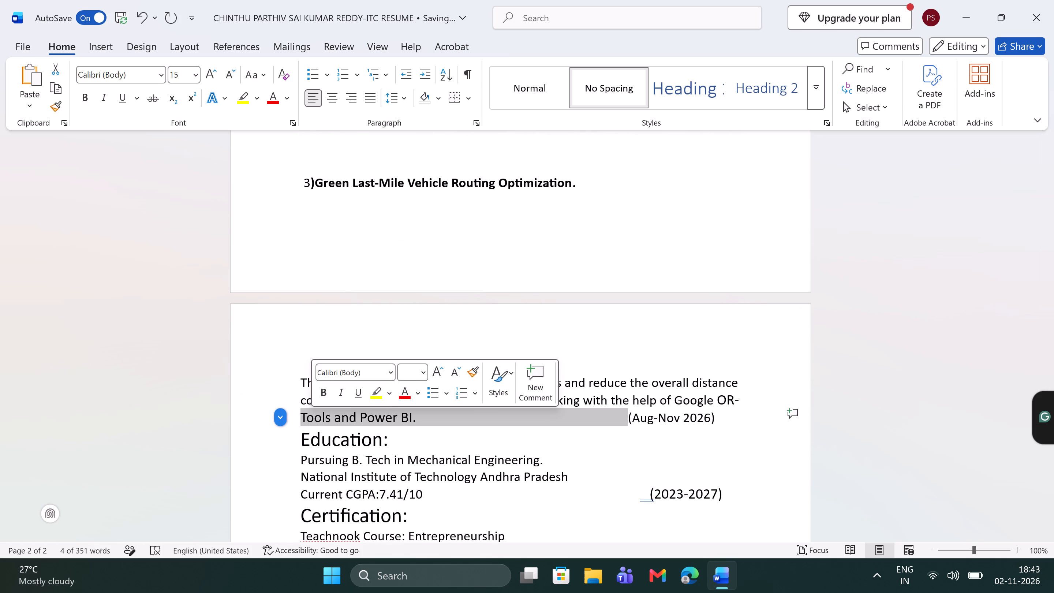
pyautogui.click(413, 374)
pyautogui.write('14')
pyautogui.press('Return')
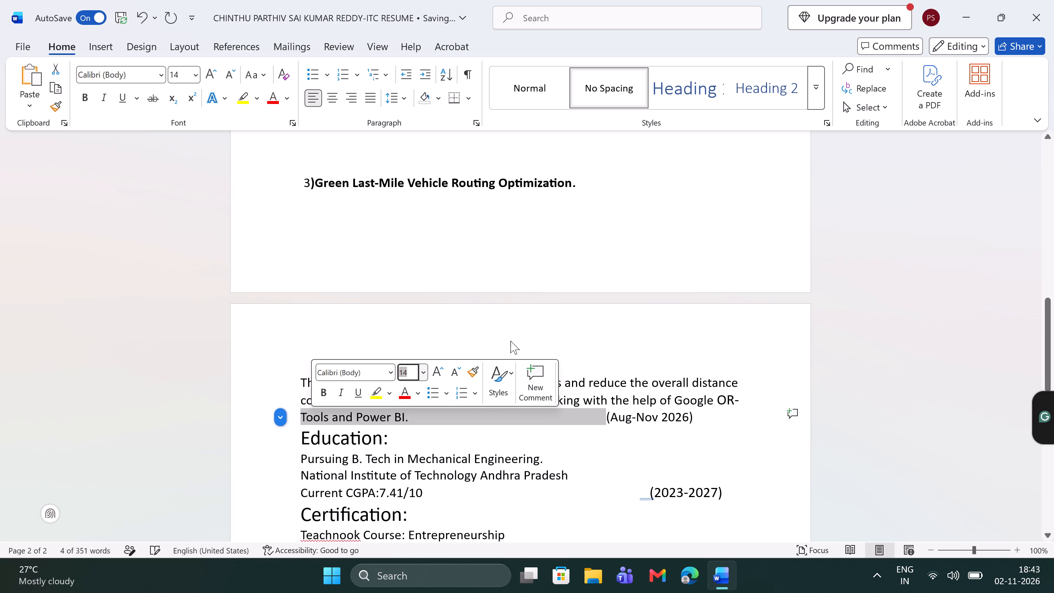
pyautogui.click(511, 341)
# Remove the blank lines above the "3)Green Last-Mile Vehicle Routing Optimization." title so it directly follows the second project.
pyautogui.scroll(1, 511, 341)
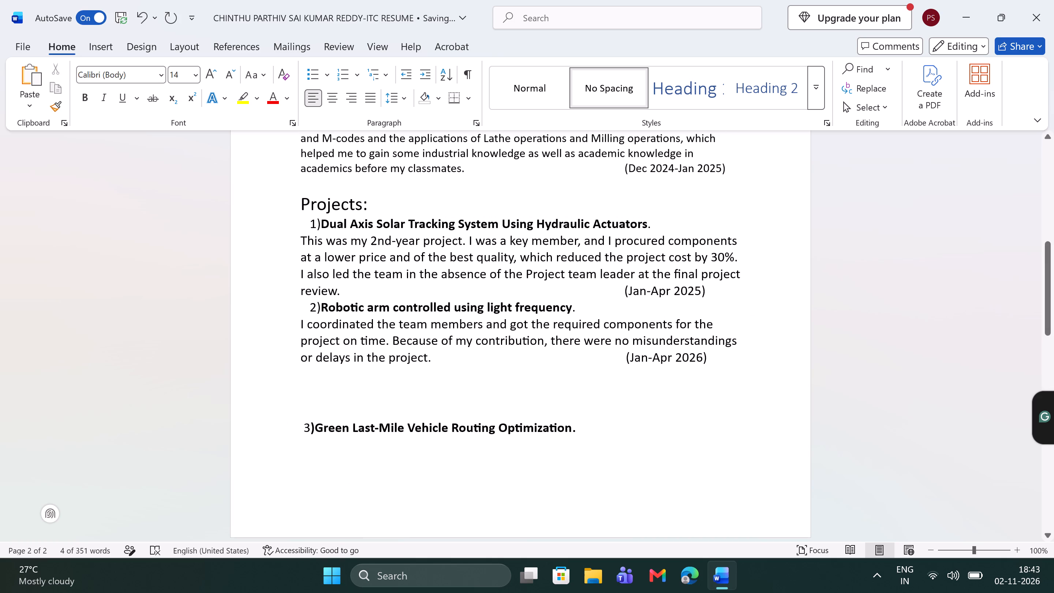
pyautogui.click(301, 429)
pyautogui.press('BackSpace')
pyautogui.press('BackSpace')
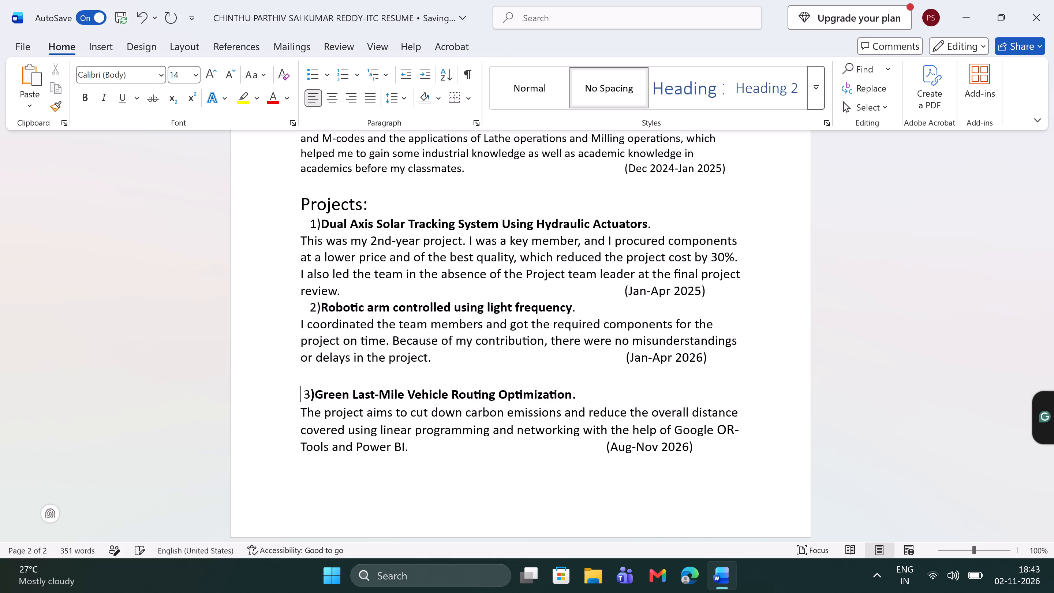
pyautogui.press('BackSpace')
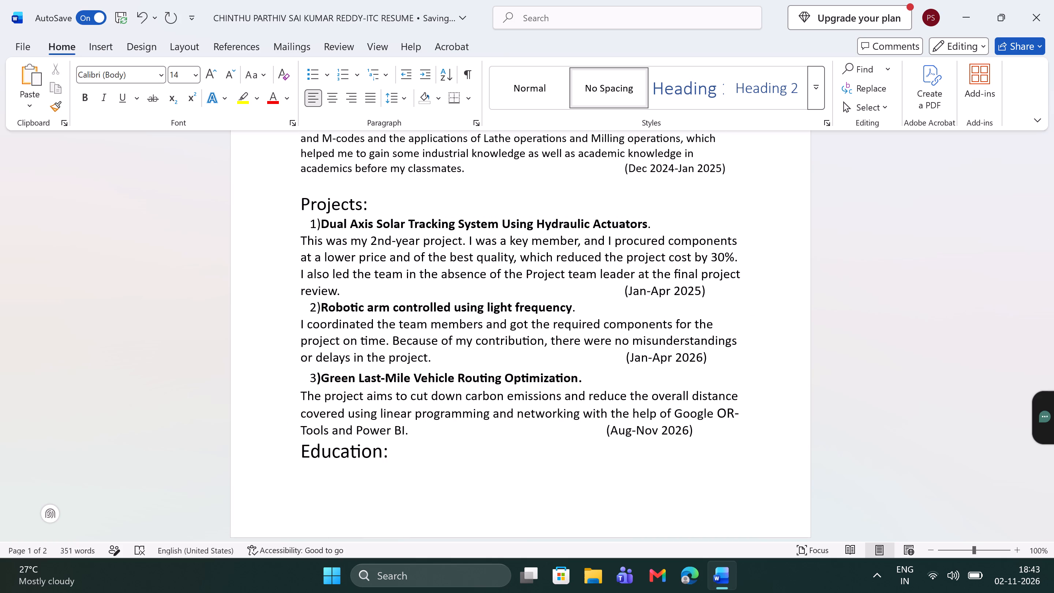
# Insert a blank line between the third project's description and the Education heading.
pyautogui.click(302, 457)
pyautogui.press('Return')
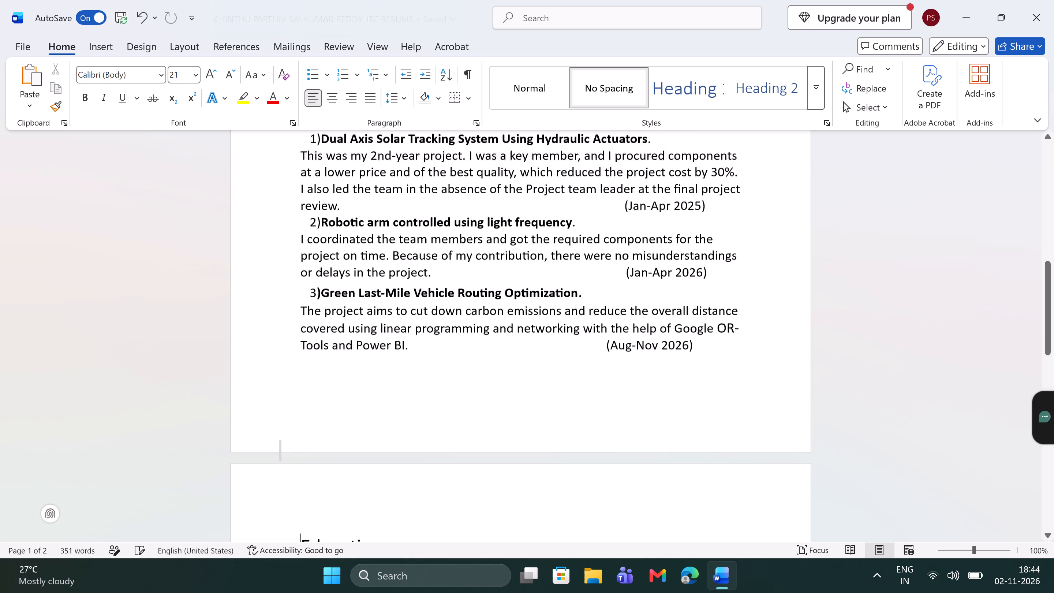
# Compare the projects' text sizes and set the Green Last-Mile Vehicle Routing Optimization description, excluding its date, to font size 14.
pyautogui.scroll(1, 302, 457)
pyautogui.scroll(1, 614, 346)
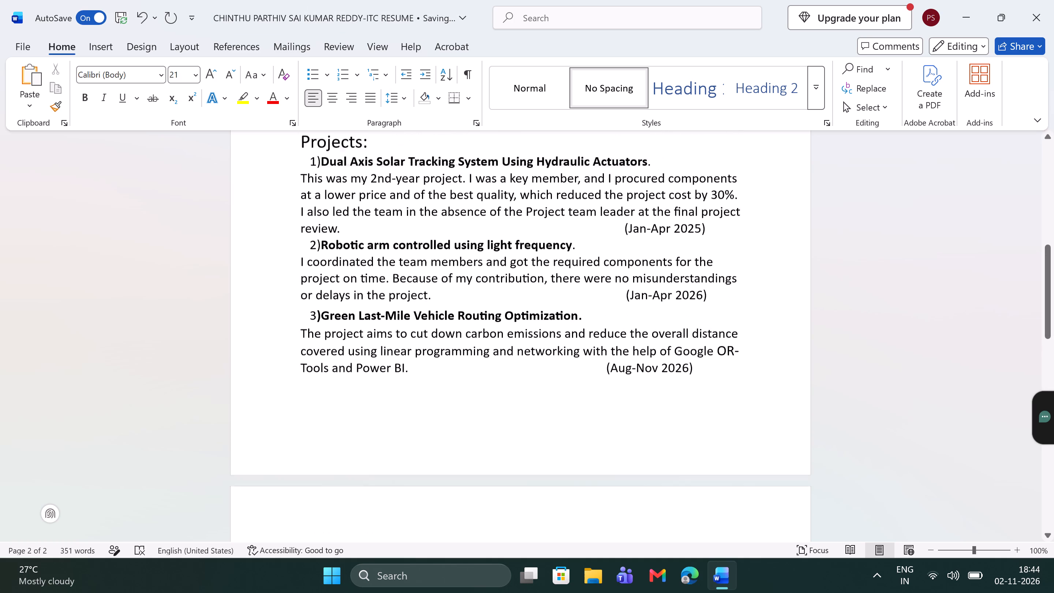
pyautogui.scroll(1, 614, 346)
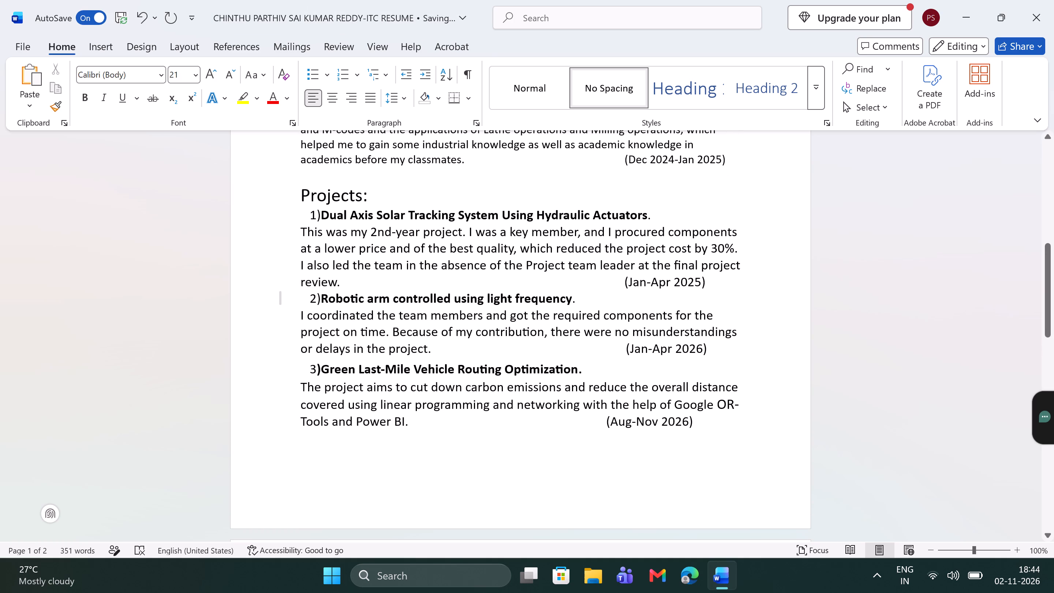
pyautogui.moveTo(340, 297); pyautogui.dragTo(478, 290)
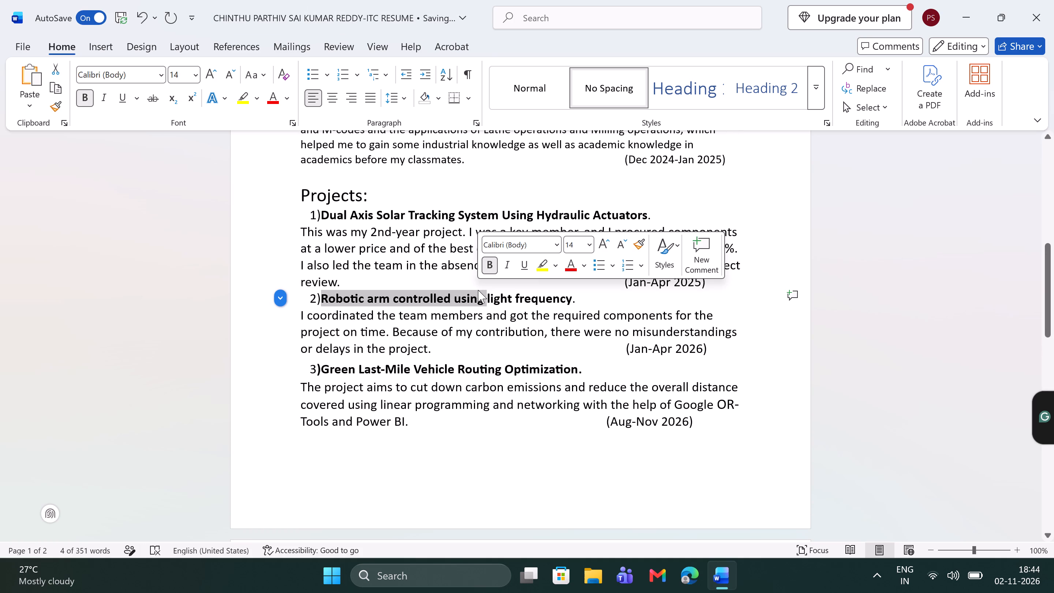
pyautogui.moveTo(362, 248); pyautogui.dragTo(437, 256)
pyautogui.moveTo(400, 324); pyautogui.dragTo(449, 348)
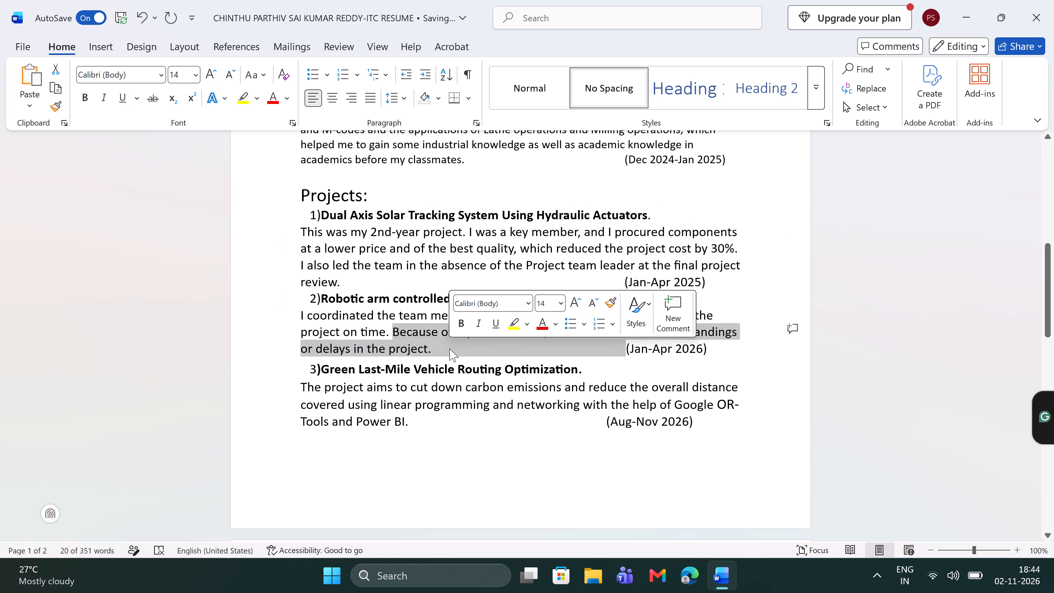
pyautogui.moveTo(393, 407); pyautogui.dragTo(455, 429)
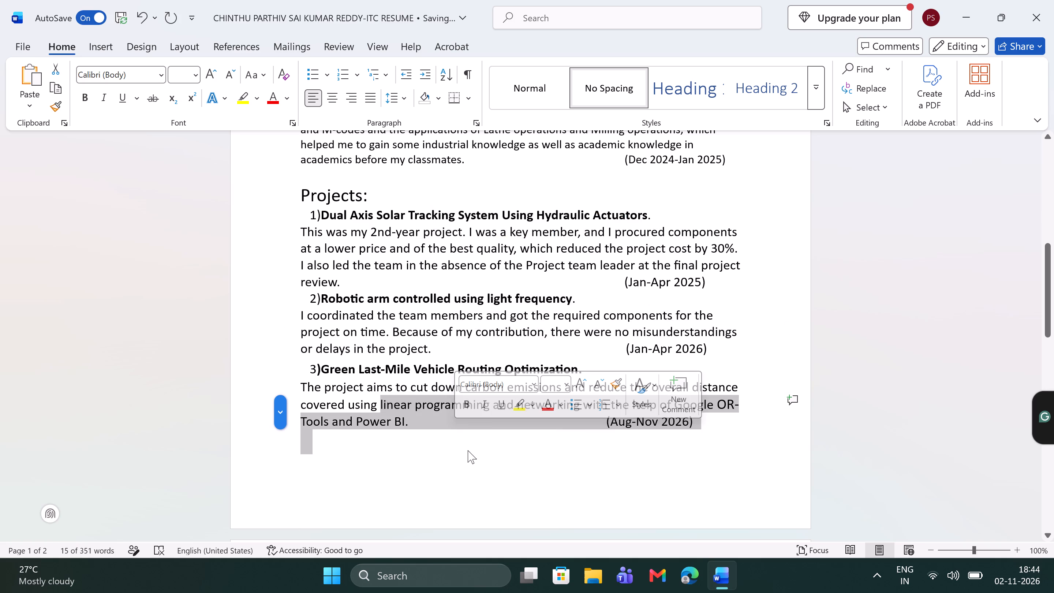
pyautogui.click(421, 426)
pyautogui.moveTo(299, 384); pyautogui.dragTo(305, 384)
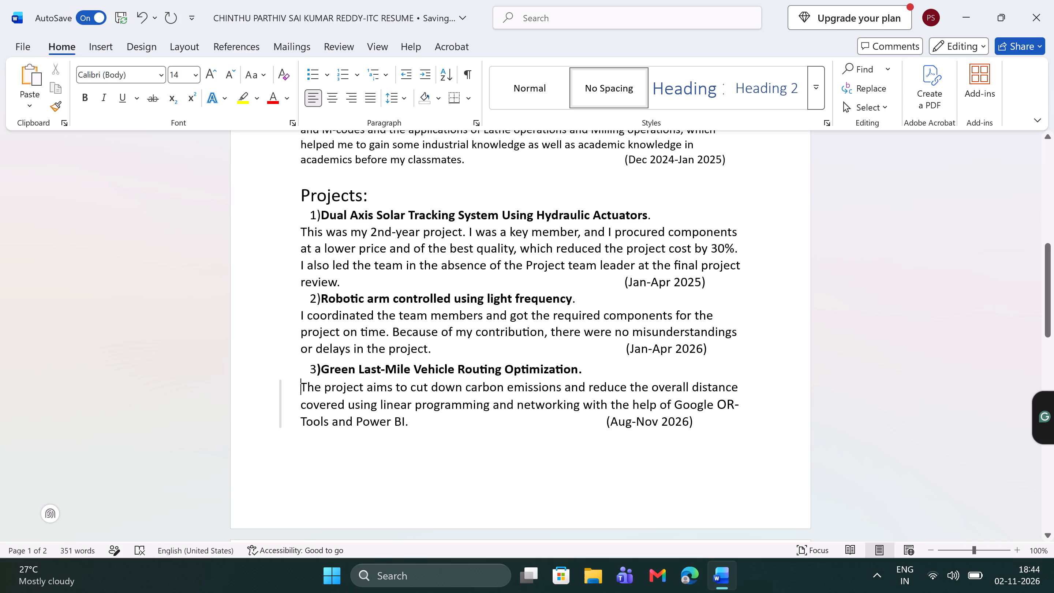
pyautogui.moveTo(305, 384); pyautogui.dragTo(411, 418)
pyautogui.click(512, 376)
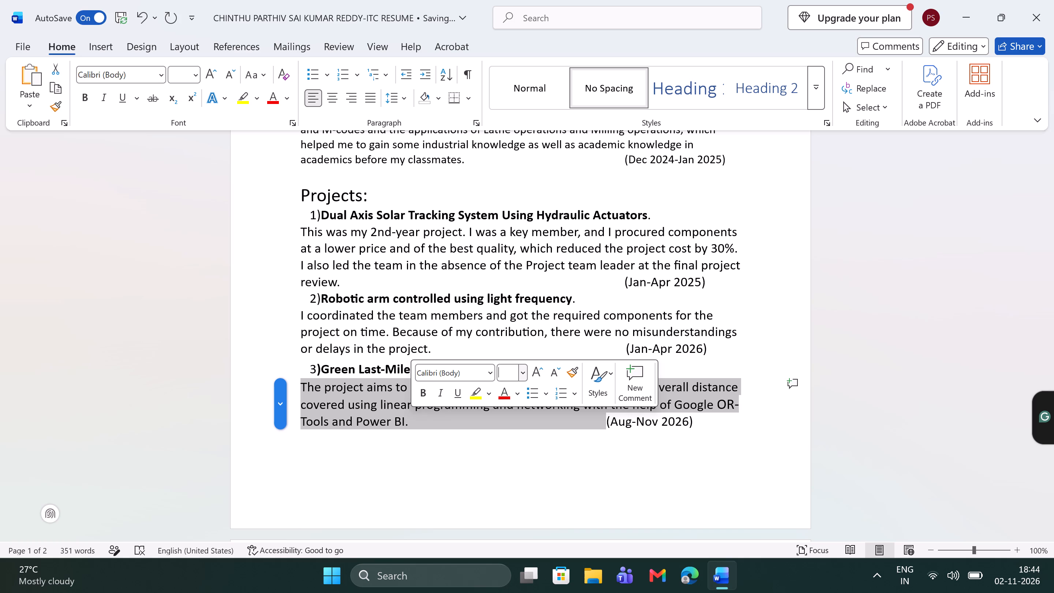
pyautogui.write('14')
pyautogui.press('Return')
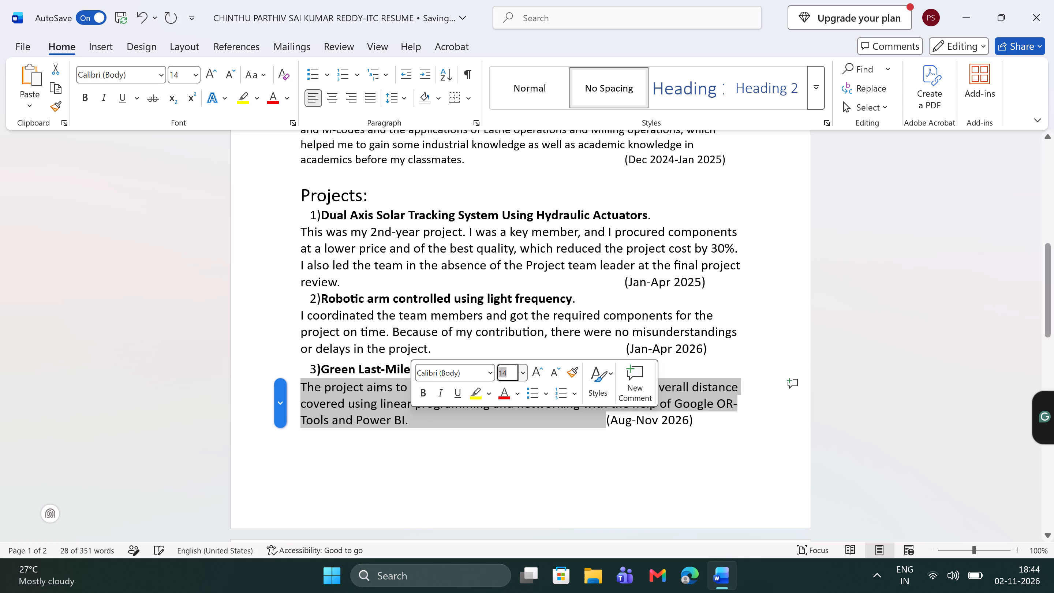
pyautogui.click(522, 453)
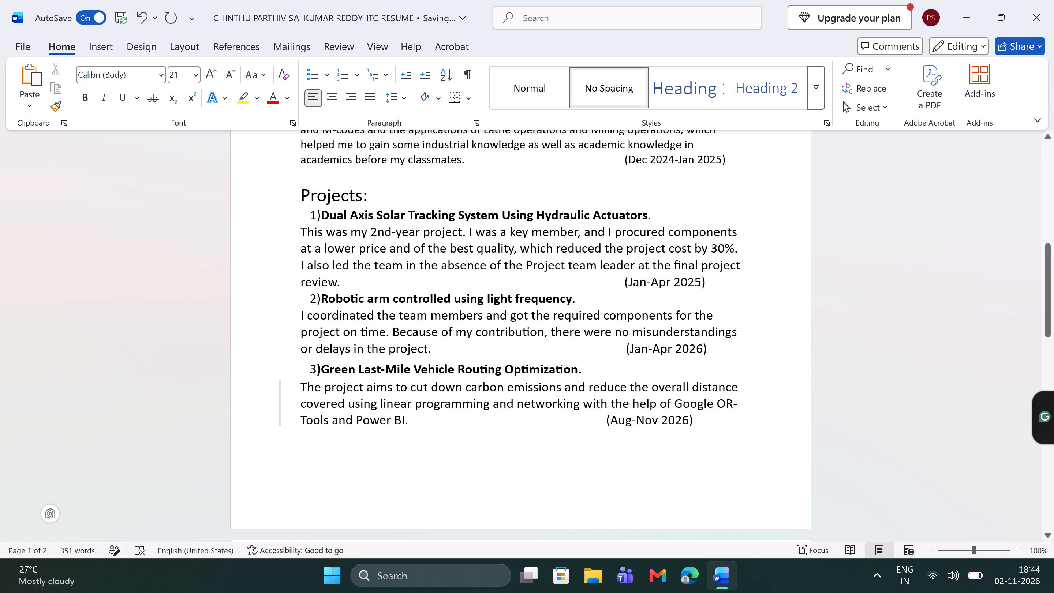
pyautogui.click(608, 427)
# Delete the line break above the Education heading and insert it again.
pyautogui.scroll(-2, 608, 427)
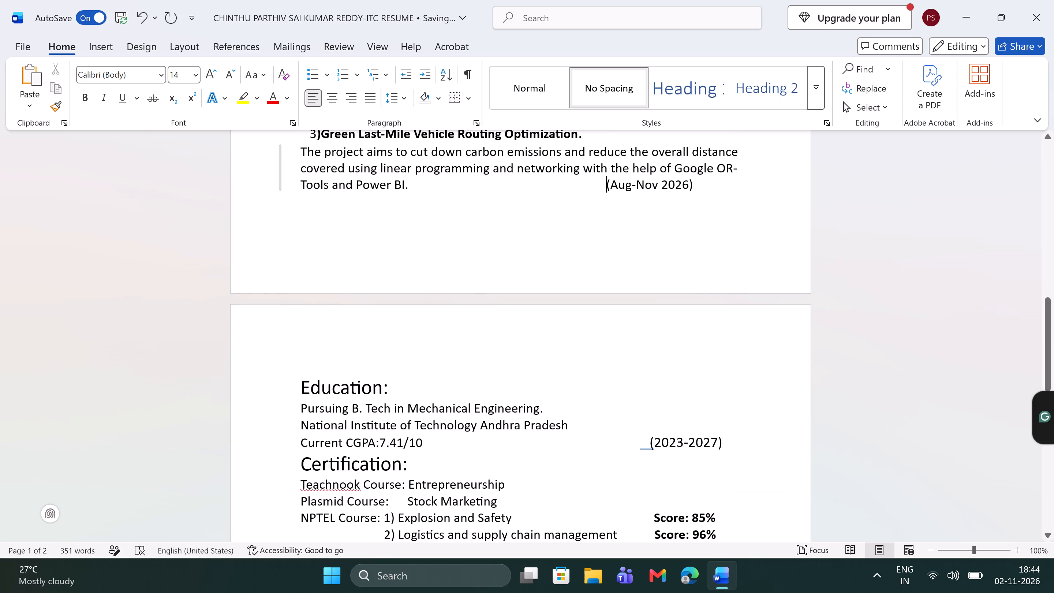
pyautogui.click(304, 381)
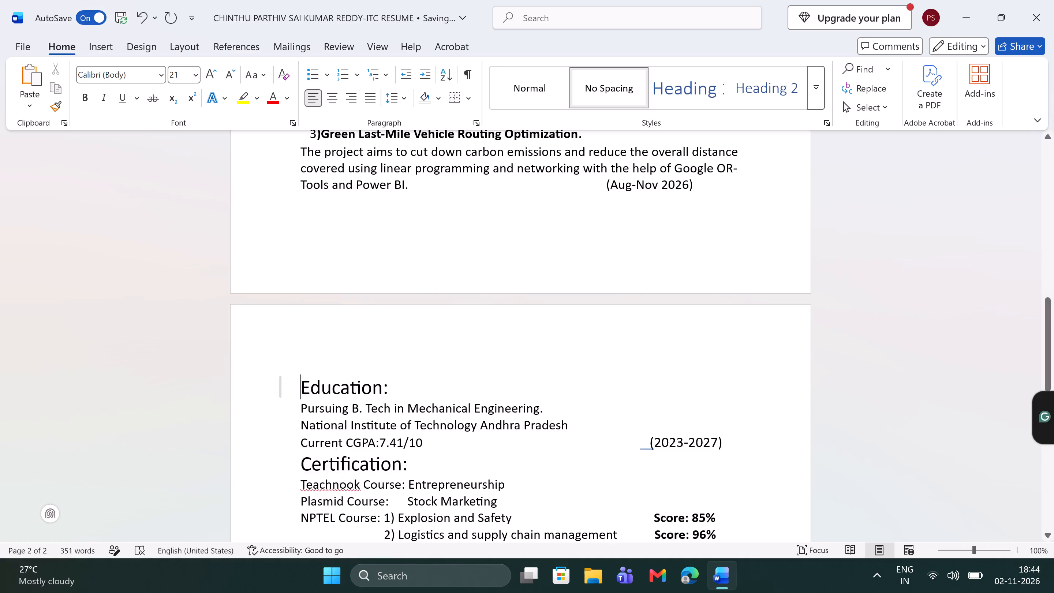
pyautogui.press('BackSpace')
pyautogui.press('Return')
# Insert six spaces before the third project's date, (Aug-Nov 2026), to line it up with the other project dates.
pyautogui.scroll(2, 304, 381)
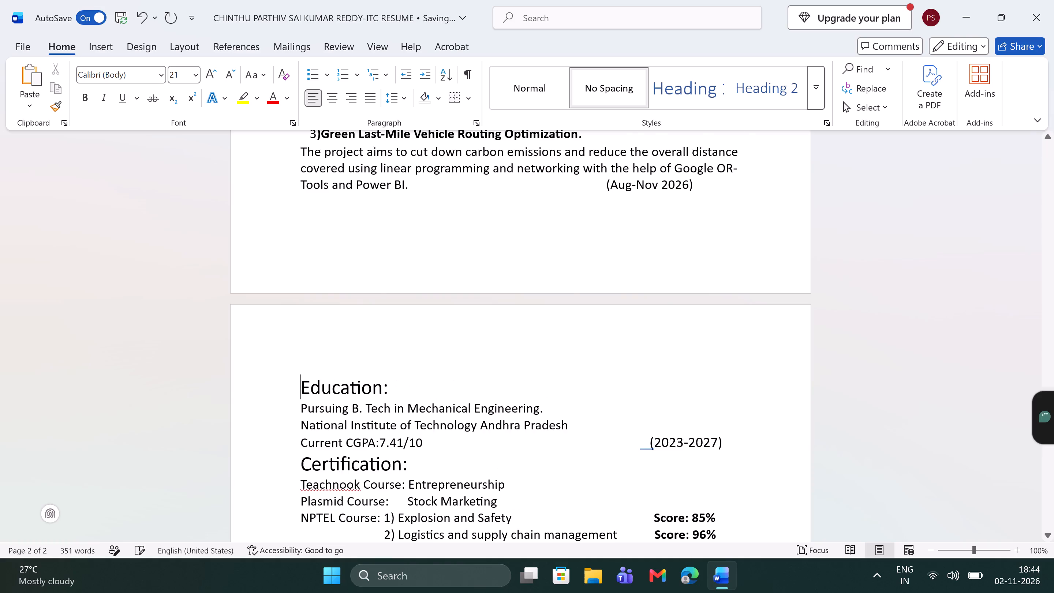
pyautogui.scroll(2, 304, 381)
pyautogui.scroll(-2, 304, 381)
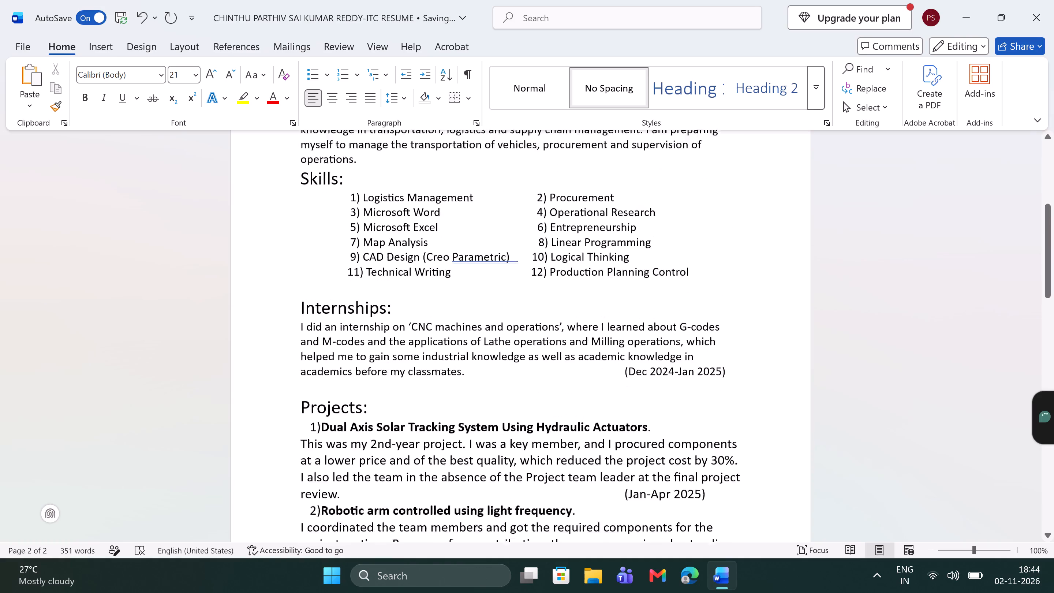
pyautogui.scroll(-1, 304, 381)
pyautogui.scroll(2, 304, 381)
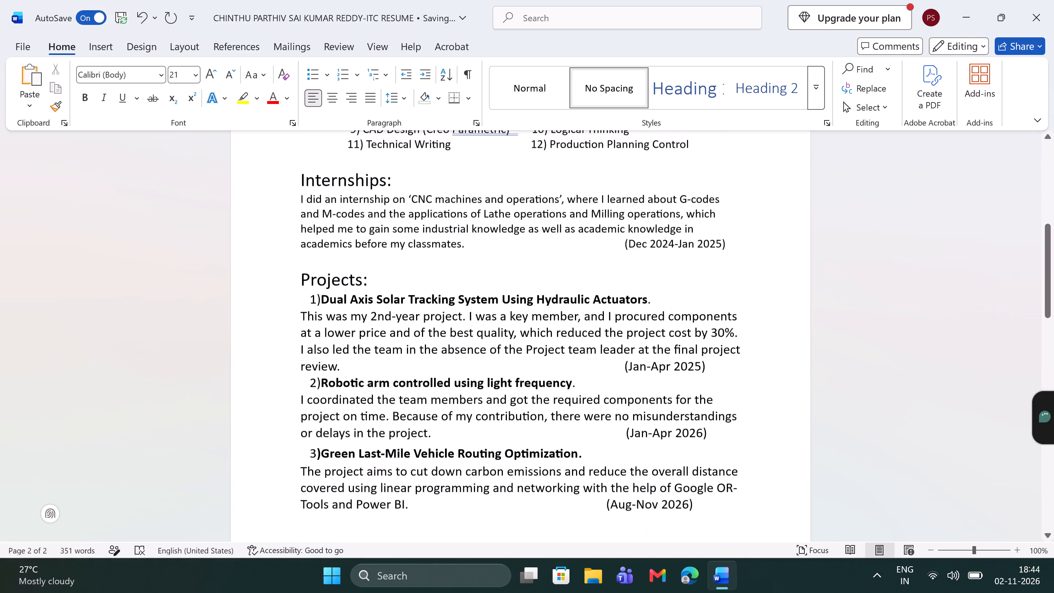
pyautogui.scroll(-1, 459, 394)
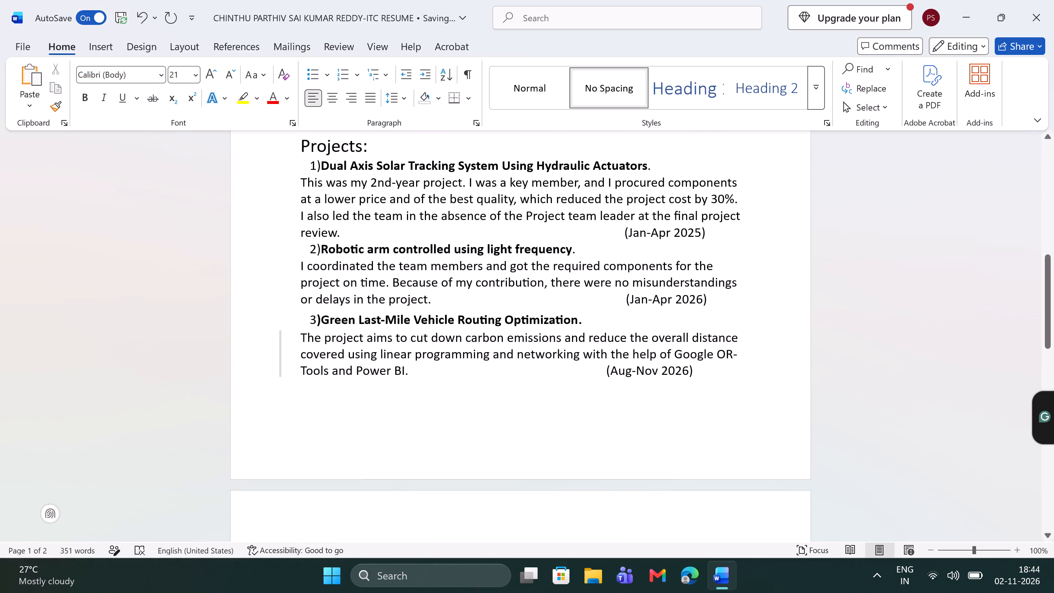
pyautogui.click(605, 374)
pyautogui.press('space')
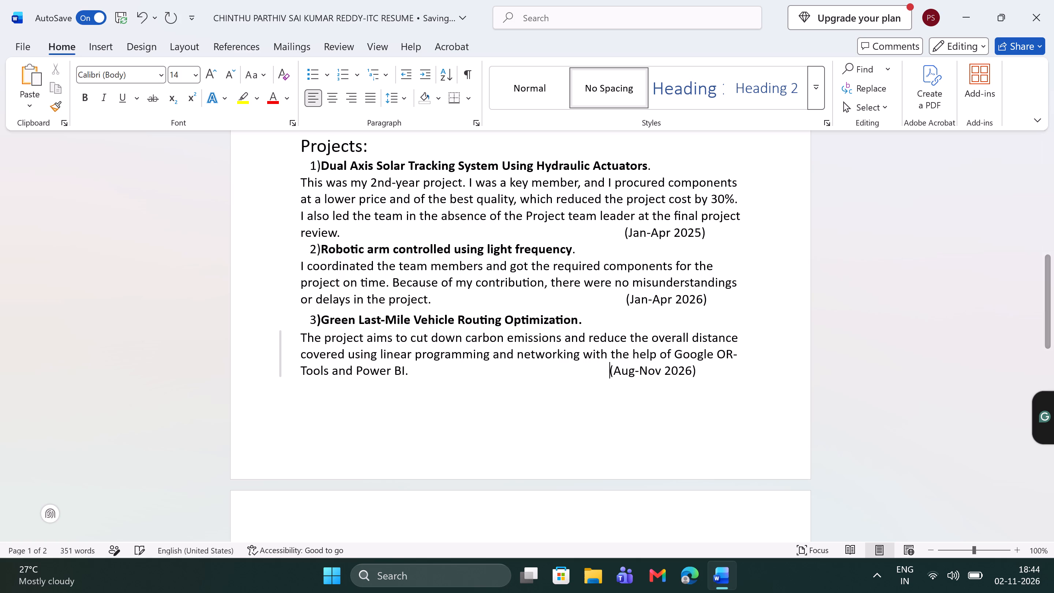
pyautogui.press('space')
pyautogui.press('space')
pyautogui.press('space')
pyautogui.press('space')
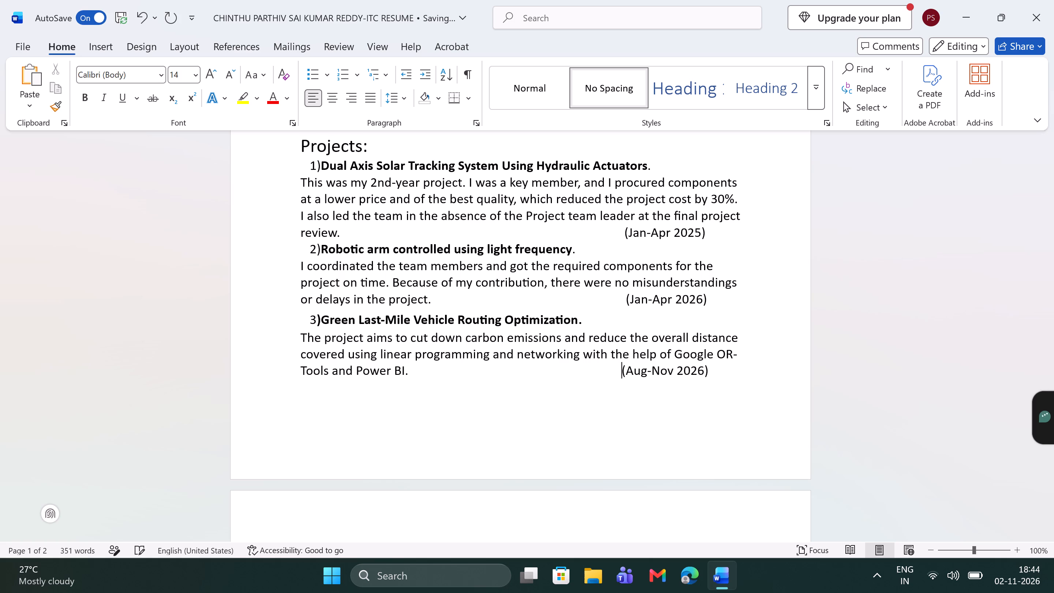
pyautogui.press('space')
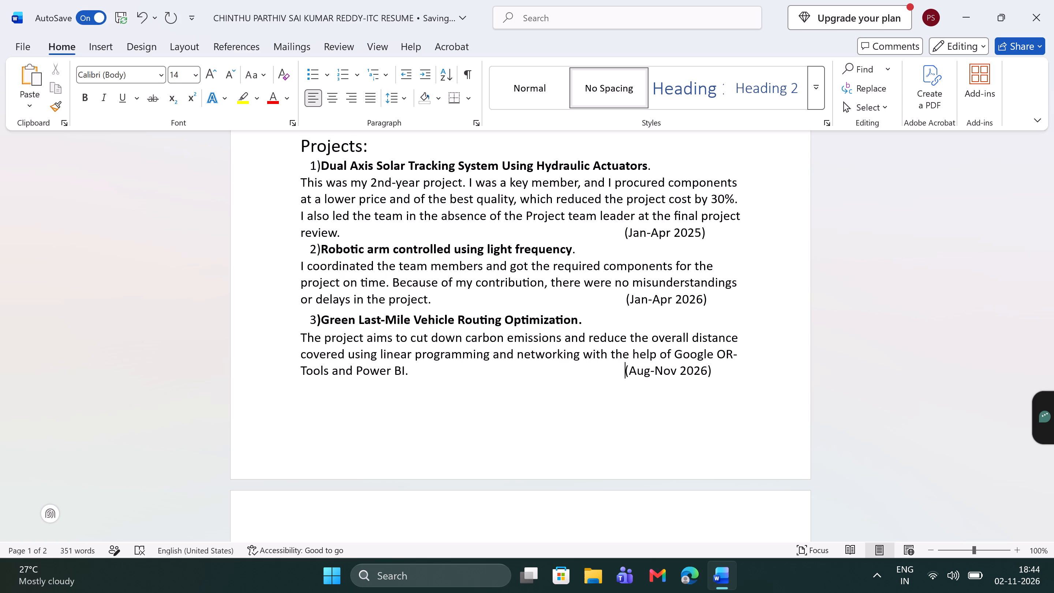
# Turn off the computer's Wi-Fi and return to the resume.
pyautogui.click(941, 588)
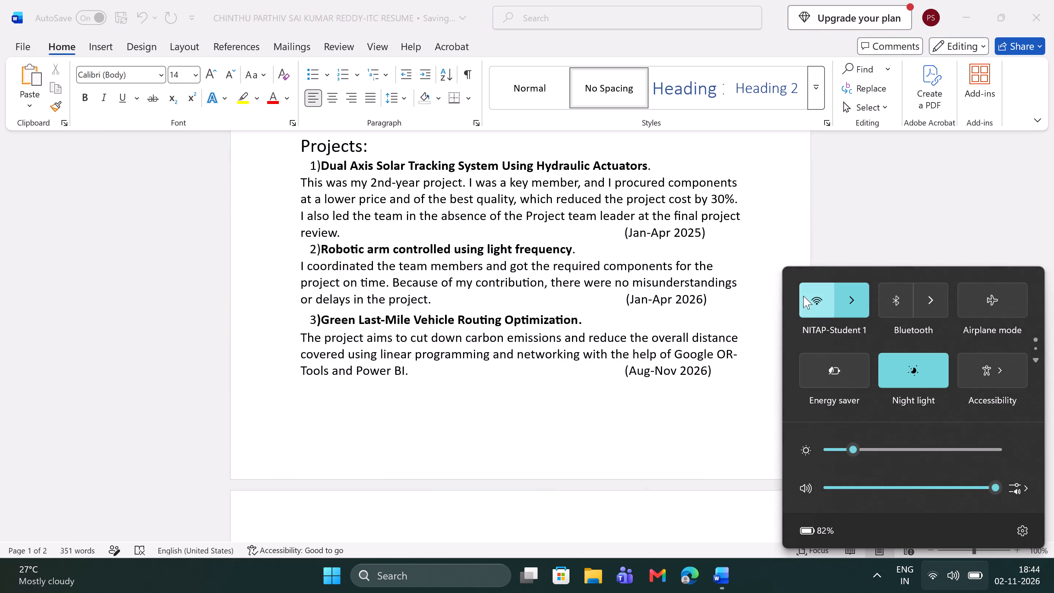
pyautogui.click(812, 302)
pyautogui.click(889, 180)
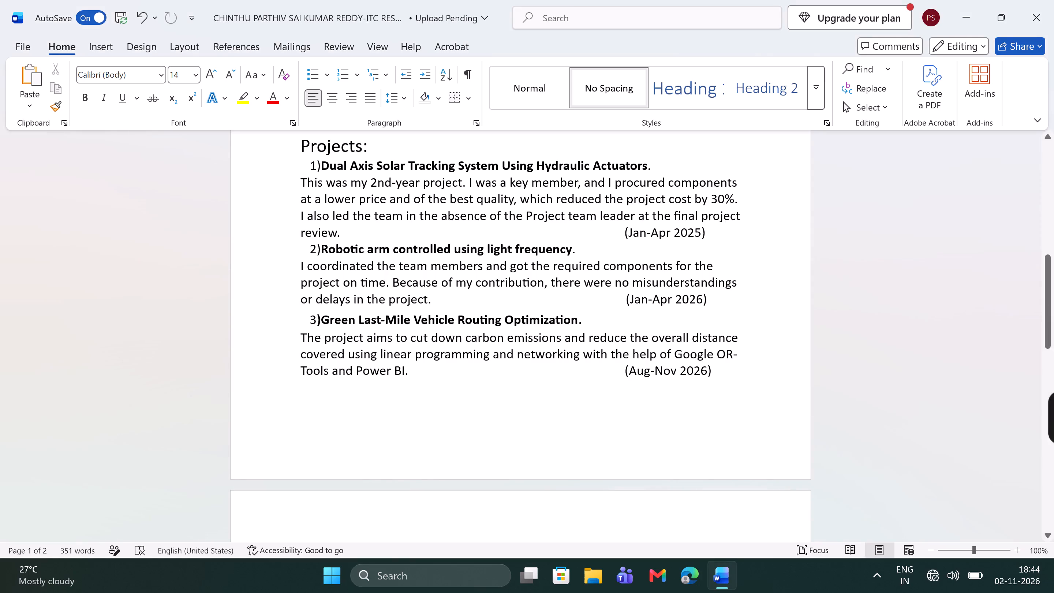
# Add an "Address:" label on the blank line between the LinkedIn ID and the Career Objective heading.
pyautogui.scroll(2, 775, 298)
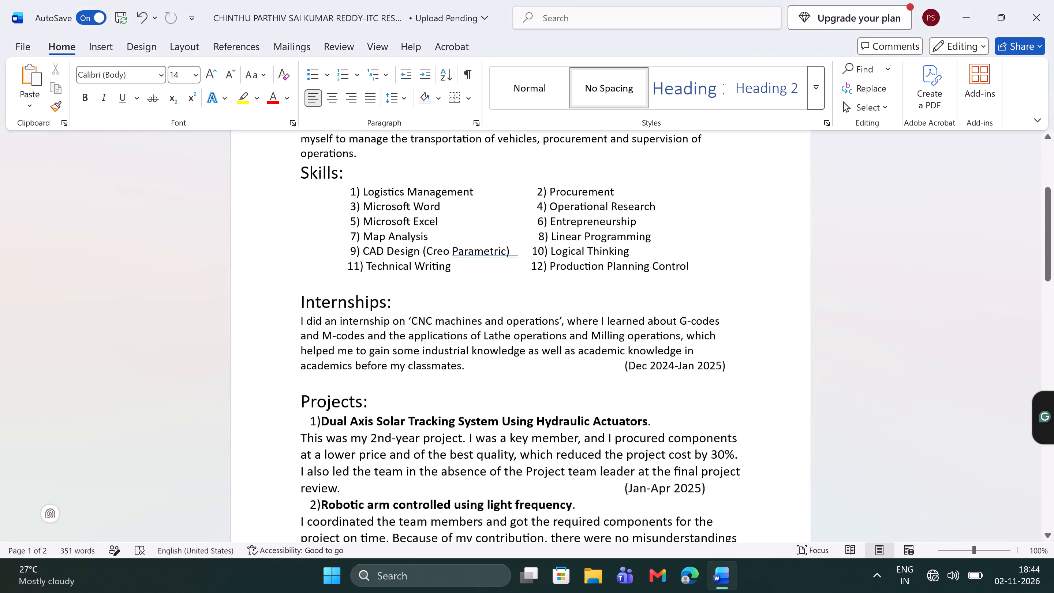
pyautogui.scroll(2, 775, 298)
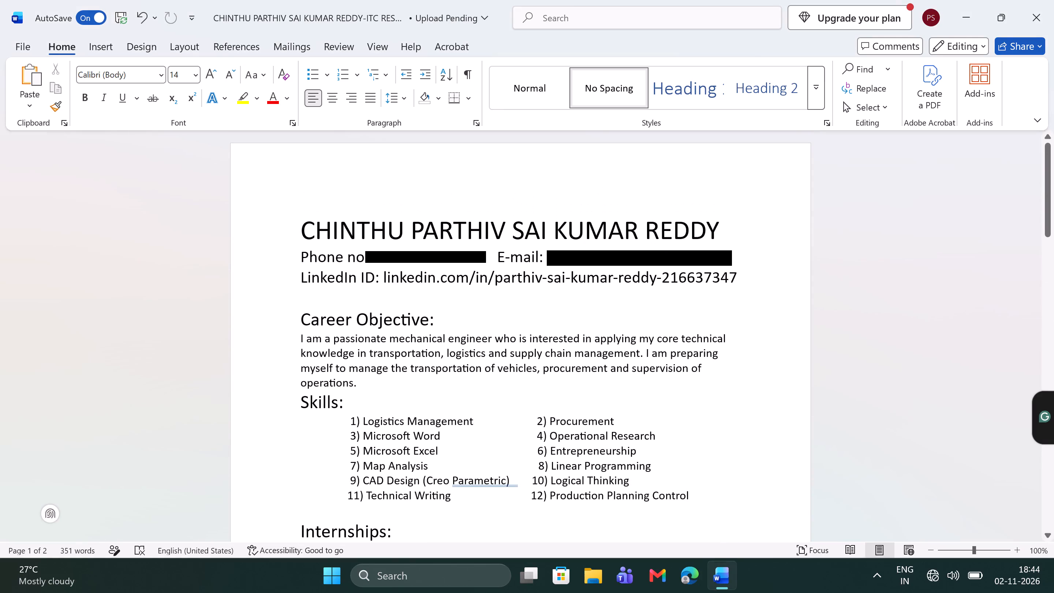
pyautogui.click(318, 299)
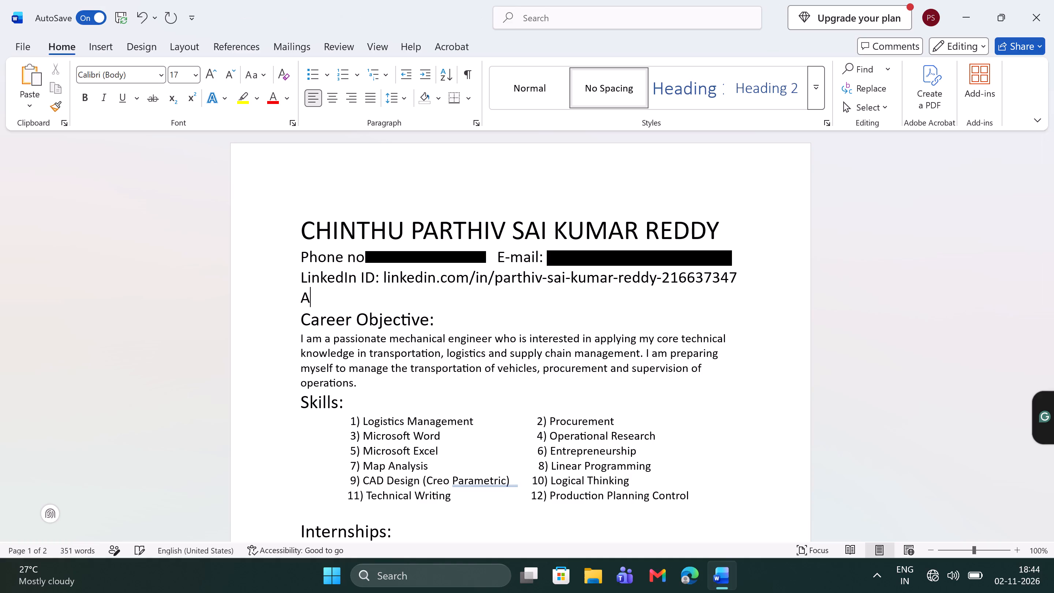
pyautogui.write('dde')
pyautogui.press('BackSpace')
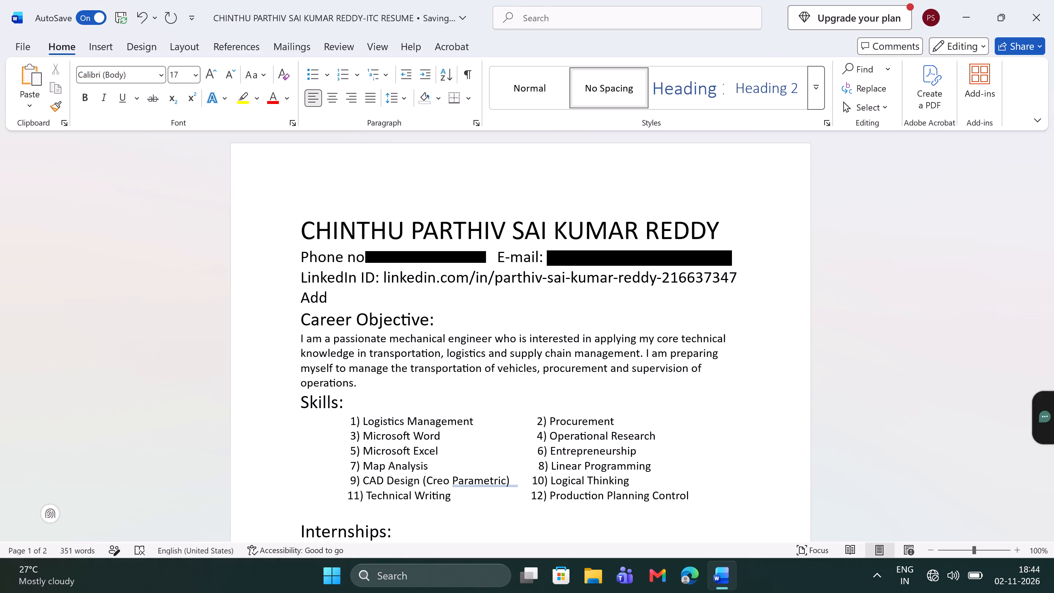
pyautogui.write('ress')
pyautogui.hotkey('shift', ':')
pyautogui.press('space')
# Enter the postal address after the "Address:" label, starting with the locality and post office, separated by commas.
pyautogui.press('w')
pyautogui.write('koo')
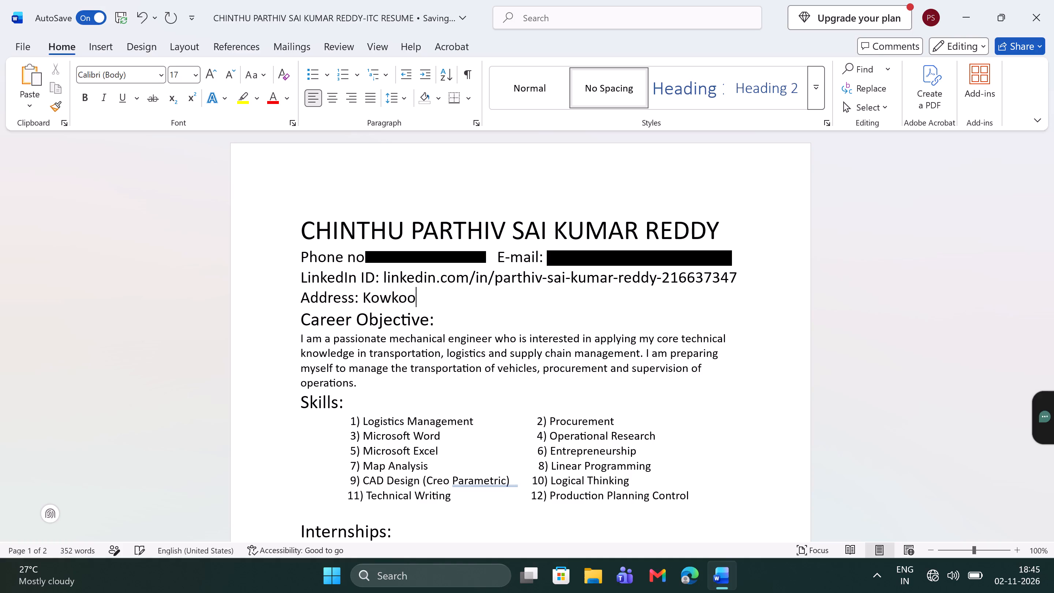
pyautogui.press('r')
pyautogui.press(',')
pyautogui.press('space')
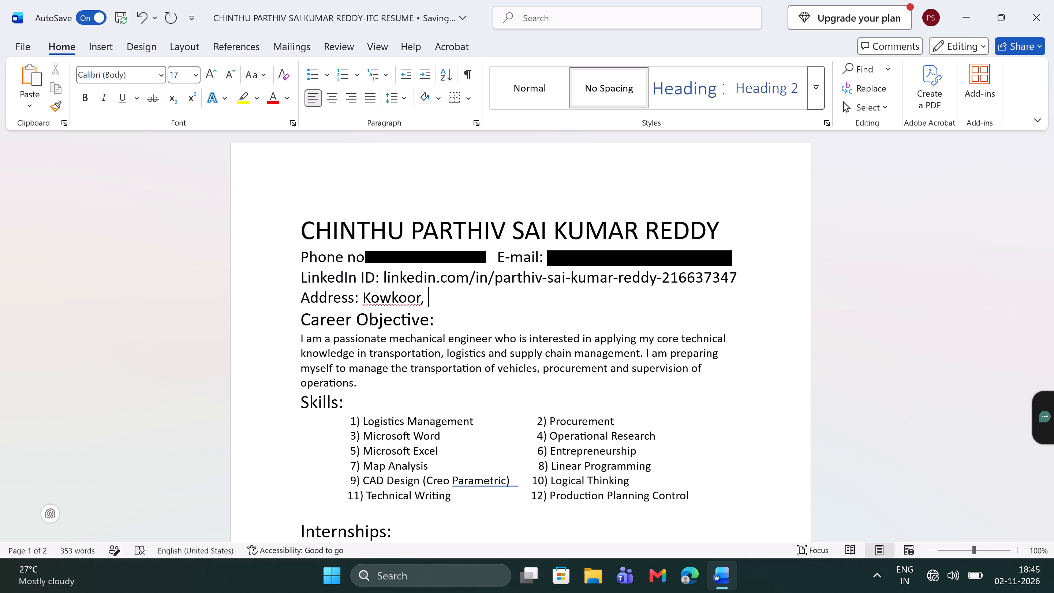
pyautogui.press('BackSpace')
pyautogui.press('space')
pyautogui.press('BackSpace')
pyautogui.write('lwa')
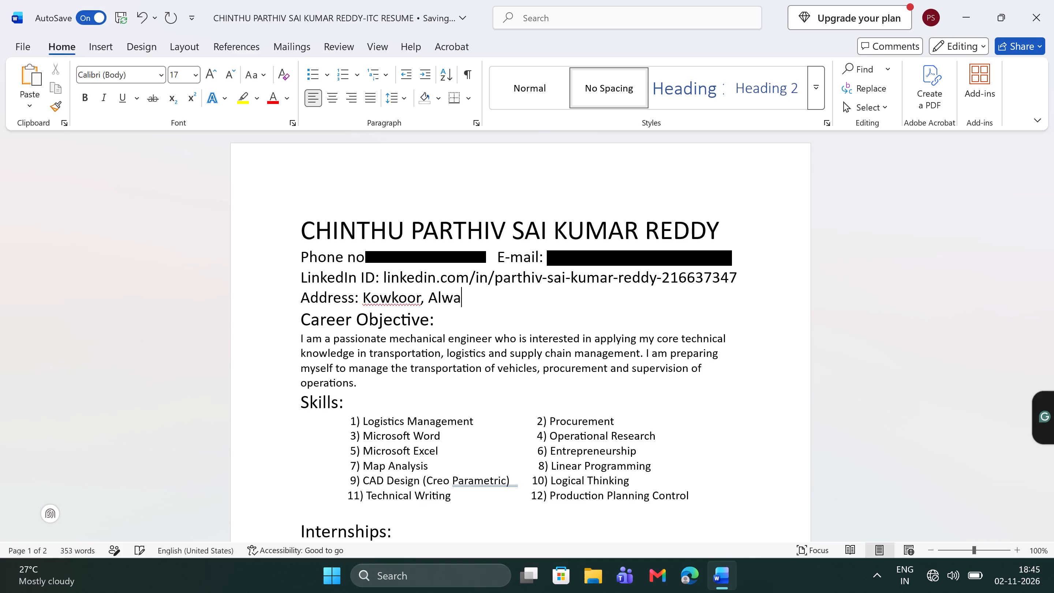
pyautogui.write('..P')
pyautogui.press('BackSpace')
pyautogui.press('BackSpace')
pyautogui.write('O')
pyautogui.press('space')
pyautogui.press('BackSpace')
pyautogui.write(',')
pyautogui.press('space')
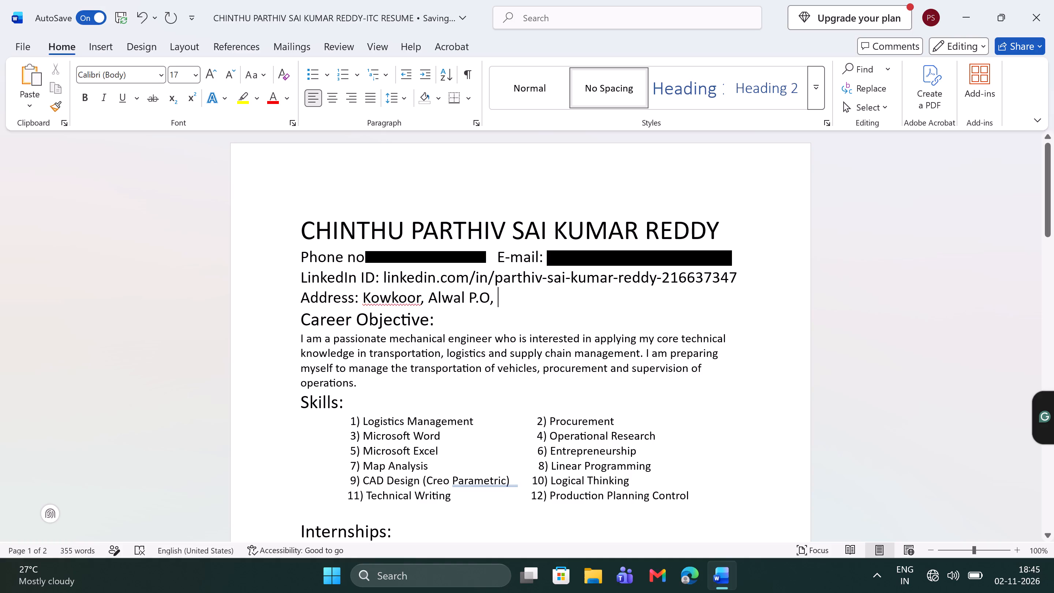
# Ignore all spelling flags for the locality name in the Address line.
pyautogui.rightClick(385, 302)
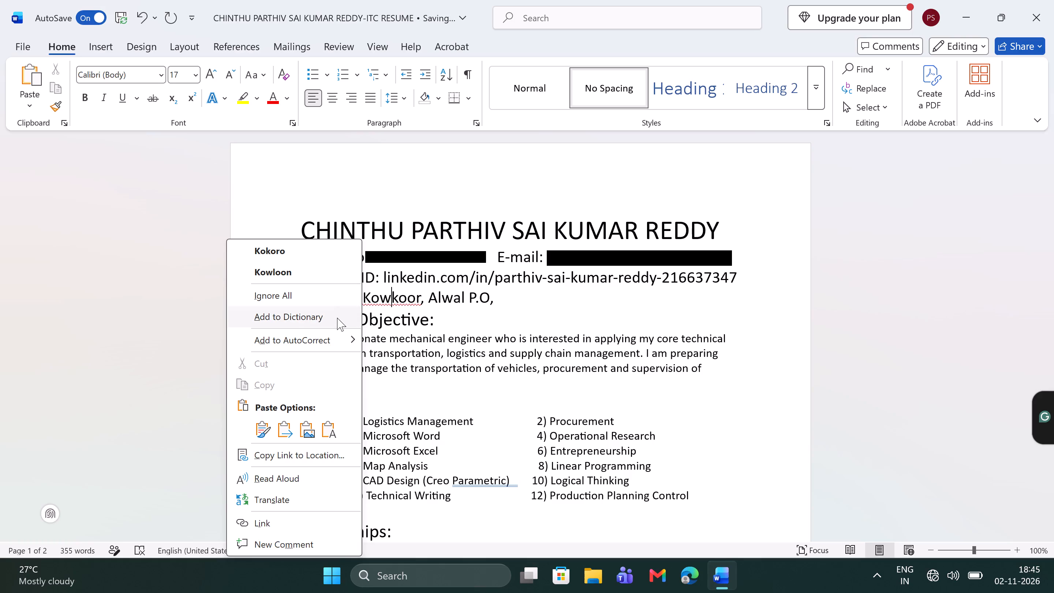
pyautogui.click(348, 297)
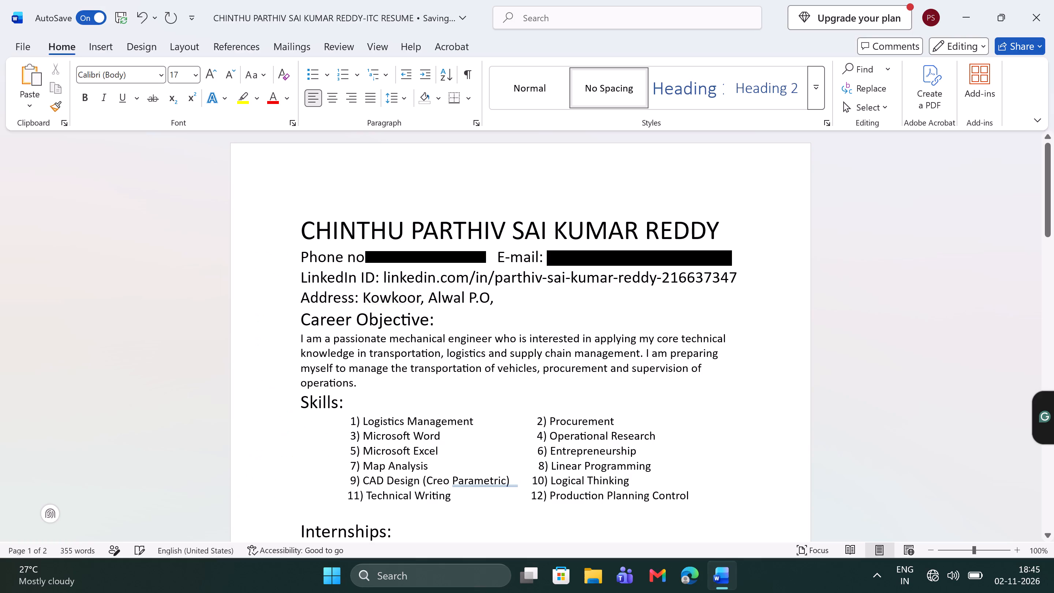
# Continue the Address line with the district name followed by "dist".
pyautogui.click(495, 296)
pyautogui.press('space')
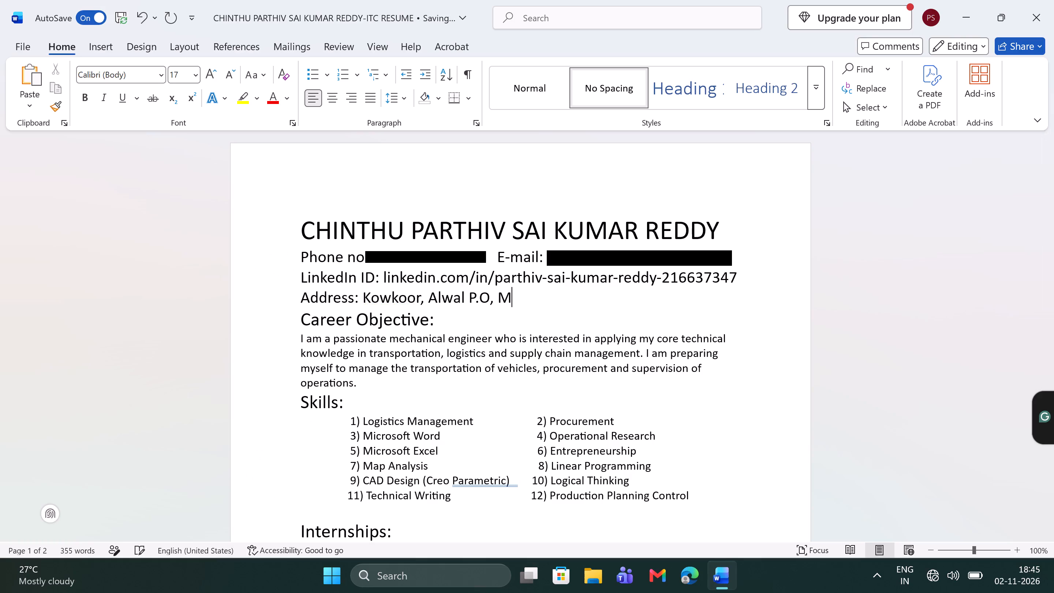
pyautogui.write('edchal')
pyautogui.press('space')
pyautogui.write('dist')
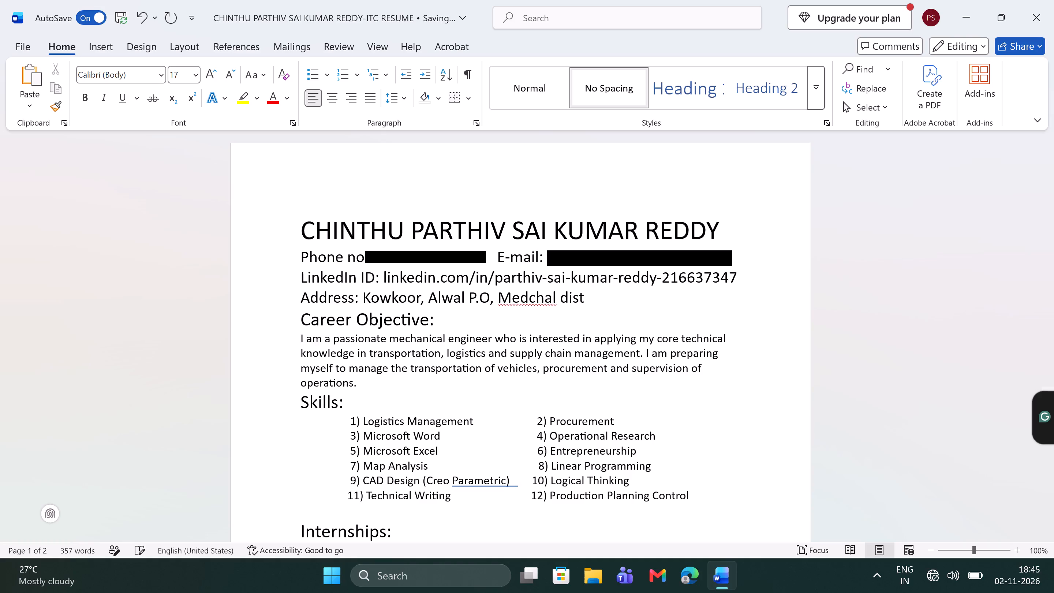
# Ignore all spelling flags for the district name in the Address line.
pyautogui.rightClick(527, 295)
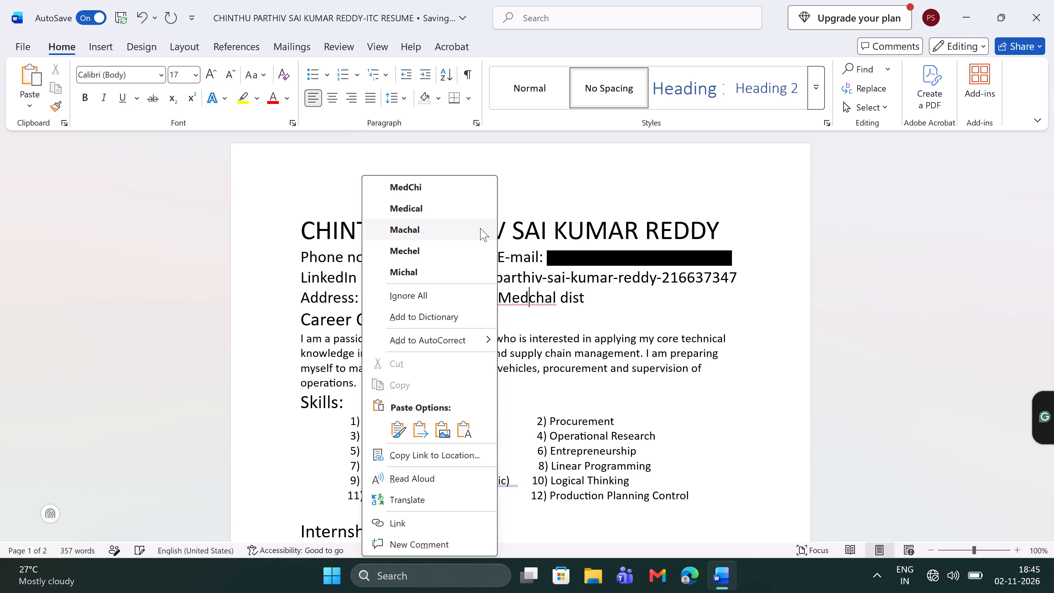
pyautogui.click(487, 303)
# Complete the word "district" at the end of the Address line, add a comma and enter the city.
pyautogui.click(583, 302)
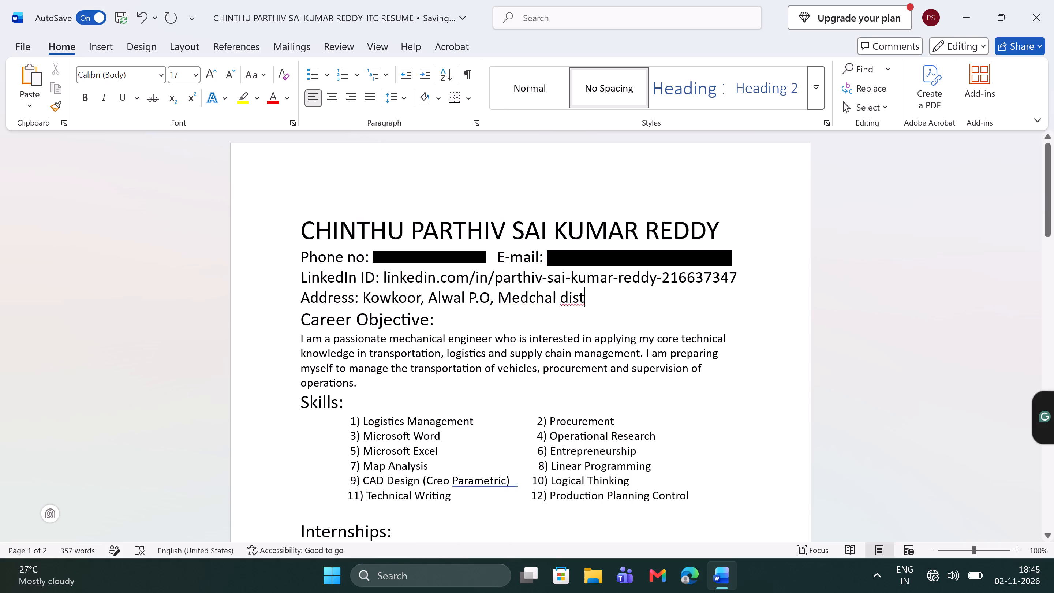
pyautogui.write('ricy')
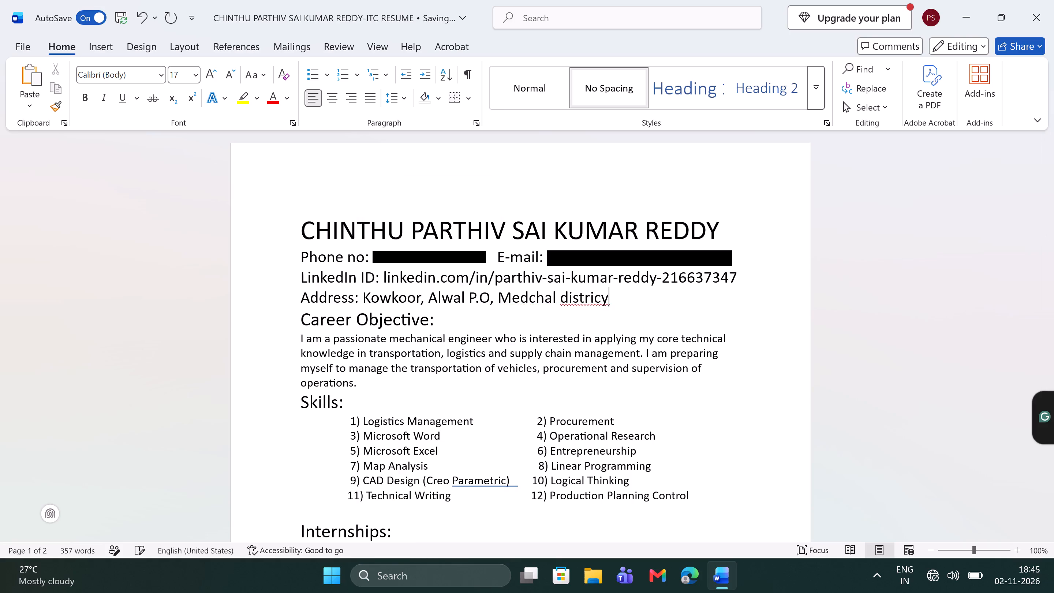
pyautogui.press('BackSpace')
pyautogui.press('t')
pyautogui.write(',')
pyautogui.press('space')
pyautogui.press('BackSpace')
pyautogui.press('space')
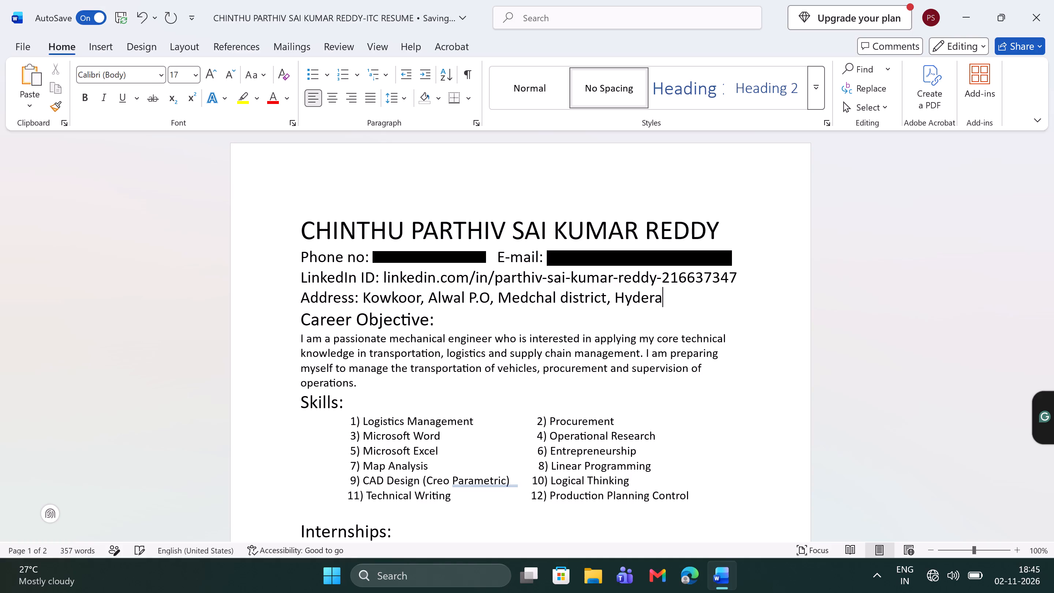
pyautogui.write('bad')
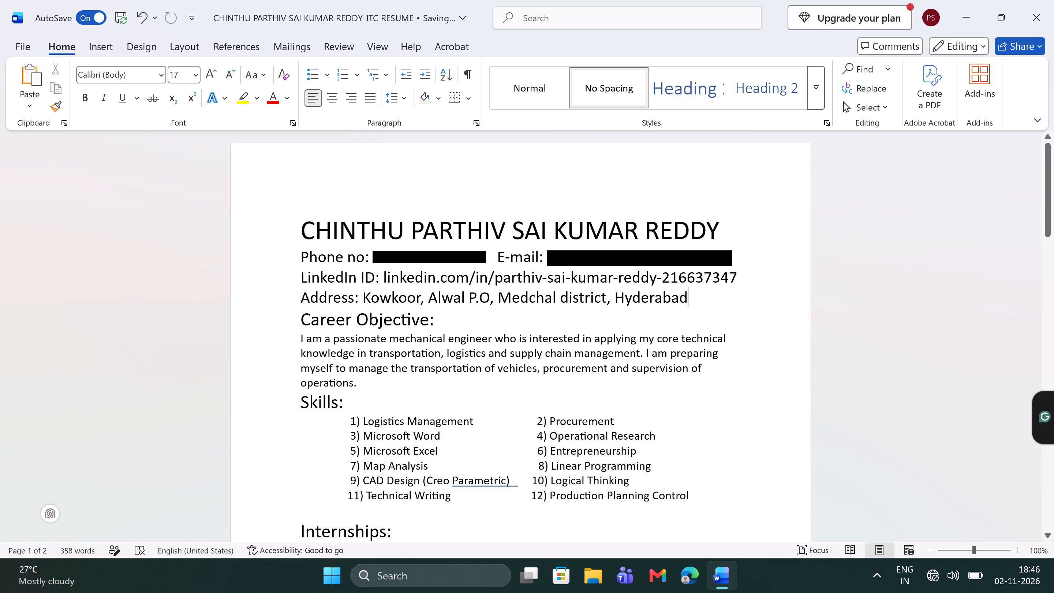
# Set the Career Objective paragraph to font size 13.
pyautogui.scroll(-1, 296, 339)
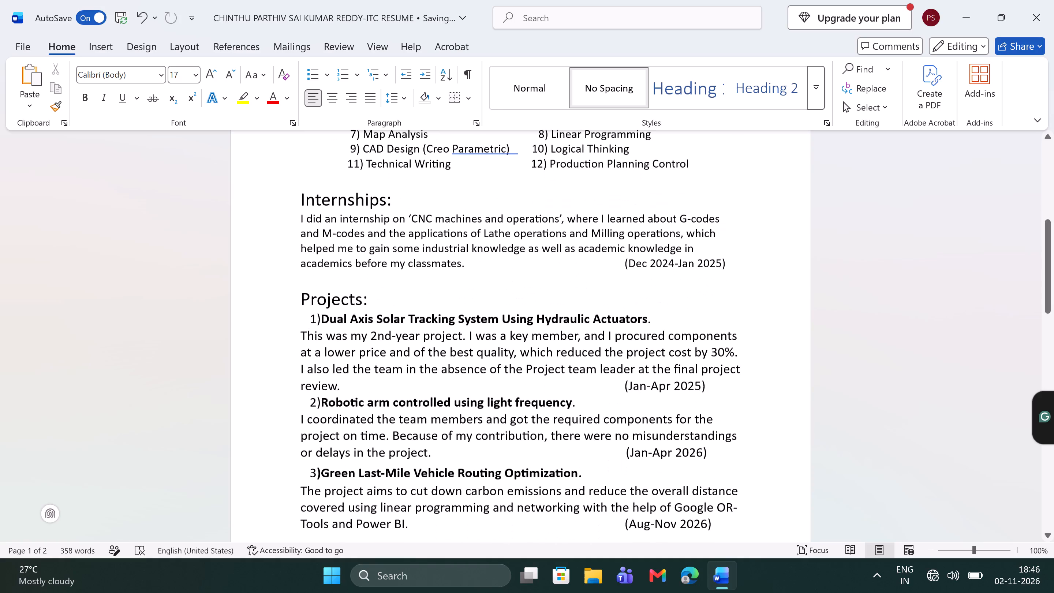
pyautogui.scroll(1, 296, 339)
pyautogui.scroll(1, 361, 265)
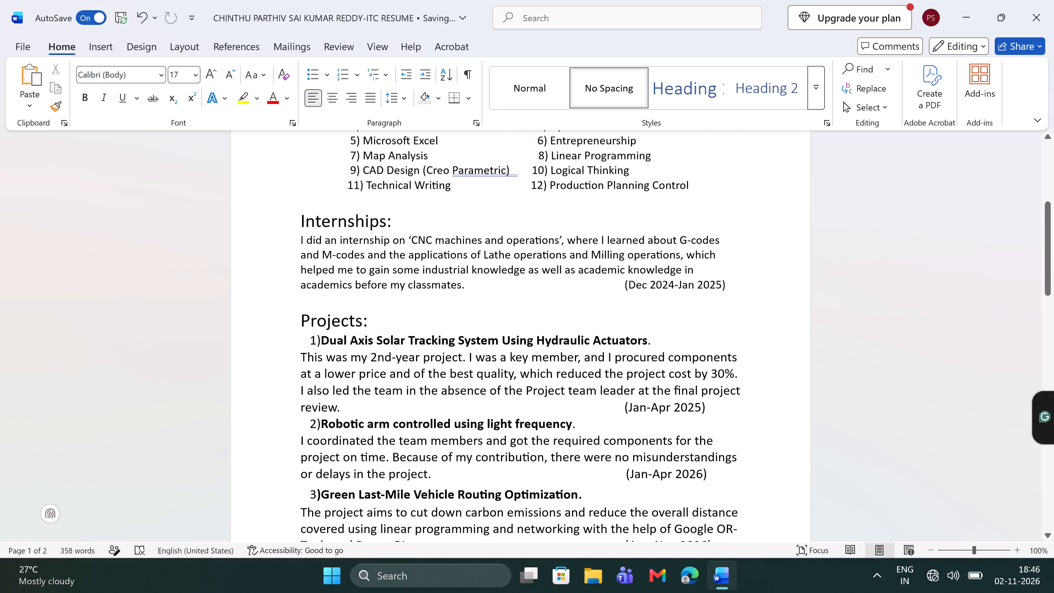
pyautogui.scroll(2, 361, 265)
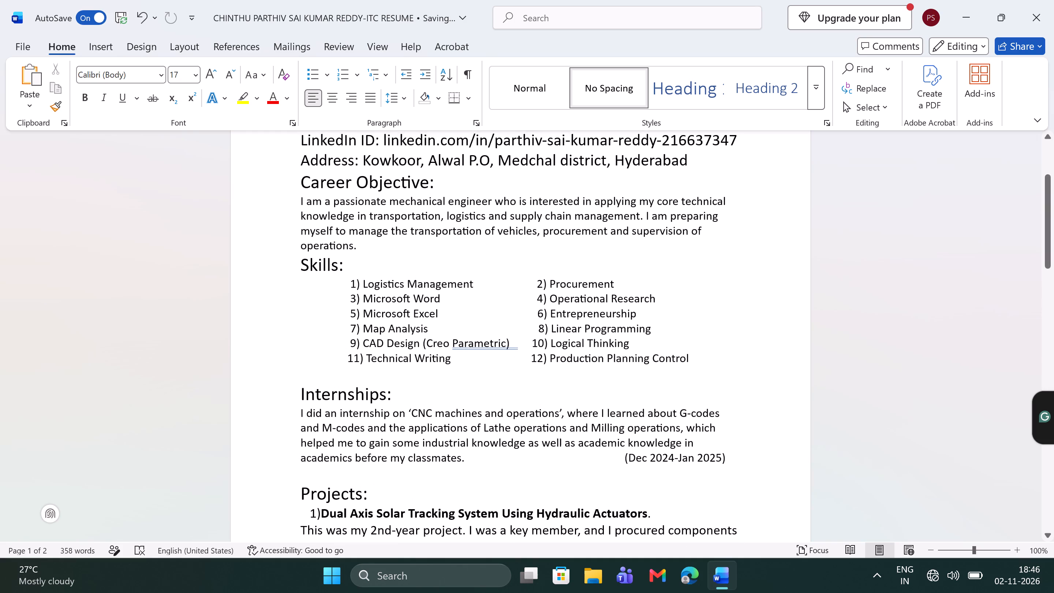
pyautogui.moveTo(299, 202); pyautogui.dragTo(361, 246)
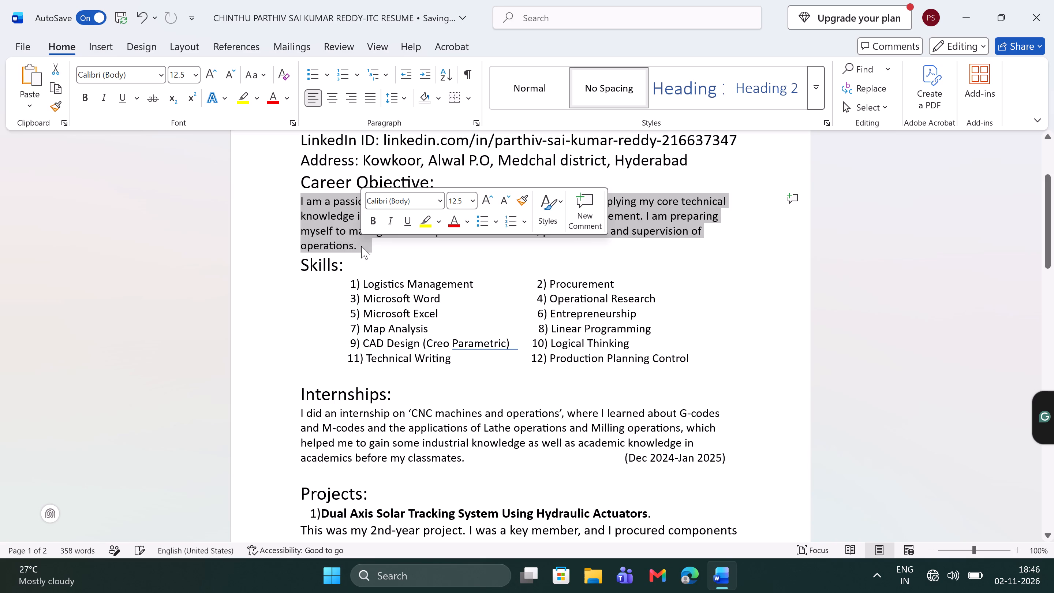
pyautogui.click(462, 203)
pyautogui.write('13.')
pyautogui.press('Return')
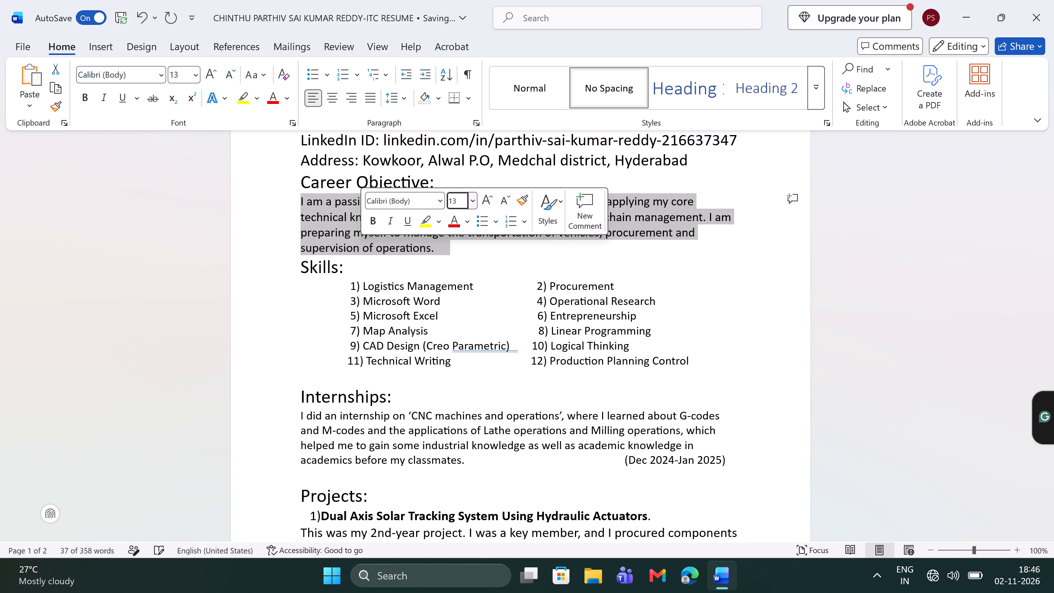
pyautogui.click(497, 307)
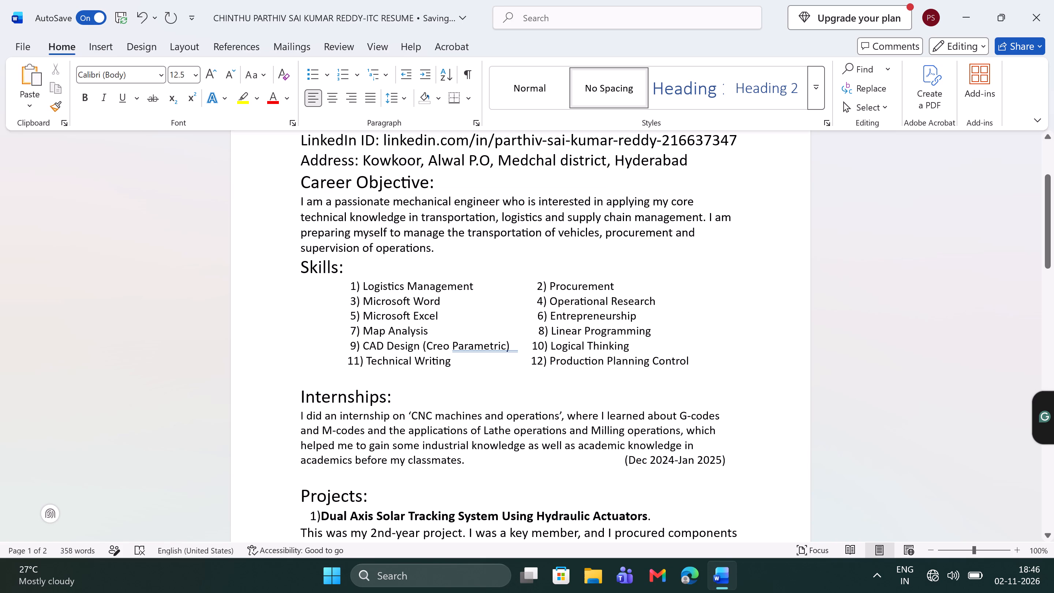
# Check the font size of the Dual Axis Solar Tracking System project description.
pyautogui.scroll(-1, 497, 307)
pyautogui.scroll(1, 497, 307)
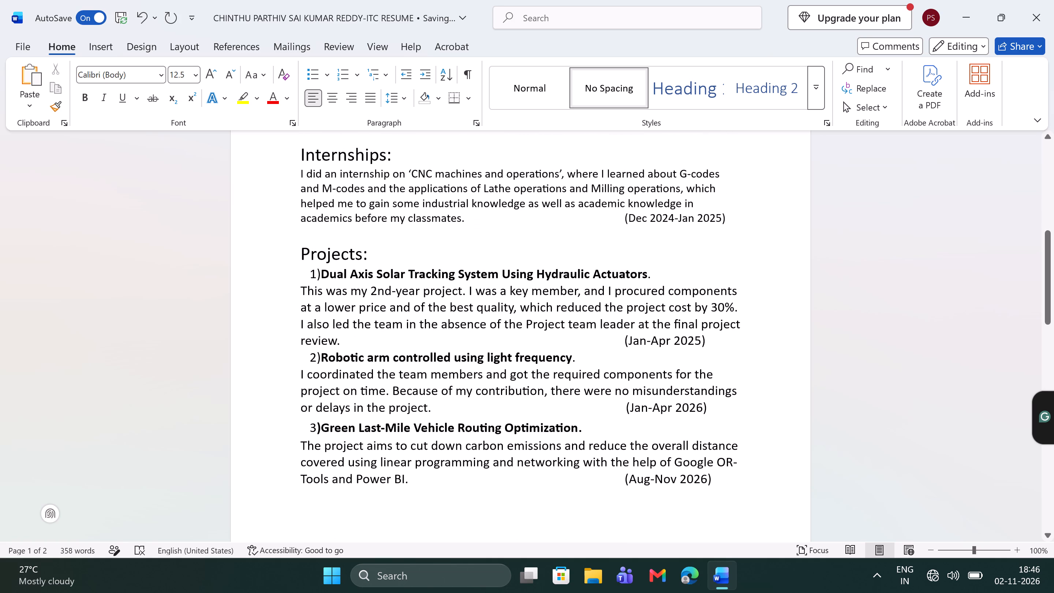
pyautogui.moveTo(299, 291); pyautogui.dragTo(681, 341)
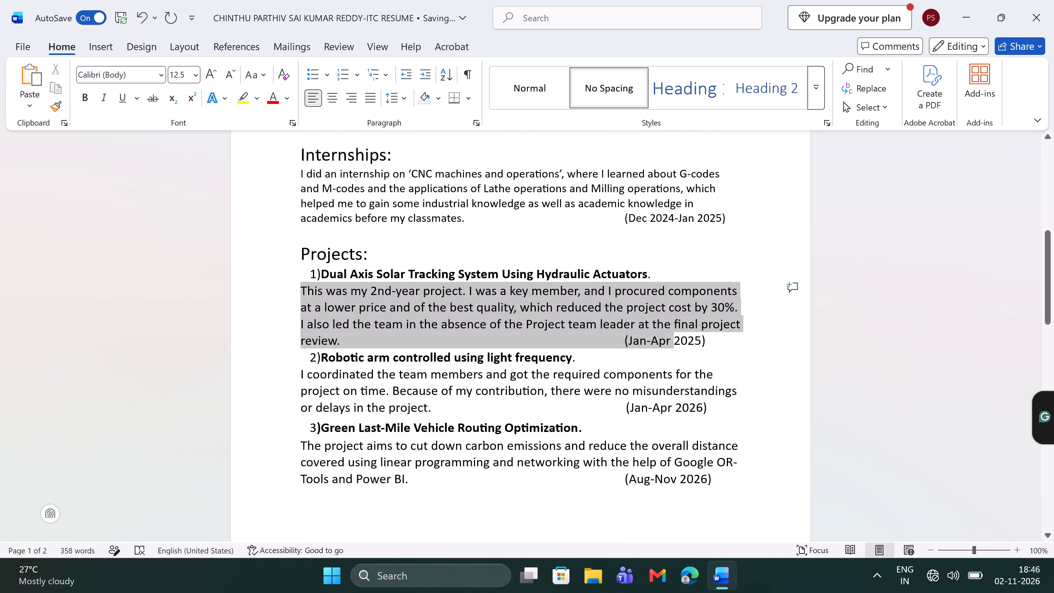
pyautogui.moveTo(681, 341); pyautogui.dragTo(744, 342)
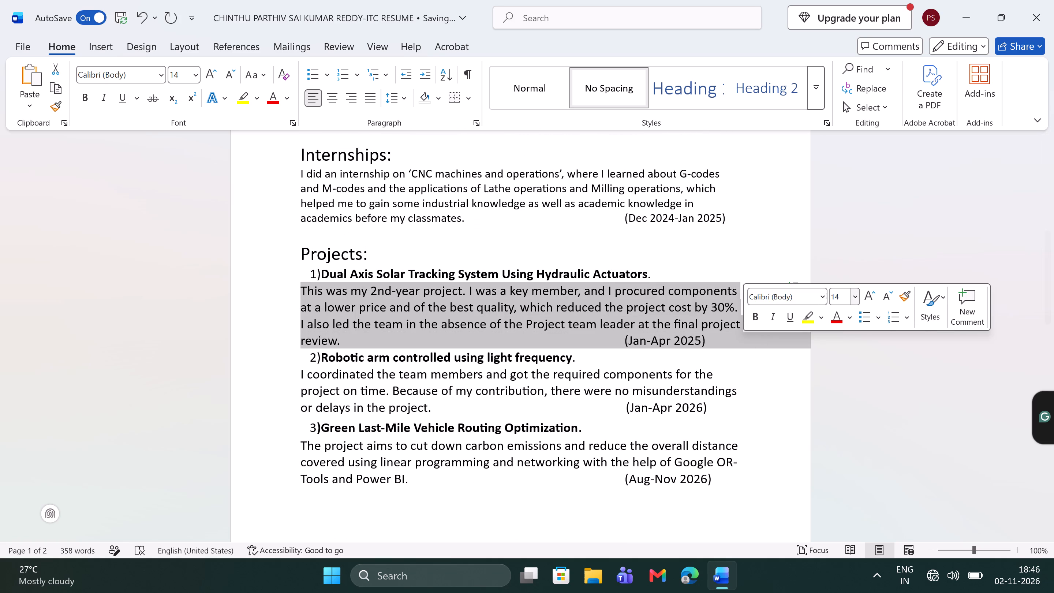
pyautogui.click(841, 296)
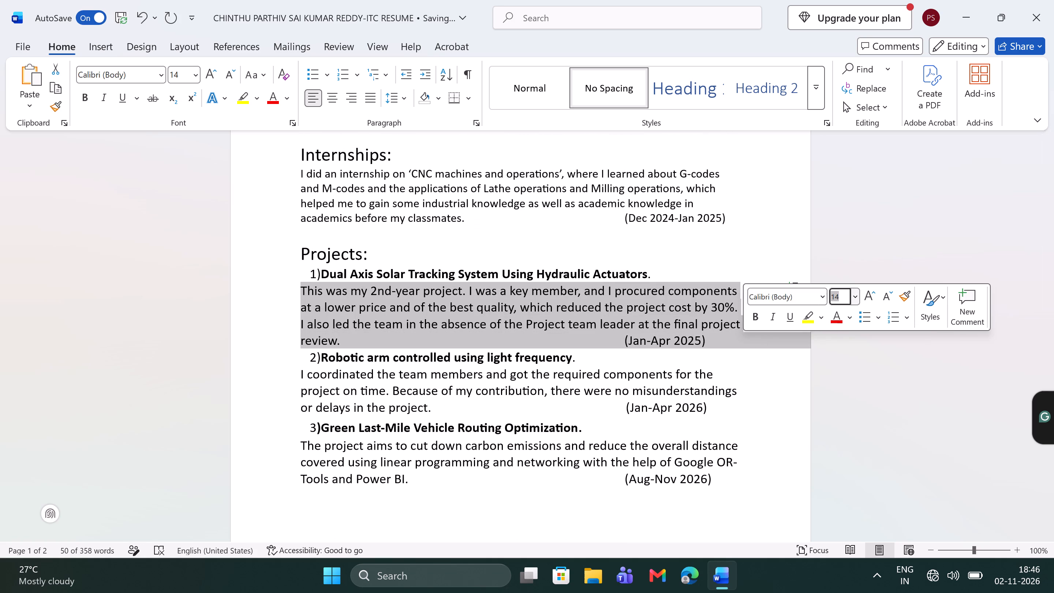
pyautogui.click(818, 254)
# Set the Career Objective paragraph to font size 14.
pyautogui.scroll(1, 727, 221)
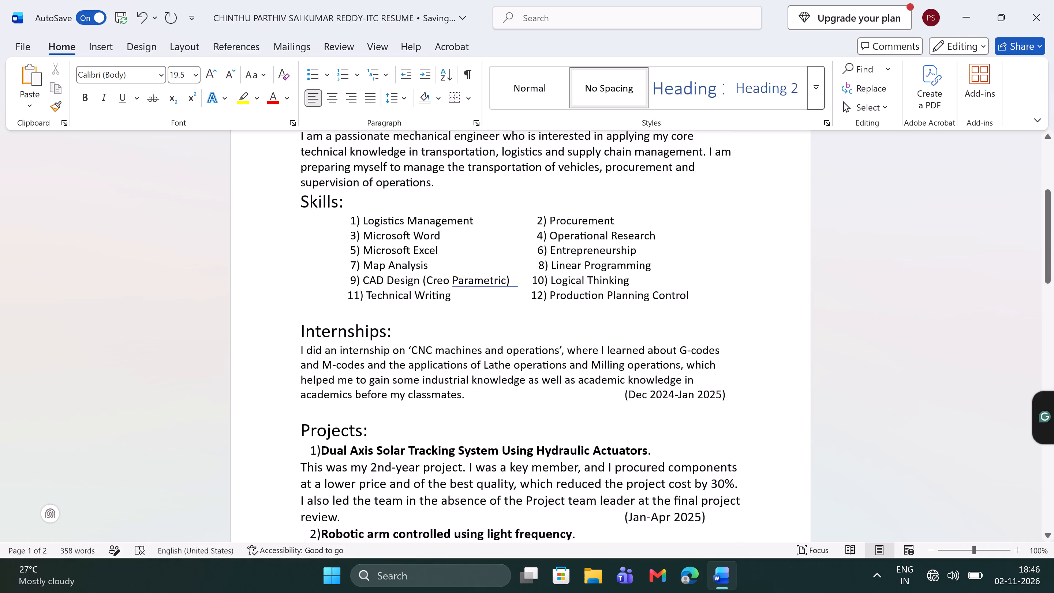
pyautogui.scroll(1, 727, 221)
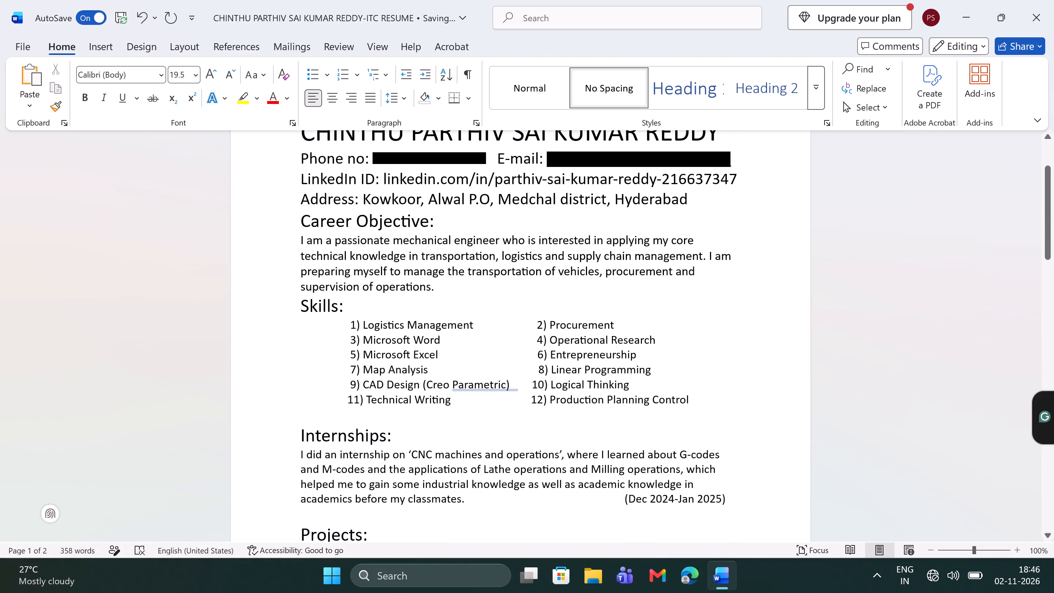
pyautogui.moveTo(300, 240); pyautogui.dragTo(447, 285)
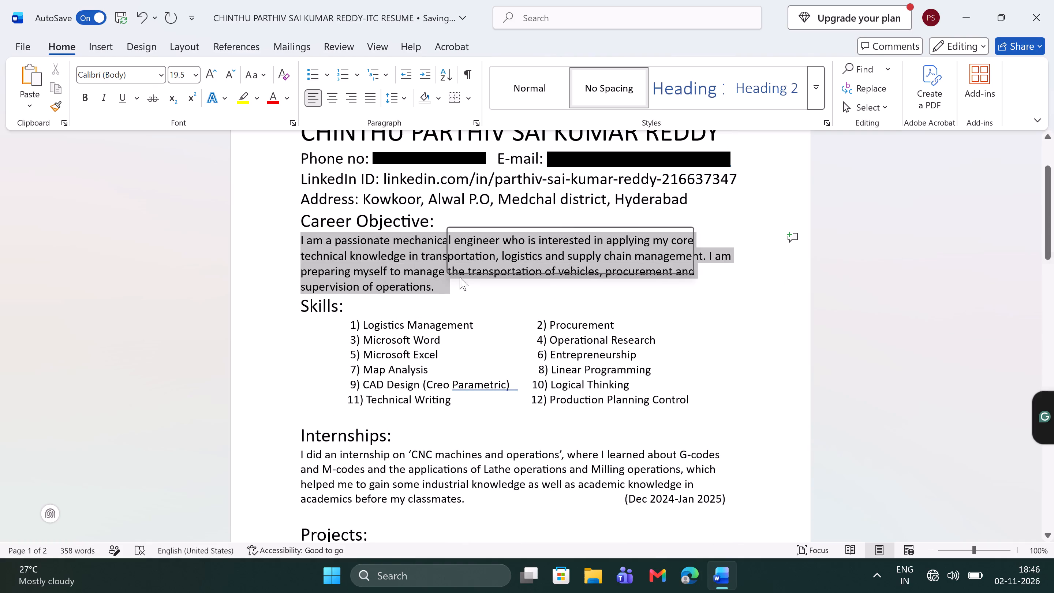
pyautogui.click(545, 236)
pyautogui.write('14')
pyautogui.press('Return')
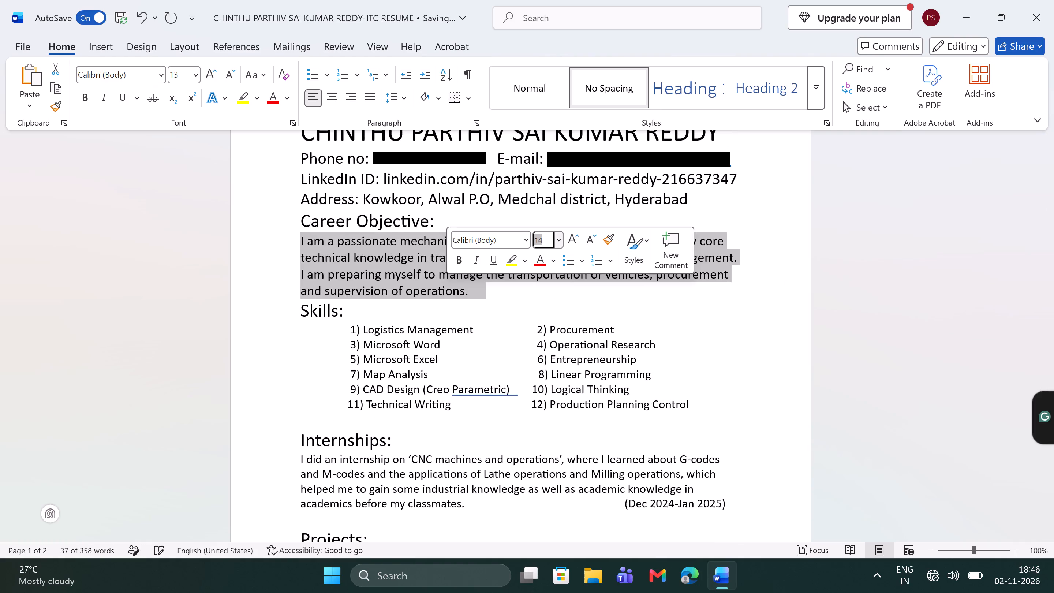
pyautogui.click(708, 317)
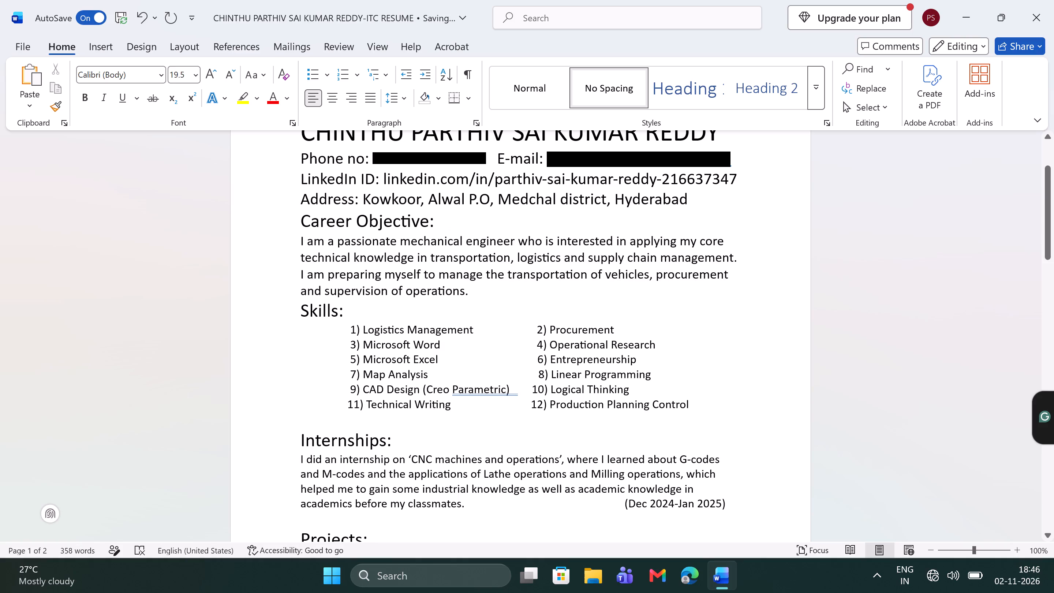
# Make the Career Objective and Skills headings bold.
pyautogui.scroll(-1, 391, 345)
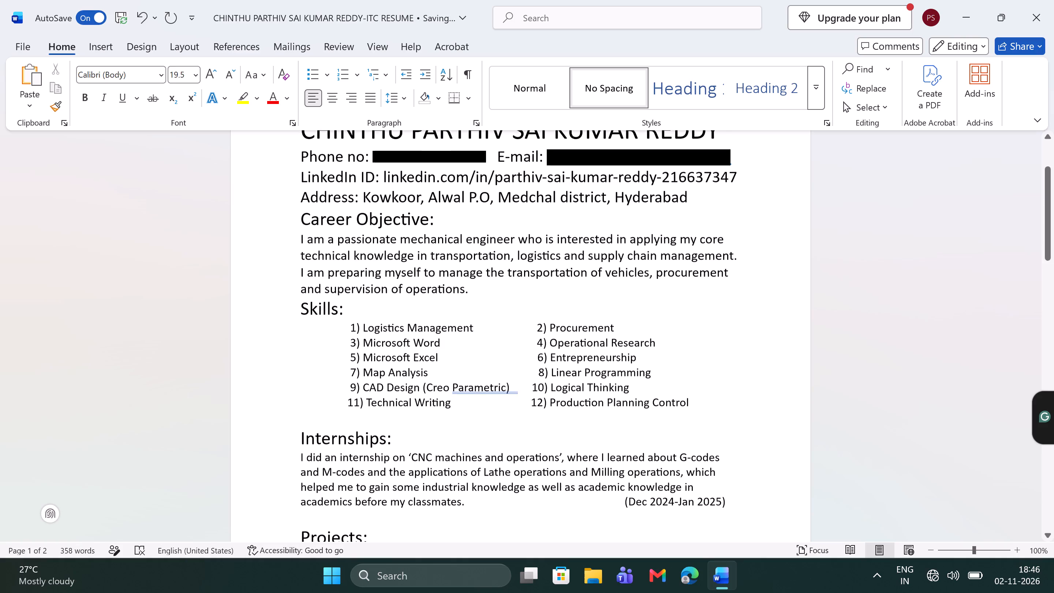
pyautogui.scroll(-1, 391, 345)
pyautogui.scroll(1, 391, 345)
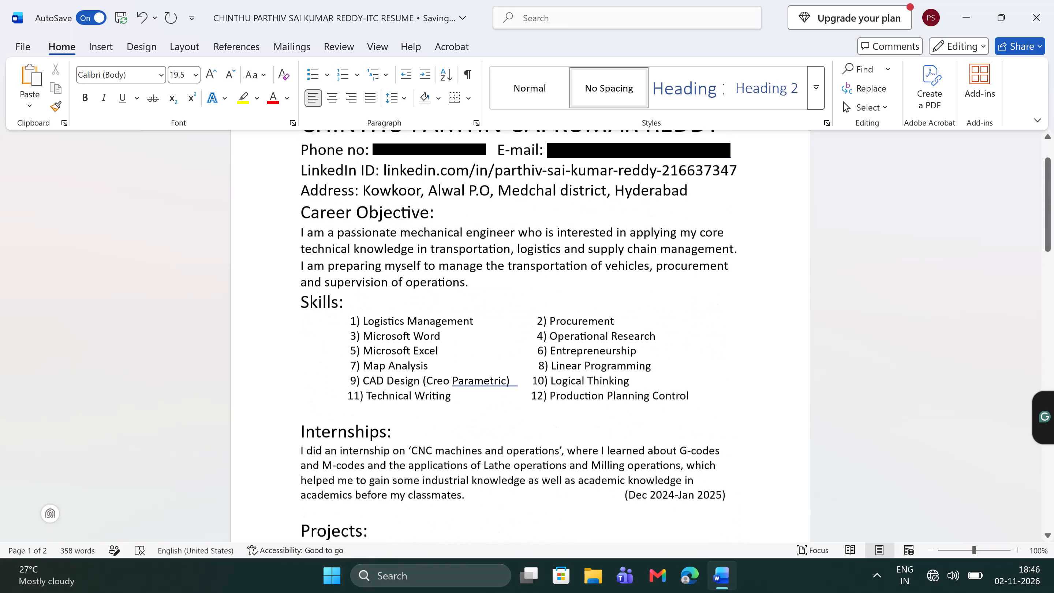
pyautogui.scroll(1, 391, 345)
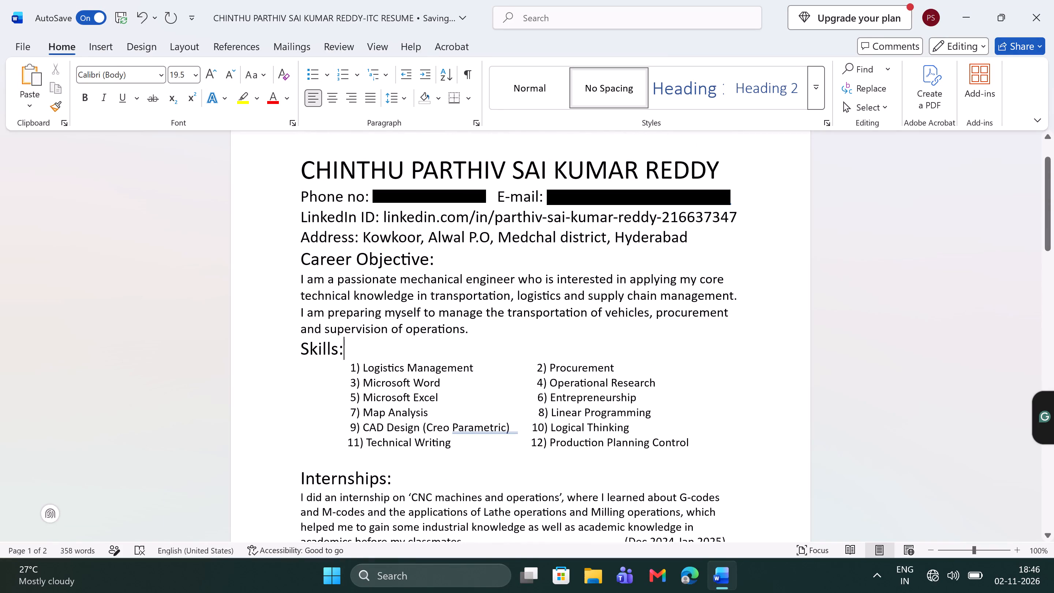
pyautogui.moveTo(301, 257); pyautogui.dragTo(437, 253)
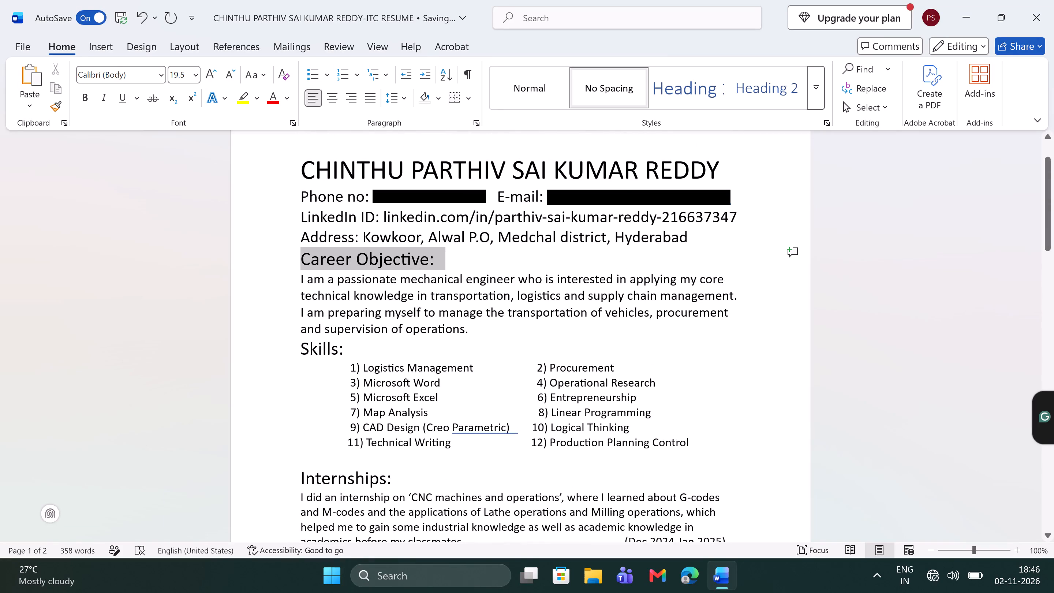
pyautogui.moveTo(437, 253); pyautogui.dragTo(438, 253)
pyautogui.click(456, 233)
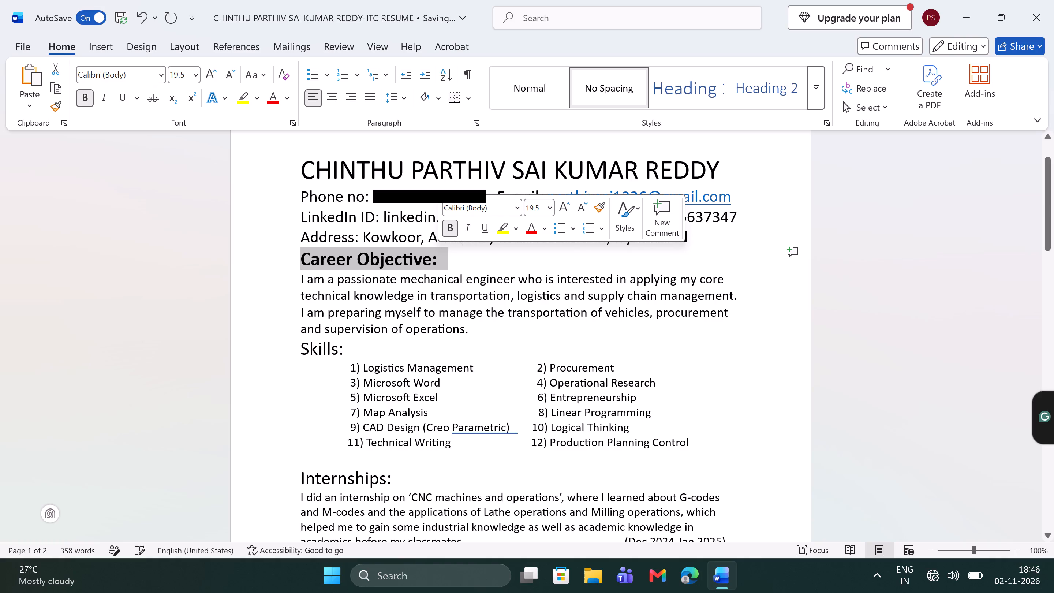
pyautogui.click(492, 254)
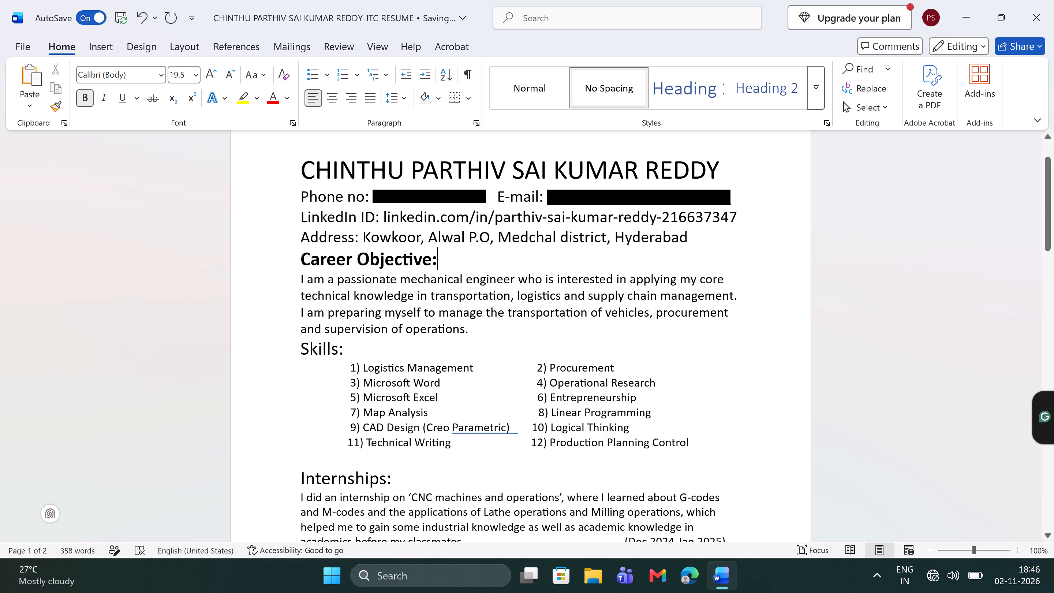
pyautogui.moveTo(300, 347); pyautogui.dragTo(352, 353)
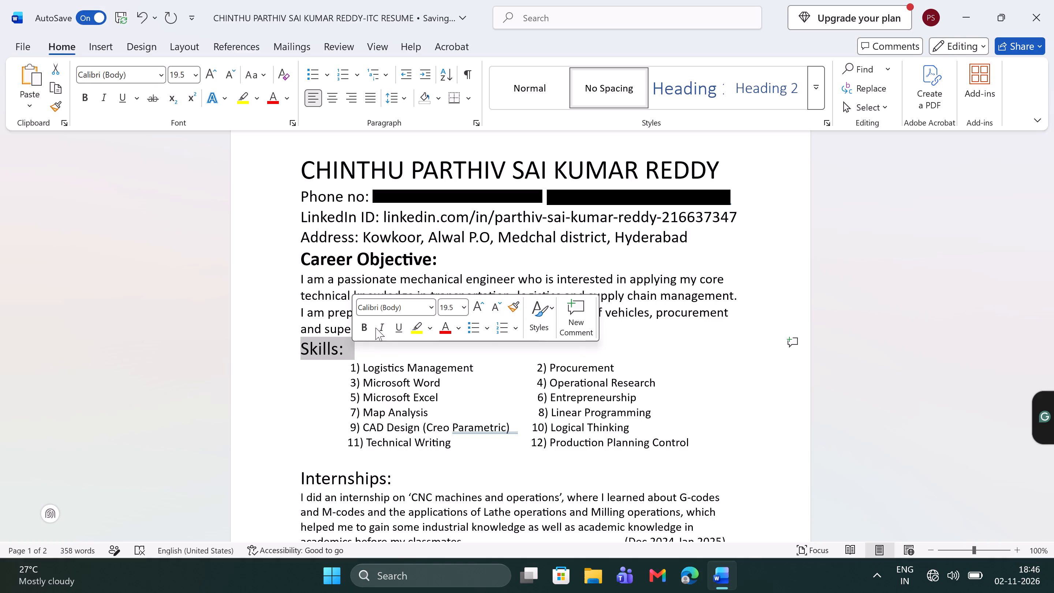
pyautogui.click(365, 332)
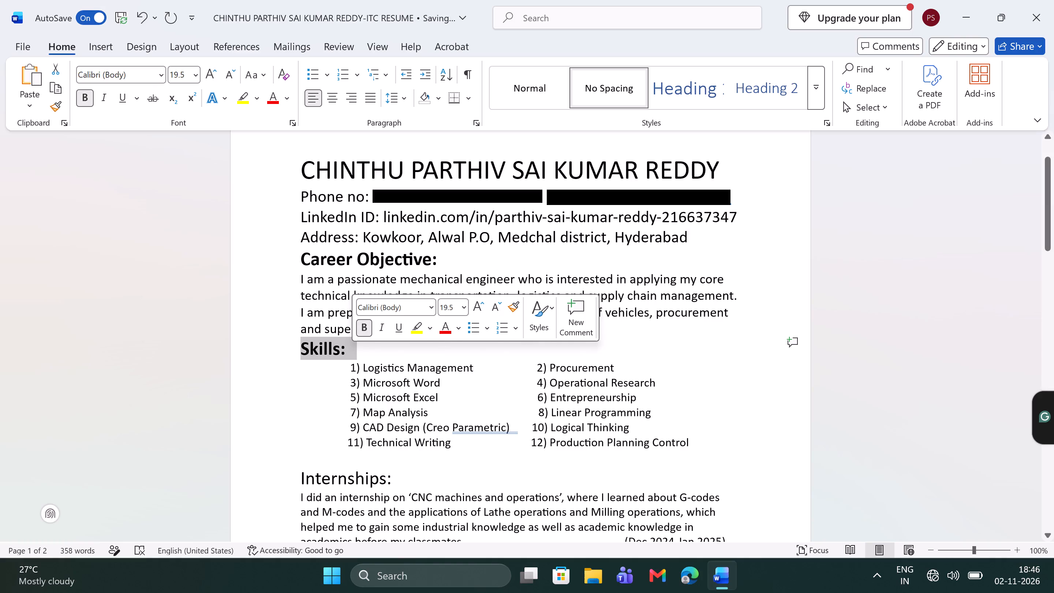
# Set the twelve-item Skills list to font size 14.
pyautogui.moveTo(349, 372); pyautogui.dragTo(717, 450)
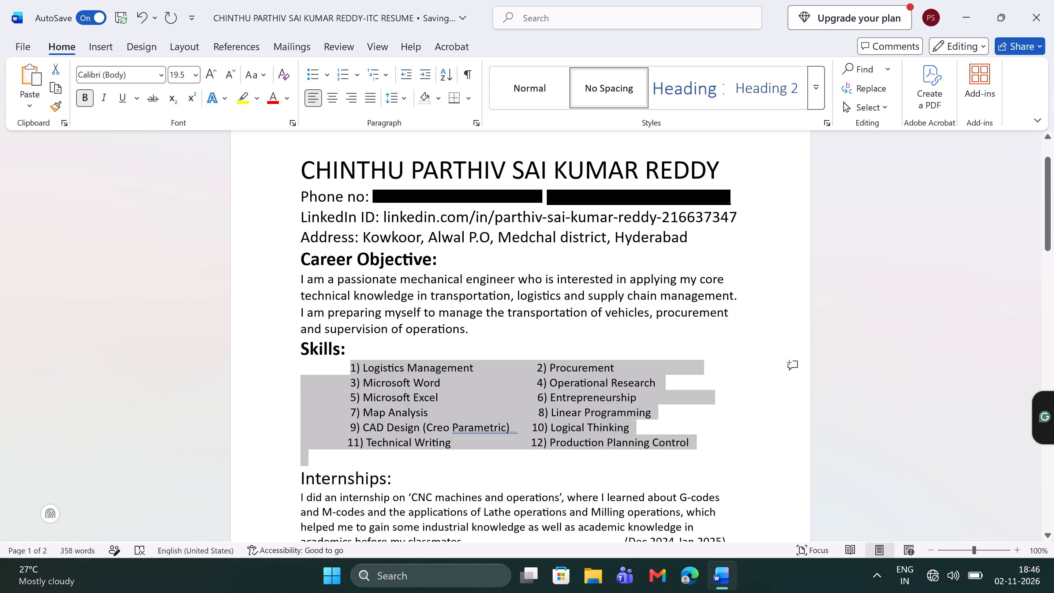
pyautogui.moveTo(717, 450); pyautogui.dragTo(718, 450)
pyautogui.click(822, 401)
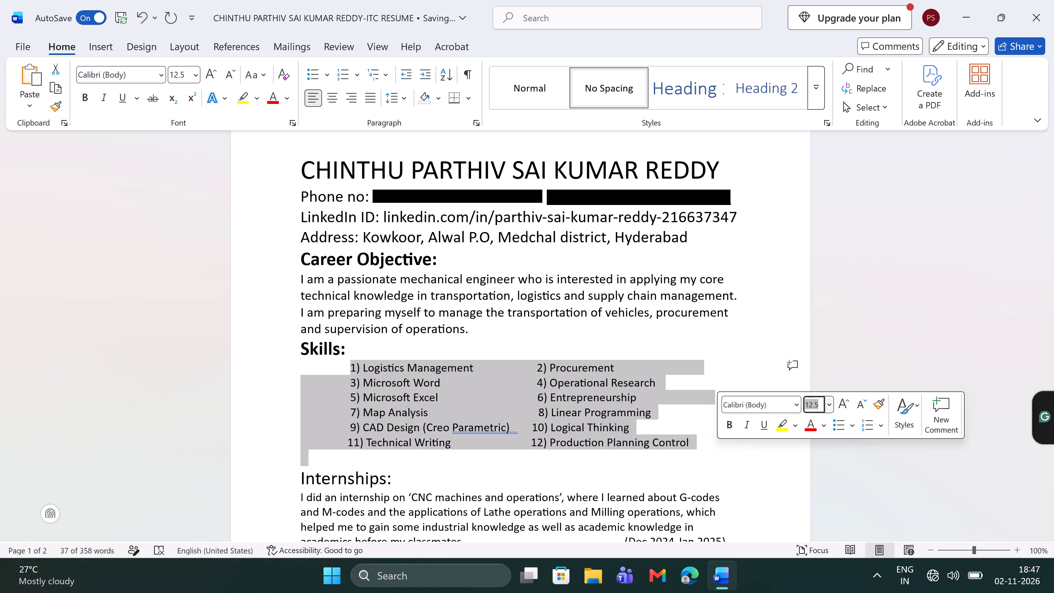
pyautogui.write('14')
pyautogui.press('Return')
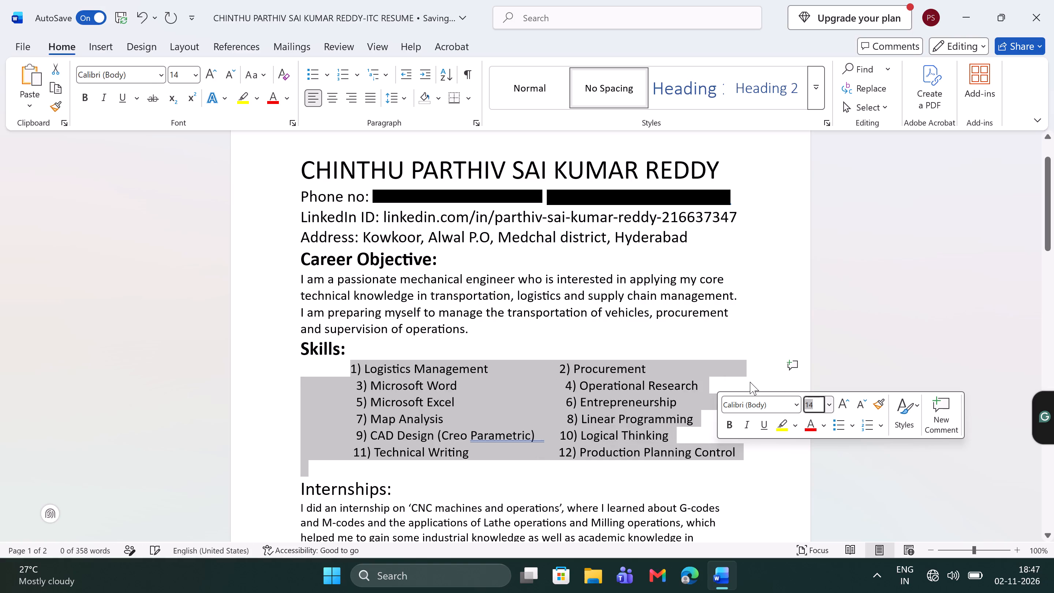
pyautogui.click(763, 320)
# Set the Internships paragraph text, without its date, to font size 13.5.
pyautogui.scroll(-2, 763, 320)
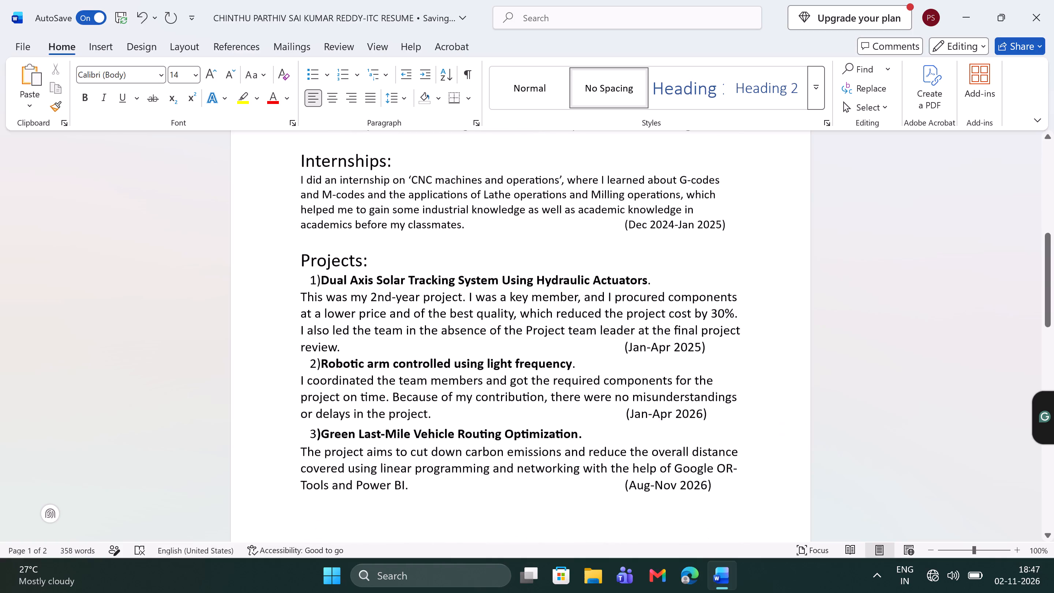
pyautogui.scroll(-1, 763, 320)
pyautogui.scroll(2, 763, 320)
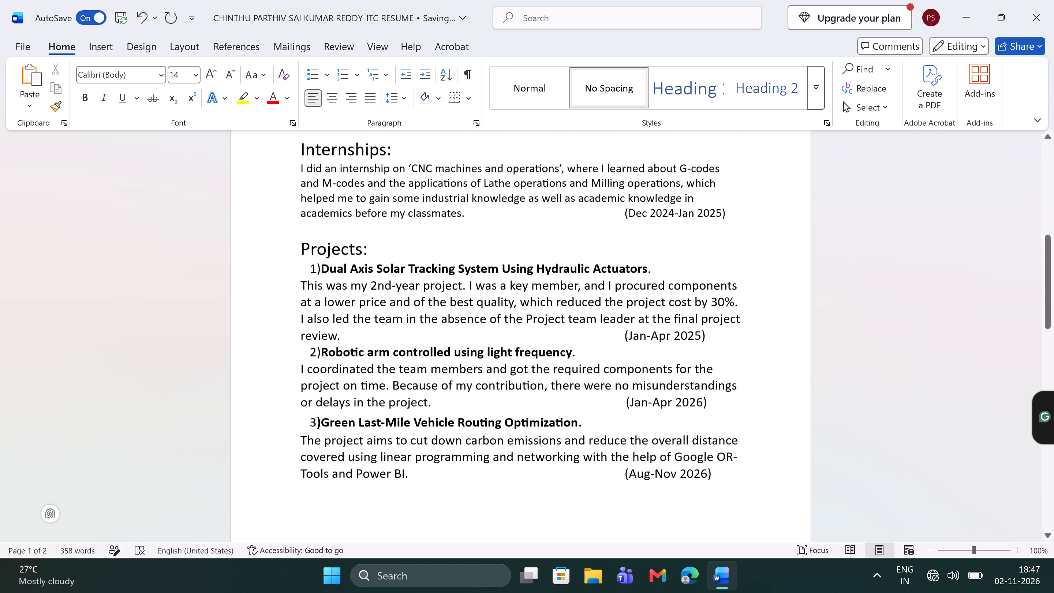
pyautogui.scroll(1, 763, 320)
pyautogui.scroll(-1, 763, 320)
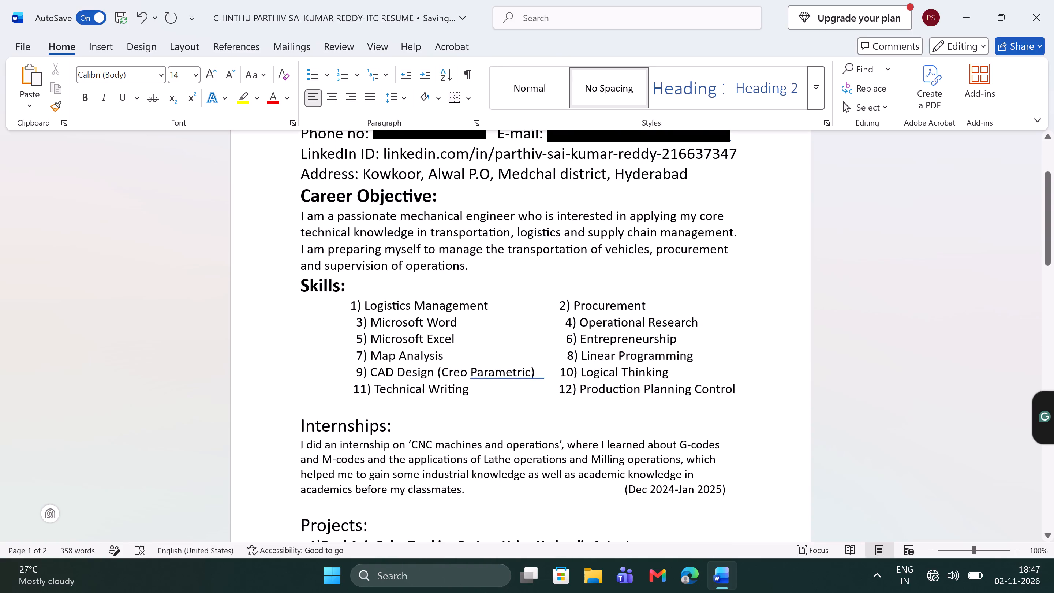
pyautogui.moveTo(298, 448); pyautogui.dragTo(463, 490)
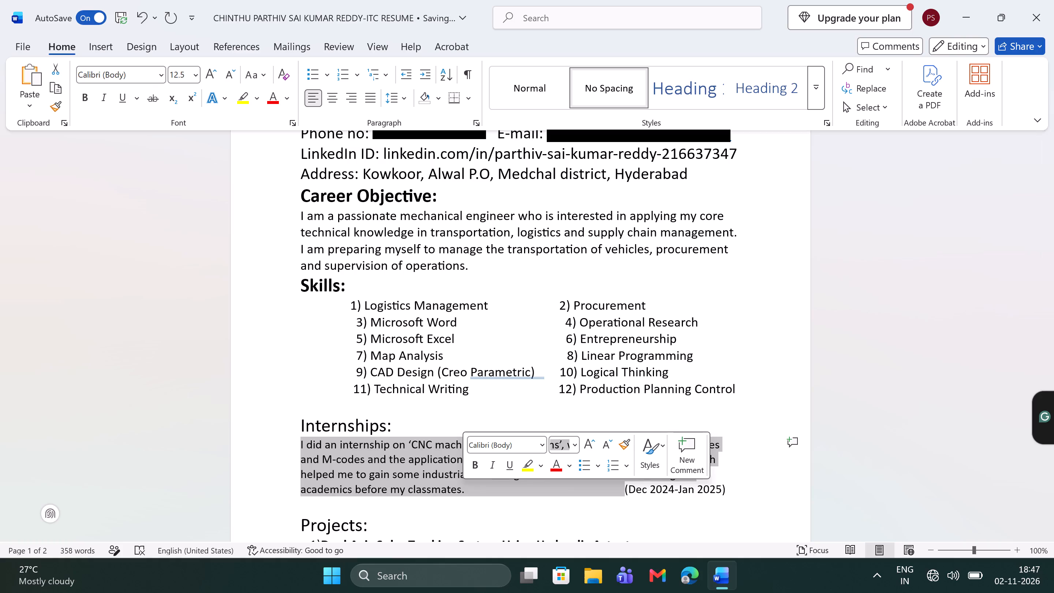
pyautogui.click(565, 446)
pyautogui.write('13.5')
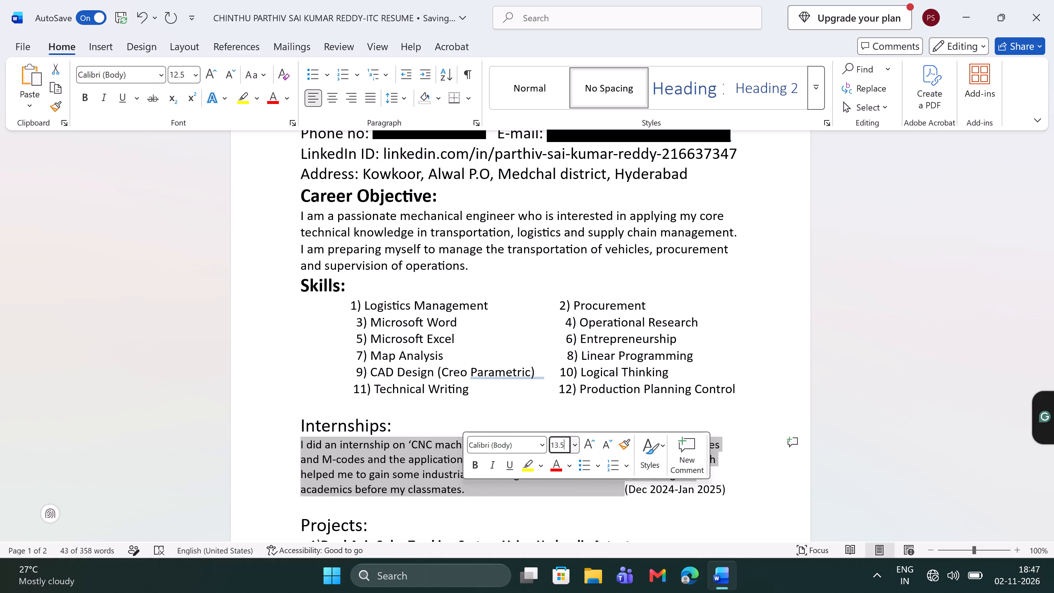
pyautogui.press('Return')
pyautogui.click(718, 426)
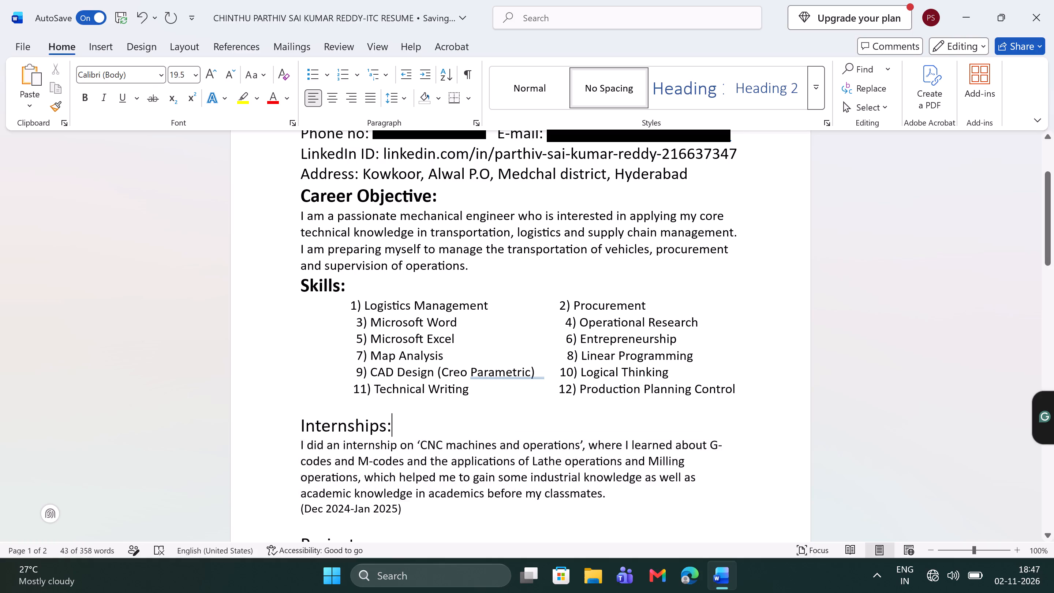
# Push the Green Last-Mile Vehicle Routing Optimization project heading onto page 2 with blank lines and indent it with spaces.
pyautogui.scroll(-3, 718, 426)
pyautogui.scroll(1, 718, 426)
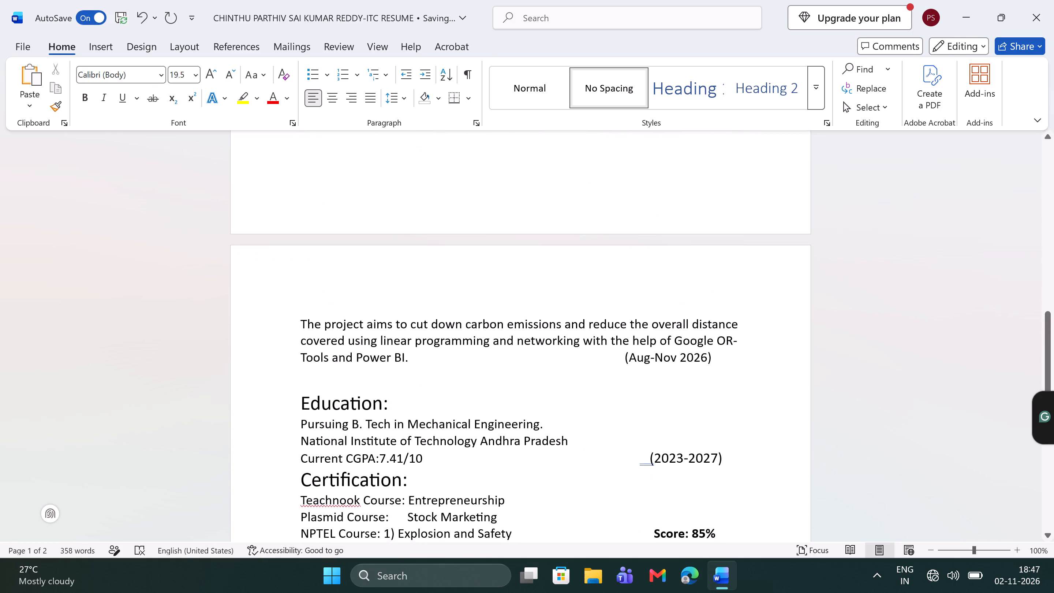
pyautogui.scroll(2, 718, 426)
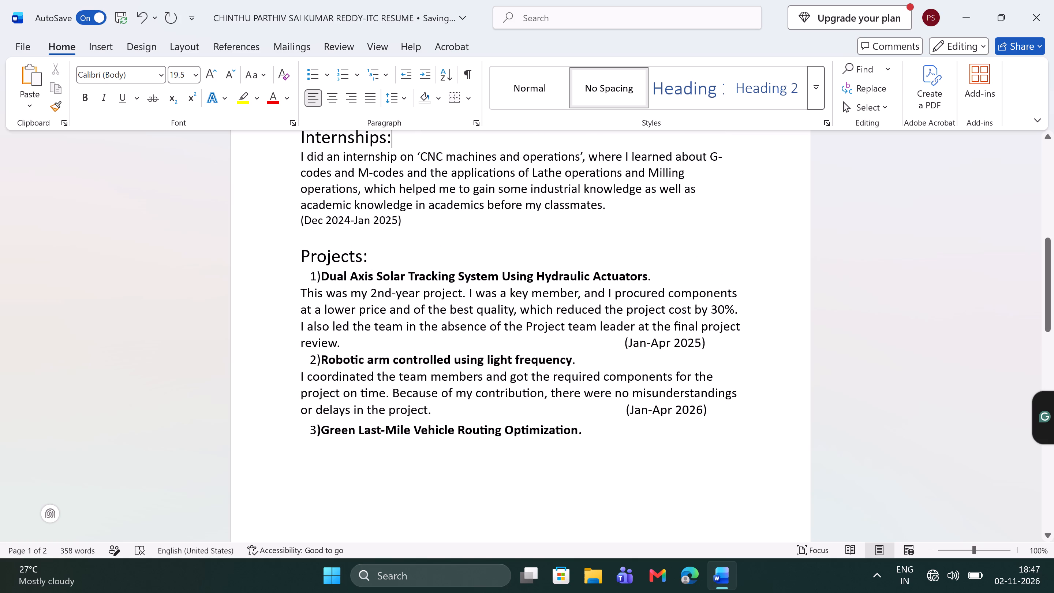
pyautogui.click(312, 434)
pyautogui.press('Return')
pyautogui.press('Return')
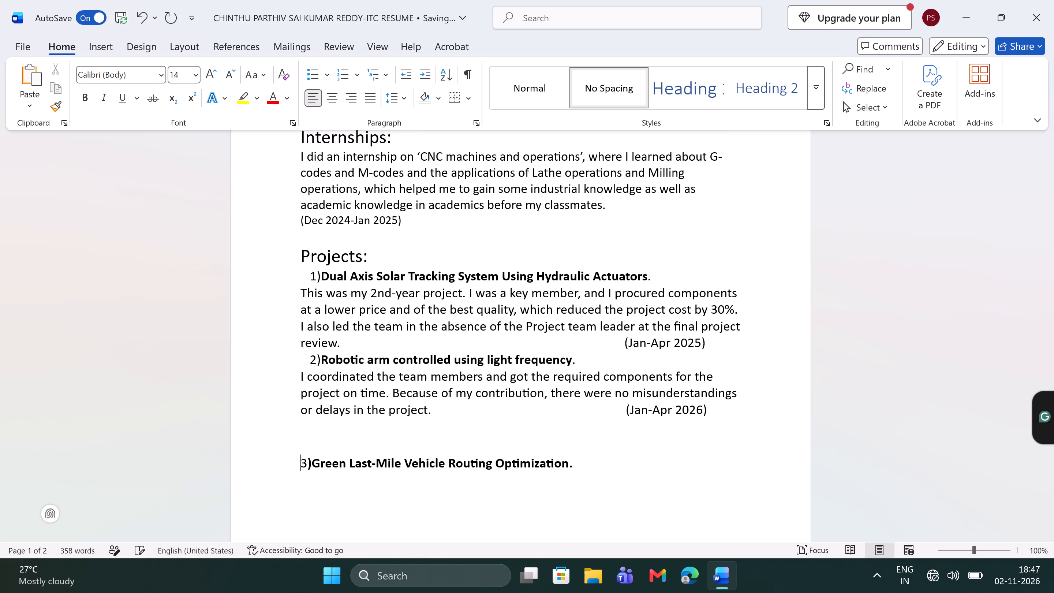
pyautogui.press('Return')
pyautogui.press('space')
pyautogui.press('space')
pyautogui.press('space')
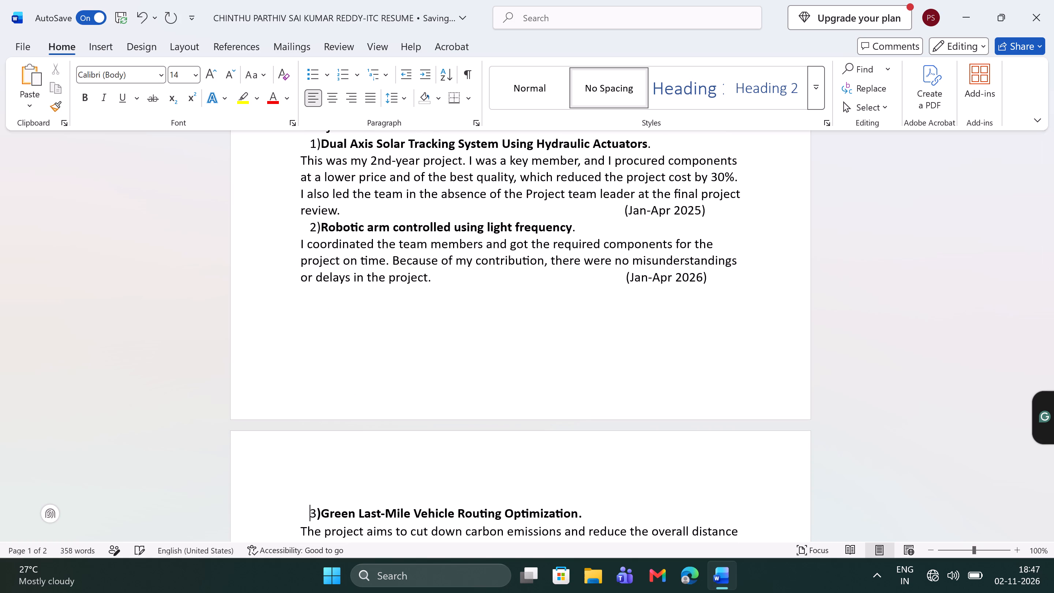
# Set the Internships paragraph and its date to font size 14.
pyautogui.scroll(1, 413, 360)
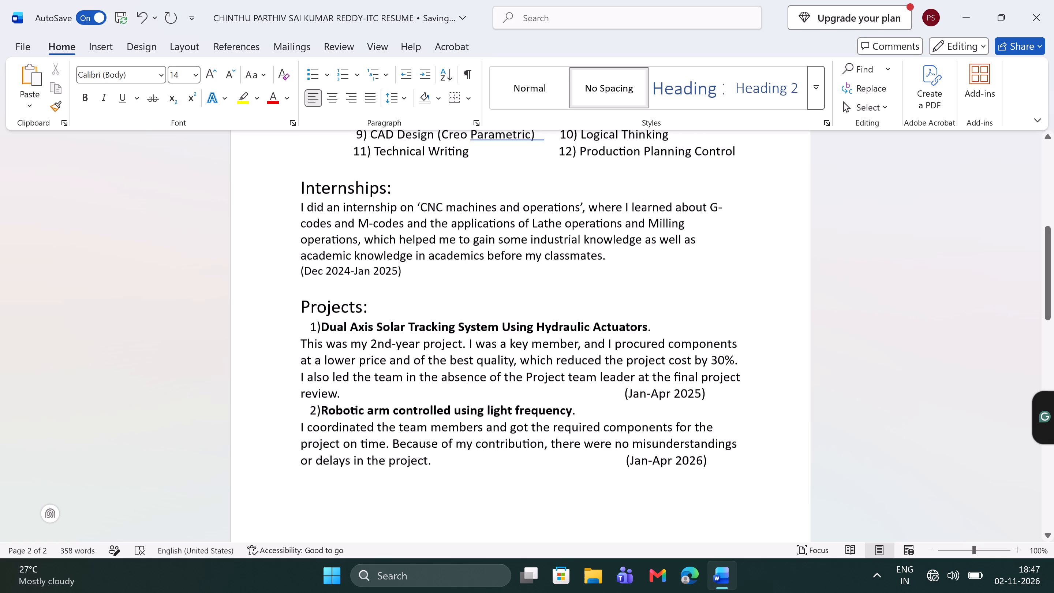
pyautogui.scroll(1, 413, 360)
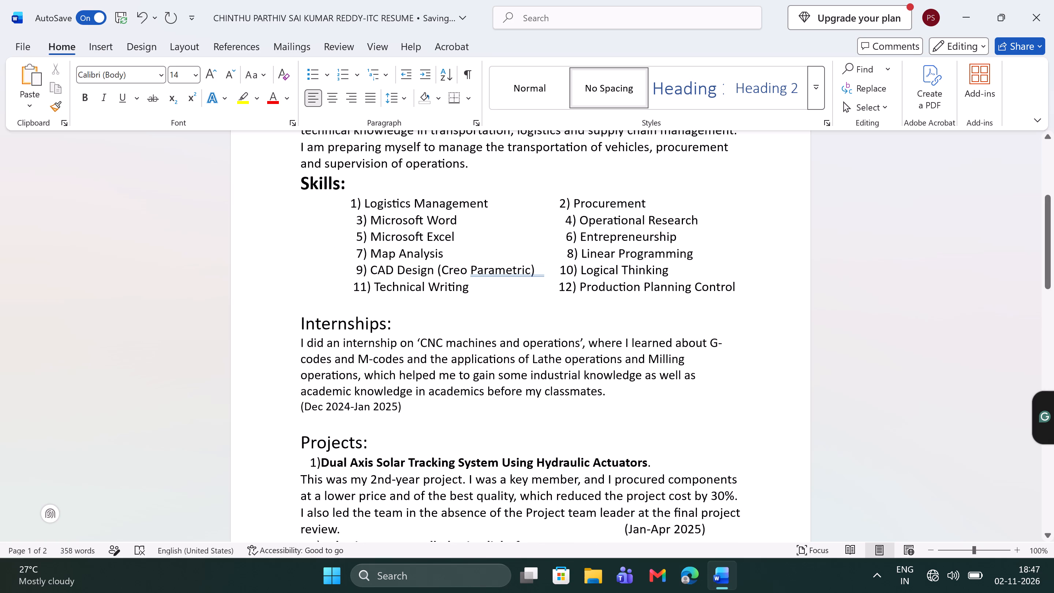
pyautogui.moveTo(302, 341); pyautogui.dragTo(406, 414)
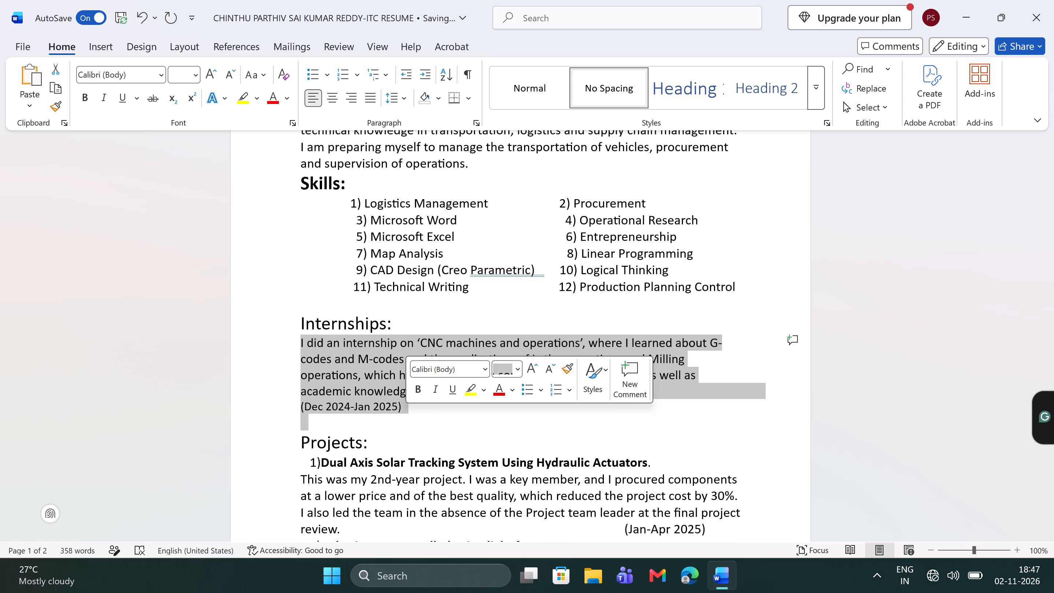
pyautogui.click(509, 372)
pyautogui.write('14')
pyautogui.press('Return')
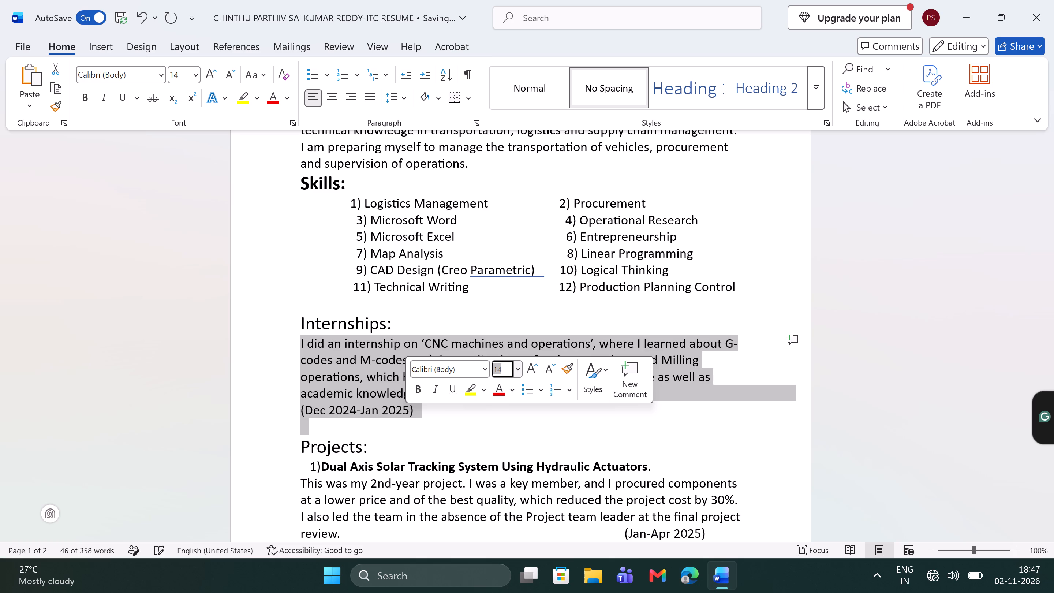
# Copy the internship date (Dec 2024-Jan 2025) to the end of the paragraph's last sentence, after "before my classmates.".
pyautogui.click(296, 408)
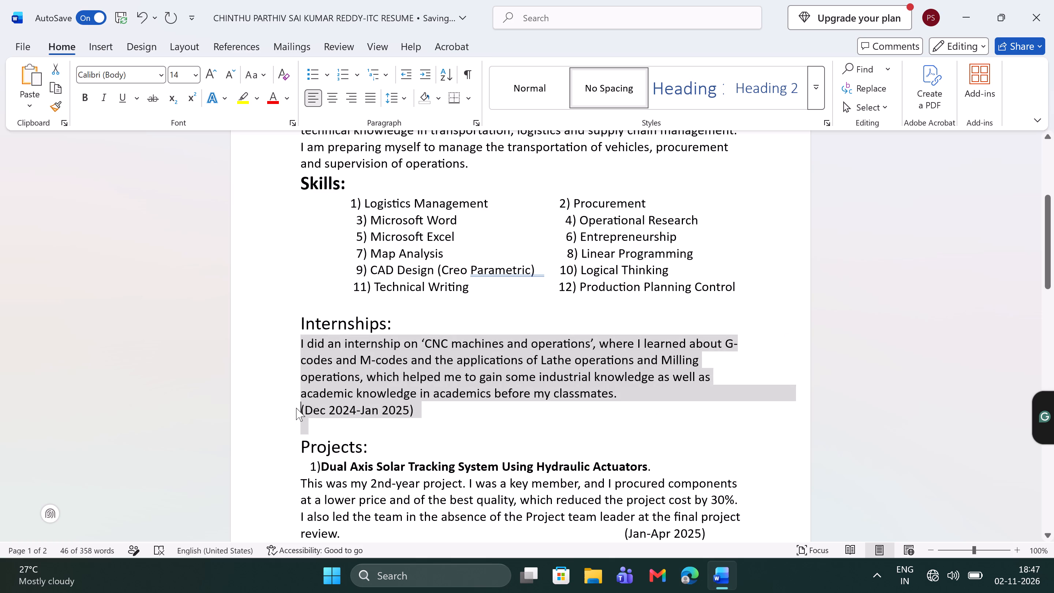
pyautogui.click(298, 409)
pyautogui.press('BackSpace')
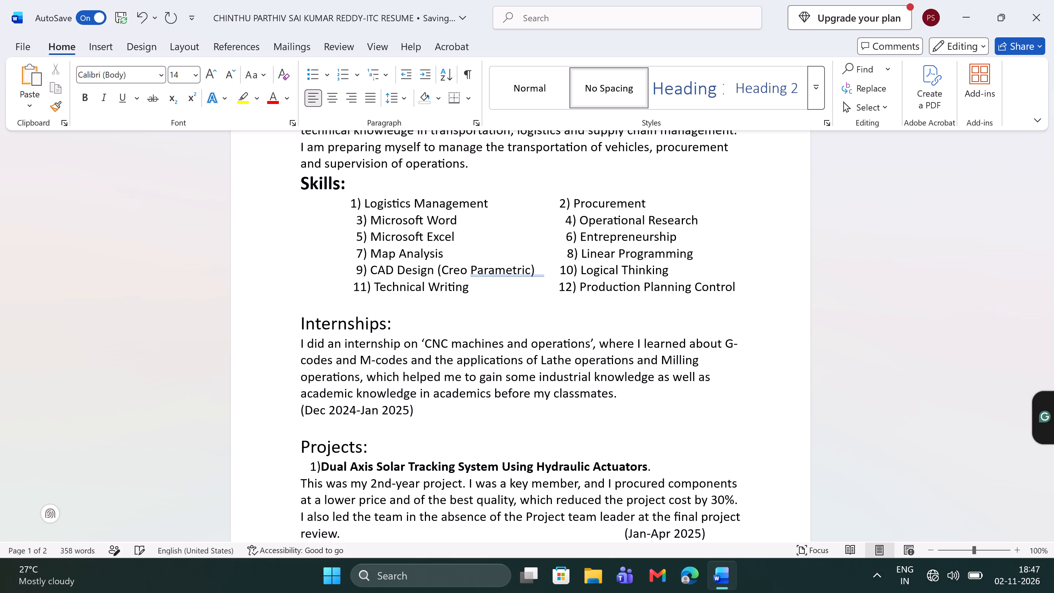
pyautogui.press('BackSpace')
pyautogui.press('BackSpace')
pyautogui.moveTo(300, 409); pyautogui.dragTo(422, 414)
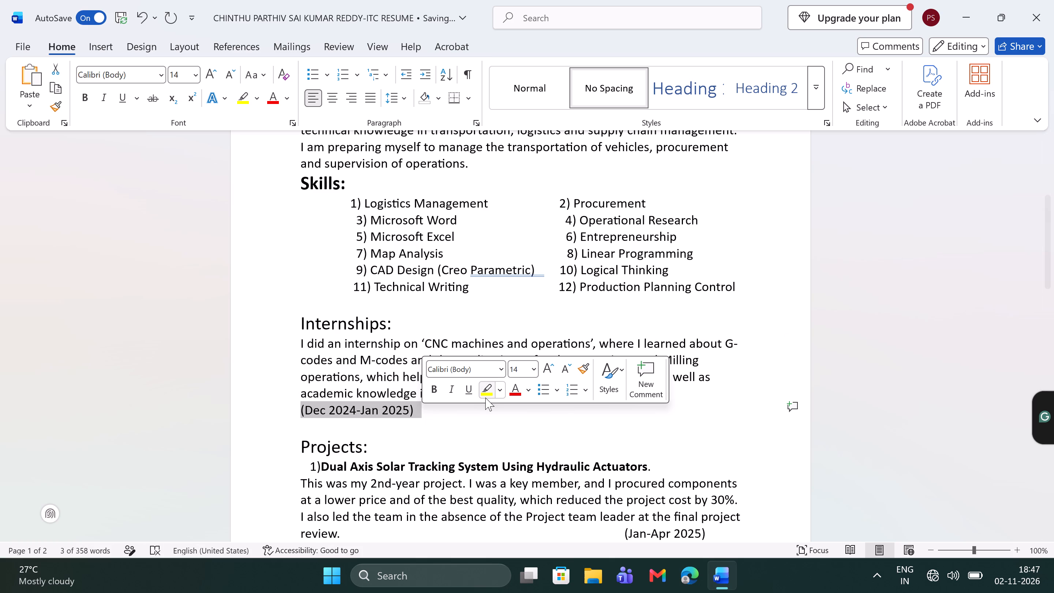
pyautogui.hotkey('ctrl', 'c')
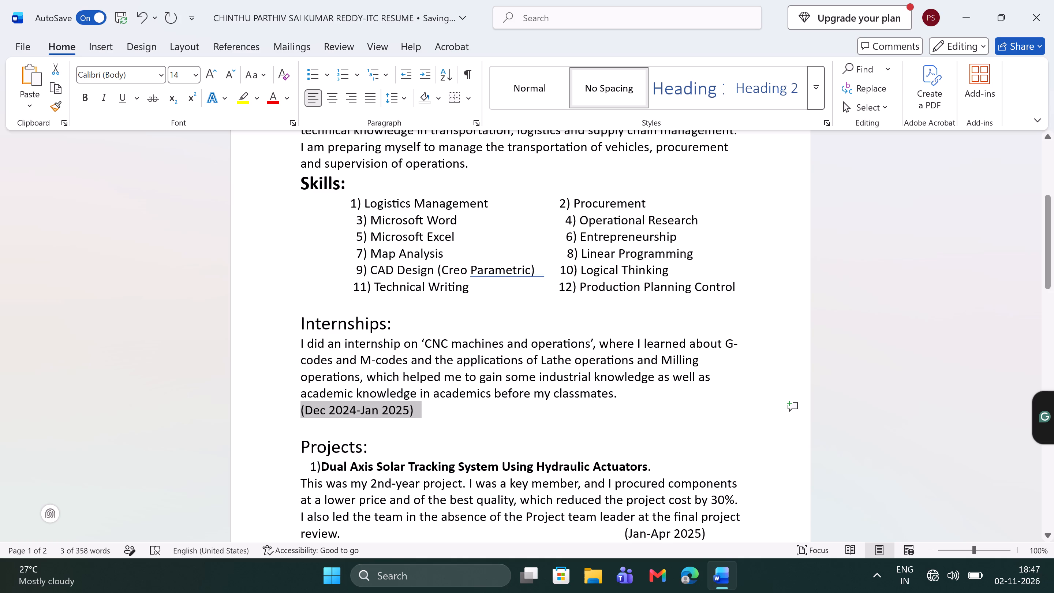
pyautogui.click(623, 397)
pyautogui.hotkey('ctrl', 'v')
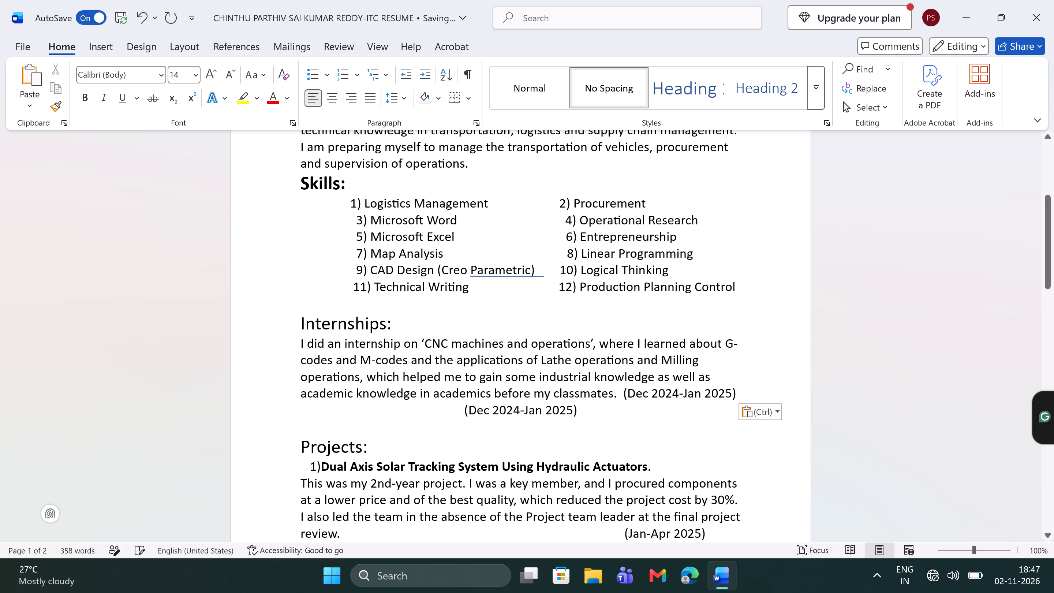
# Delete the duplicate internship date below the paragraph and remove the extra space before the remaining date.
pyautogui.click(583, 411)
pyautogui.press('BackSpace')
pyautogui.press('BackSpace')
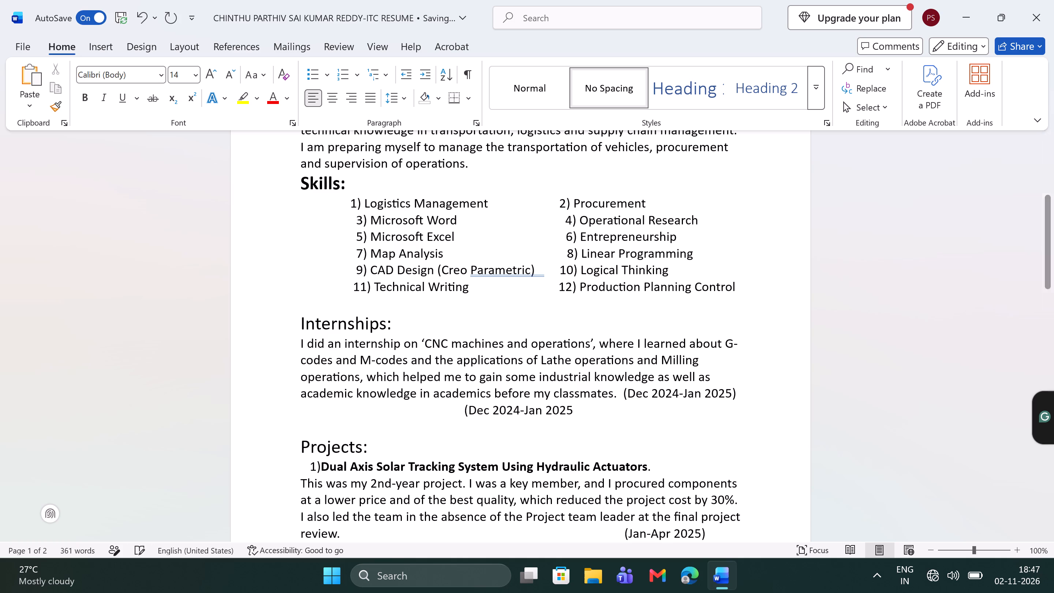
pyautogui.press('BackSpace')
pyautogui.press('BackSpace')
pyautogui.press('BackSpace')
pyautogui.press('BackSpace')
pyautogui.press('BackSpace')
pyautogui.press('BackSpace')
pyautogui.press('BackSpace')
pyautogui.press('BackSpace')
pyautogui.press('BackSpace')
pyautogui.press('BackSpace')
pyautogui.press('BackSpace')
pyautogui.press('BackSpace')
pyautogui.press('BackSpace')
pyautogui.press('BackSpace')
pyautogui.press('BackSpace')
pyautogui.press('BackSpace')
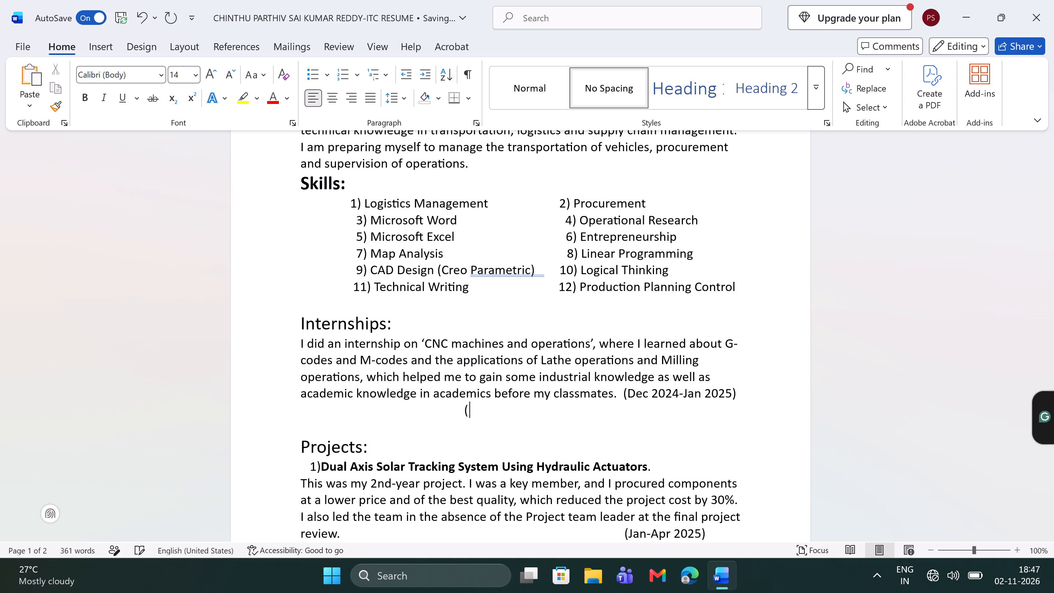
pyautogui.press('BackSpace')
pyautogui.press('BackSpace')
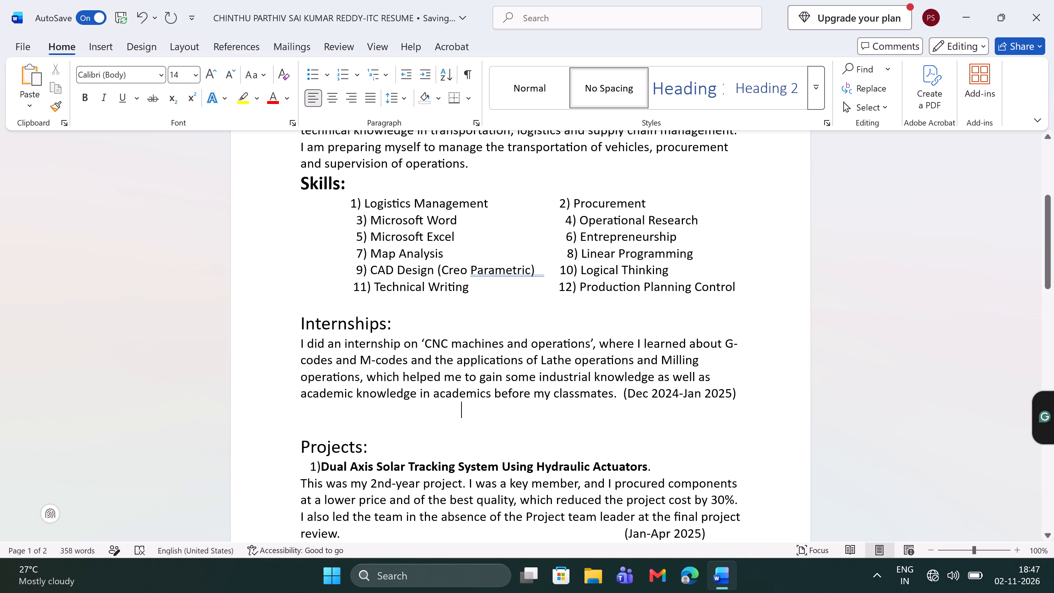
pyautogui.click(623, 393)
pyautogui.press('BackSpace')
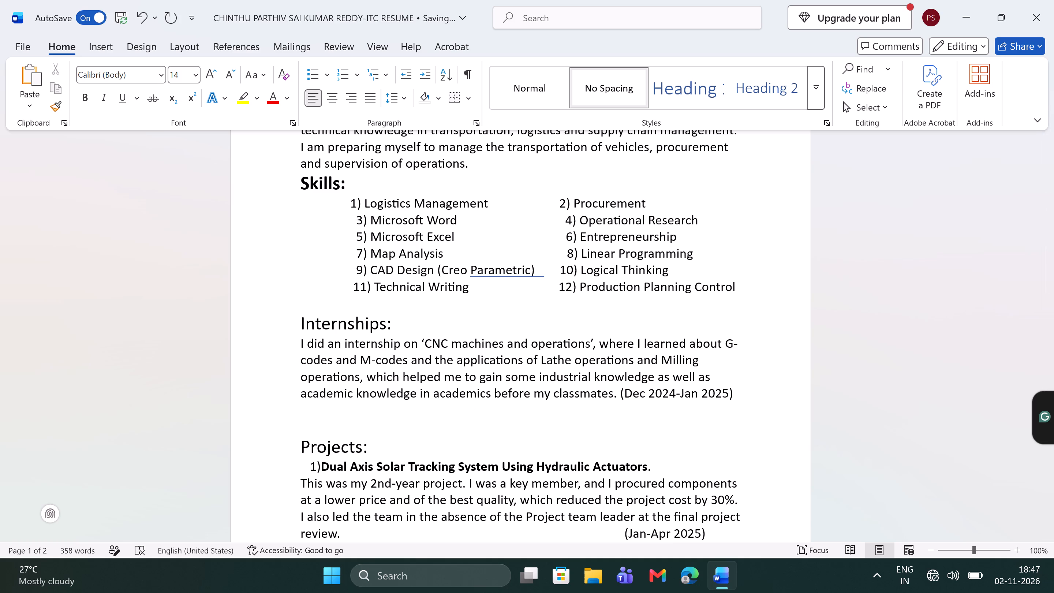
# Remove the empty lines and leftover spaces between the internship date and the Projects heading.
pyautogui.scroll(-1, 615, 448)
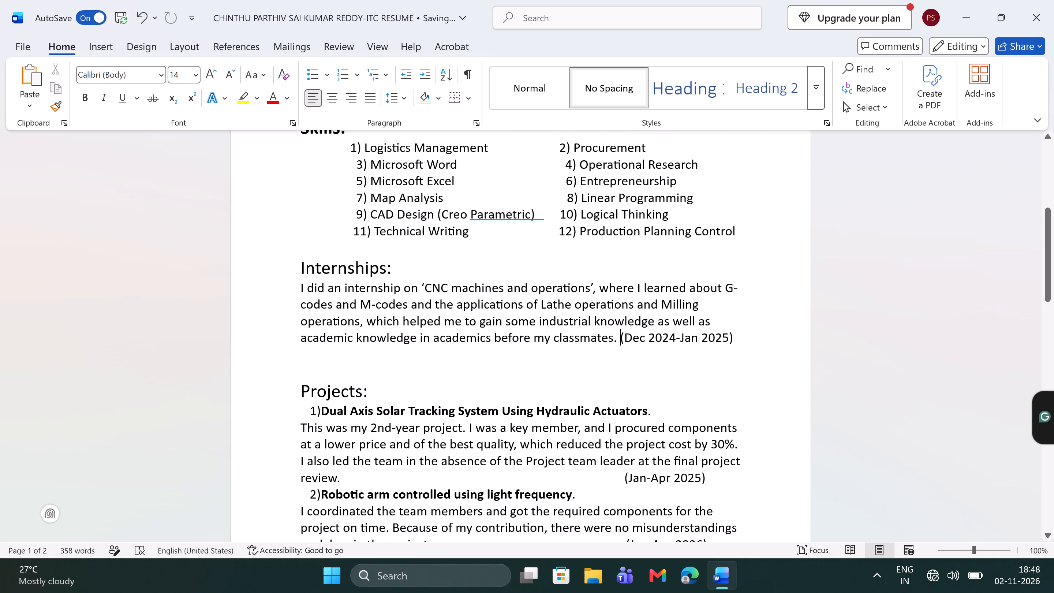
pyautogui.click(303, 396)
pyautogui.press('BackSpace')
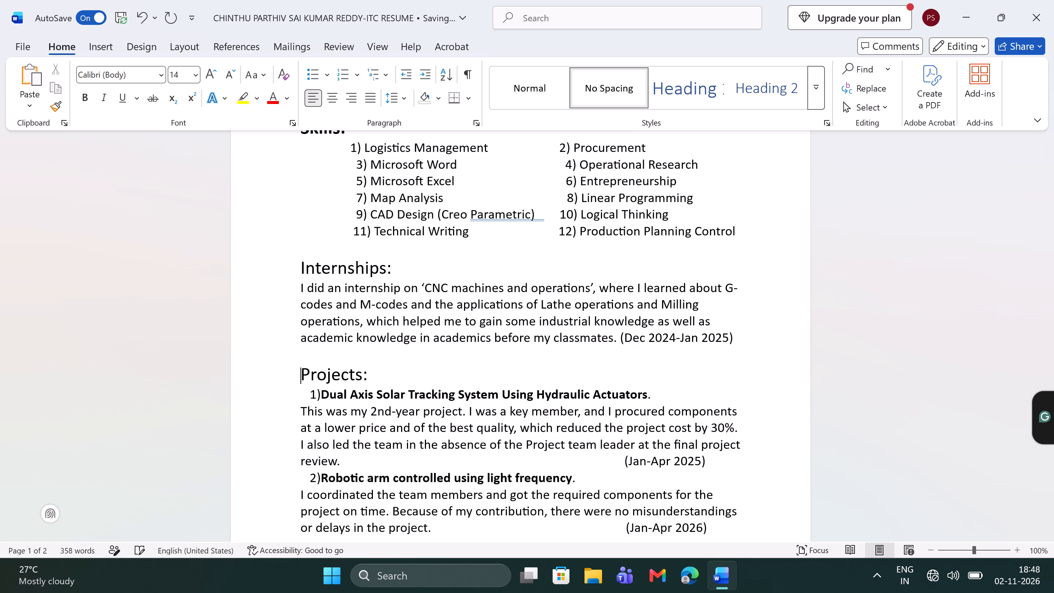
pyautogui.press('BackSpace')
pyautogui.press('BackSpace')
pyautogui.press('BackSpace')
pyautogui.press('BackSpace')
pyautogui.press('BackSpace')
pyautogui.press('BackSpace')
pyautogui.press('BackSpace')
pyautogui.press('BackSpace')
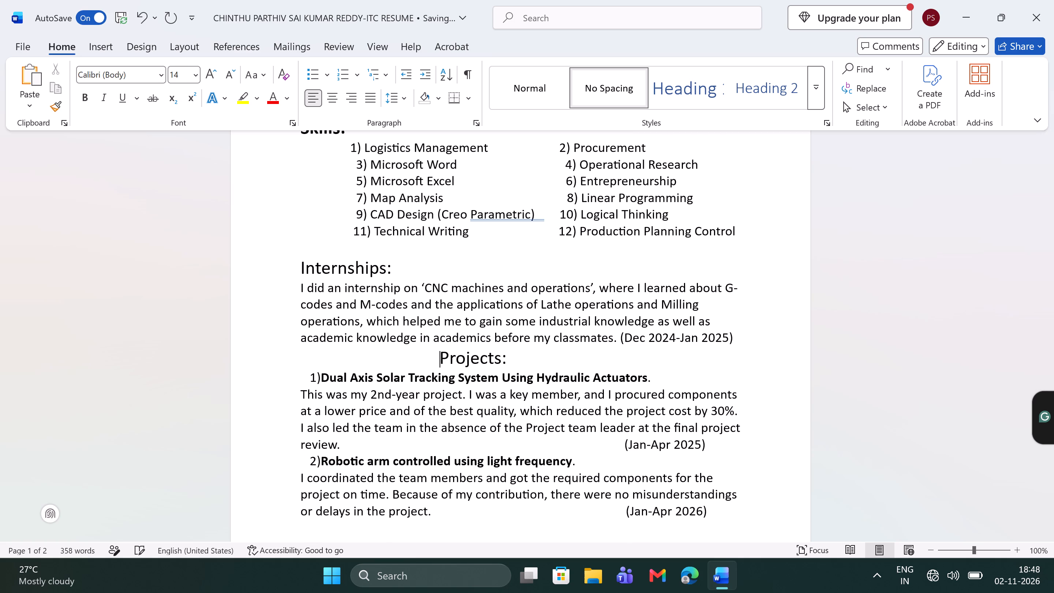
pyautogui.press('BackSpace')
pyautogui.press('BackSpace')
pyautogui.press('BackSpace')
pyautogui.press('BackSpace')
pyautogui.press('BackSpace')
pyautogui.press('BackSpace')
pyautogui.press('BackSpace')
pyautogui.press('BackSpace')
pyautogui.press('BackSpace')
pyautogui.press('BackSpace')
pyautogui.press('BackSpace')
pyautogui.press('BackSpace')
pyautogui.press('BackSpace')
pyautogui.press('BackSpace')
pyautogui.press('BackSpace')
pyautogui.press('BackSpace')
pyautogui.press('BackSpace')
pyautogui.press('BackSpace')
pyautogui.press('BackSpace')
pyautogui.press('BackSpace')
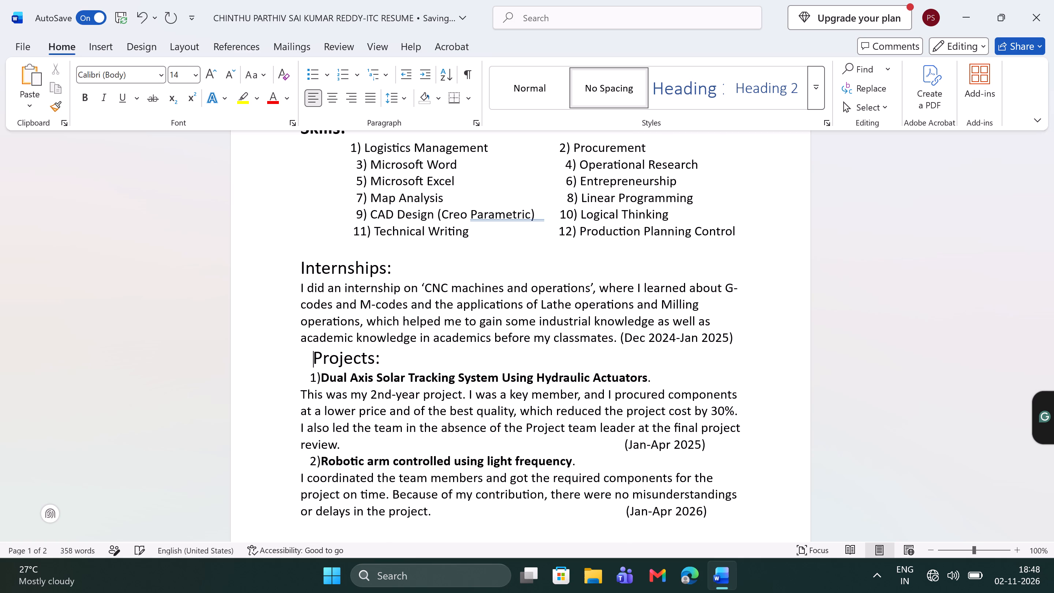
pyautogui.press('BackSpace')
pyautogui.press('BackSpace')
pyautogui.press('BackSpace')
pyautogui.press('BackSpace')
pyautogui.press('BackSpace')
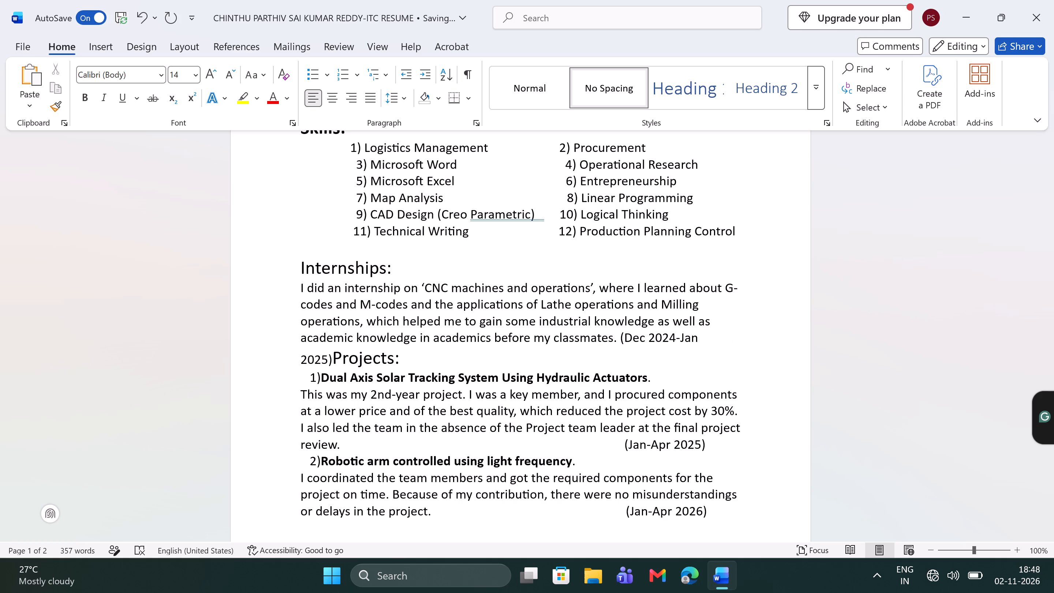
# Undo joining the Projects heading to the internship date and leave one blank line above the heading.
pyautogui.hotkey('ctrl', 'z')
pyautogui.press('Return')
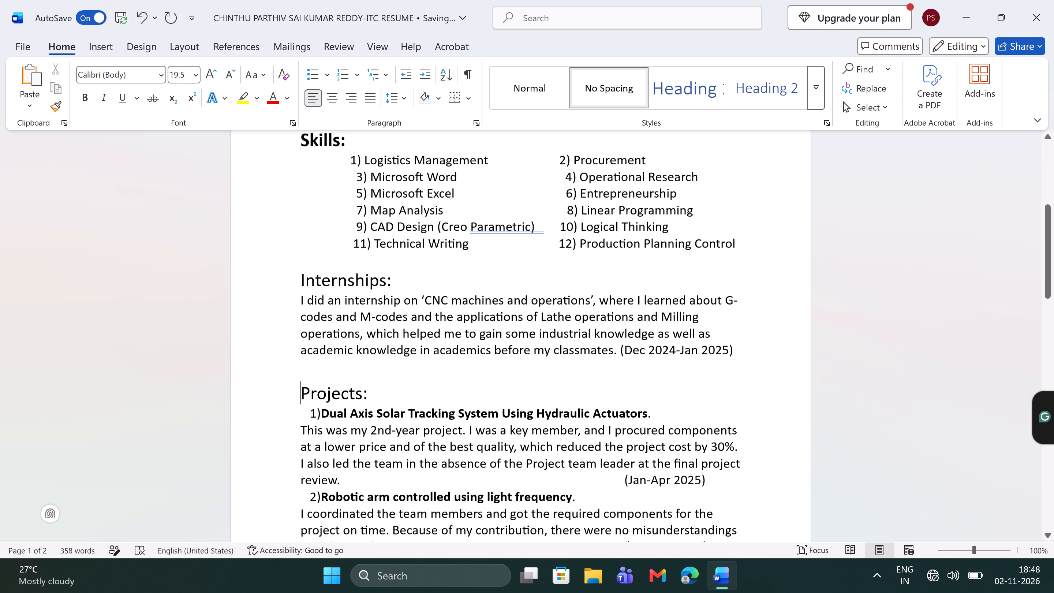
pyautogui.press('BackSpace')
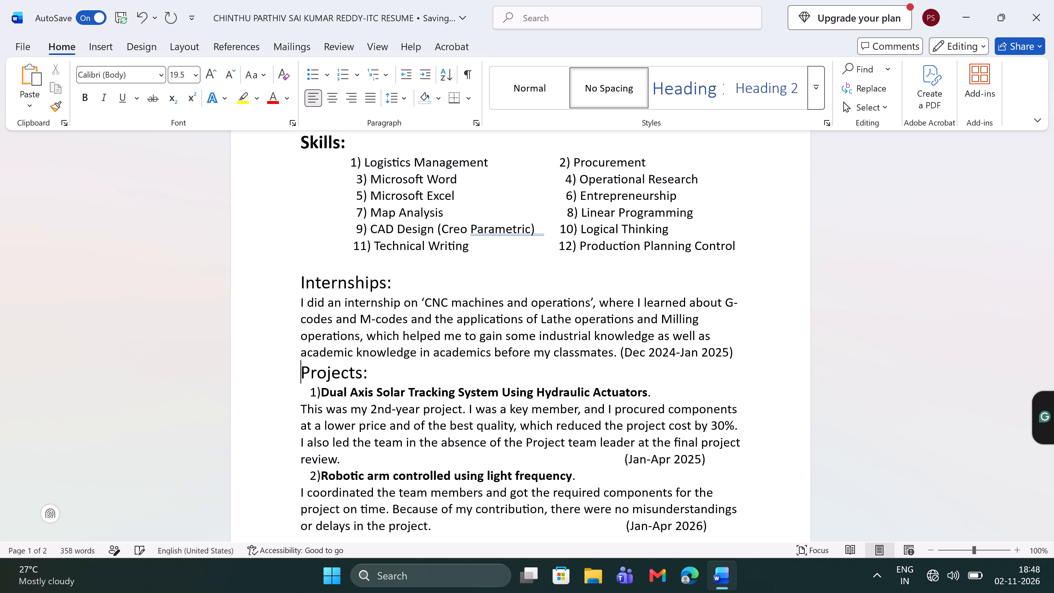
pyautogui.press('BackSpace')
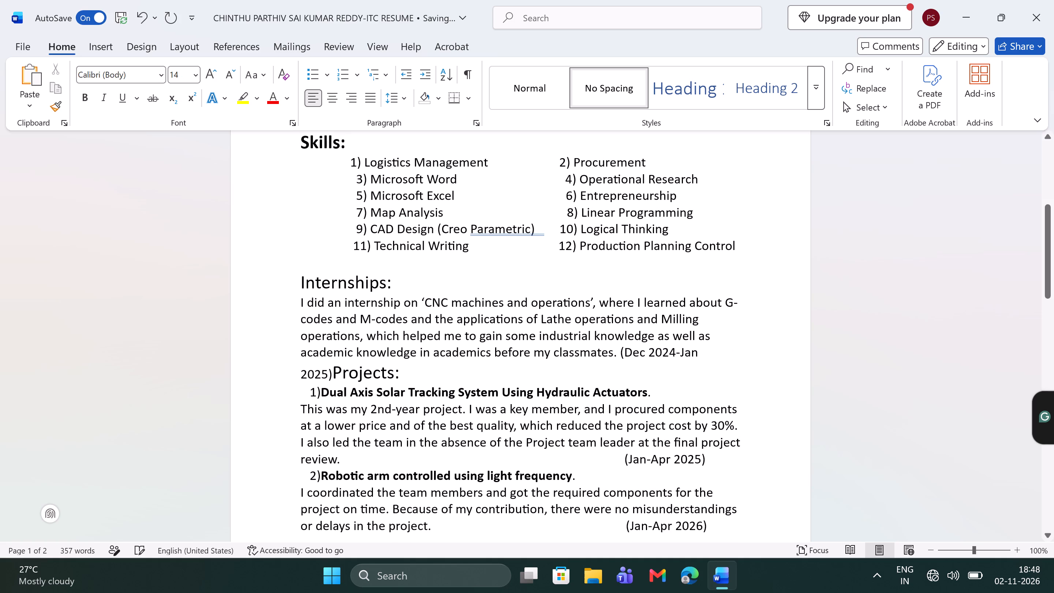
pyautogui.hotkey('ctrl', 'z')
pyautogui.press('Return')
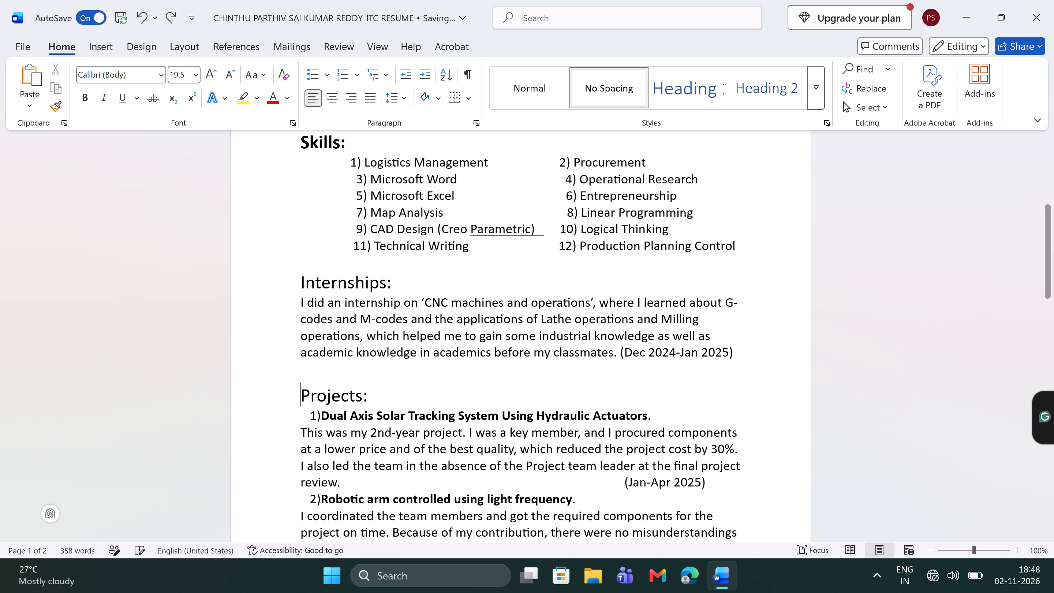
# Make the Internships and Projects headings bold.
pyautogui.moveTo(298, 284); pyautogui.dragTo(399, 283)
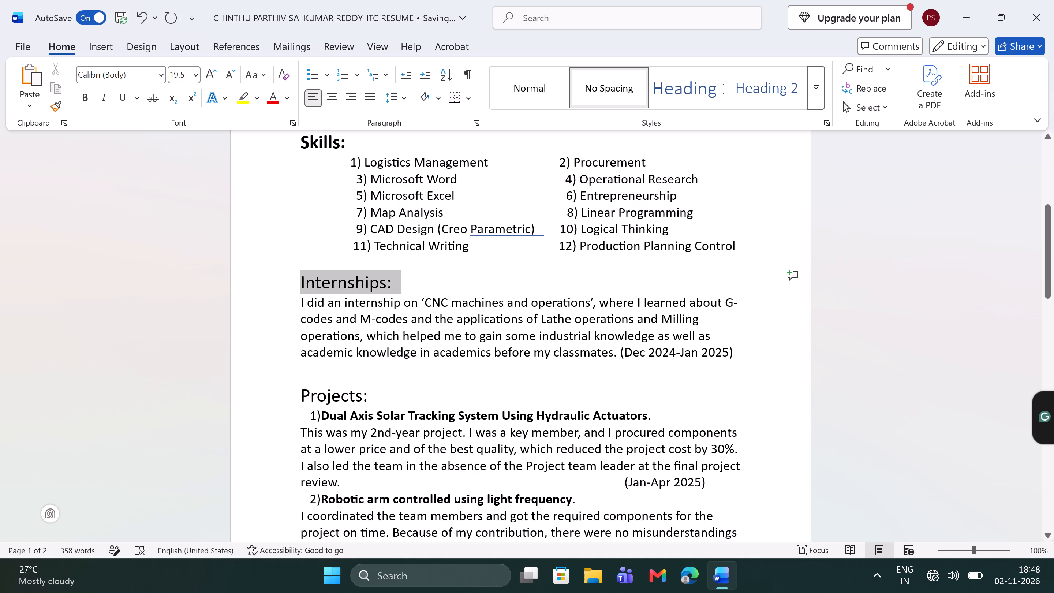
pyautogui.moveTo(399, 283); pyautogui.dragTo(408, 284)
pyautogui.click(412, 260)
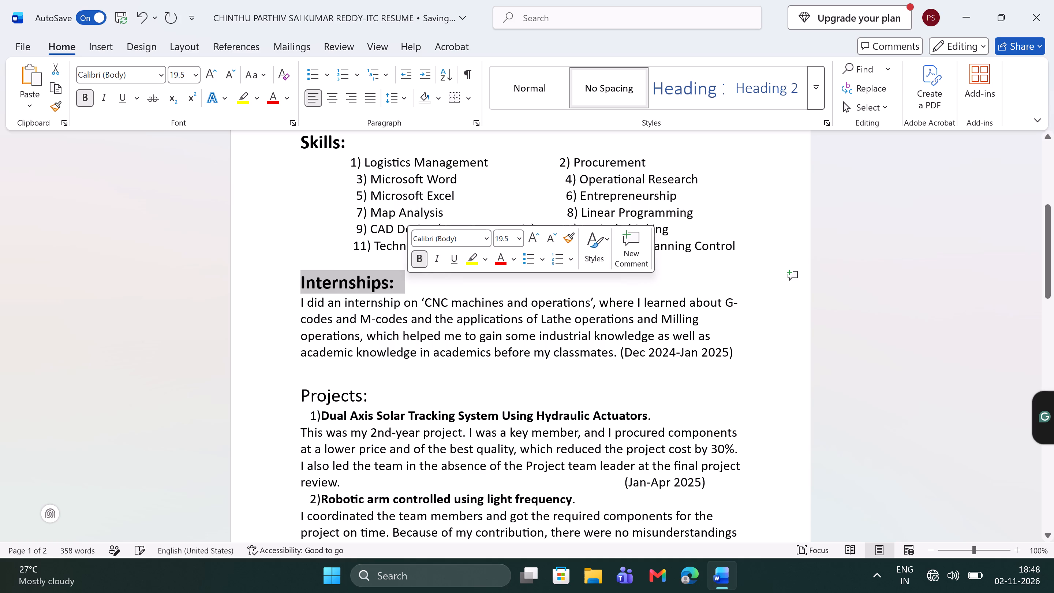
pyautogui.moveTo(299, 392); pyautogui.dragTo(371, 397)
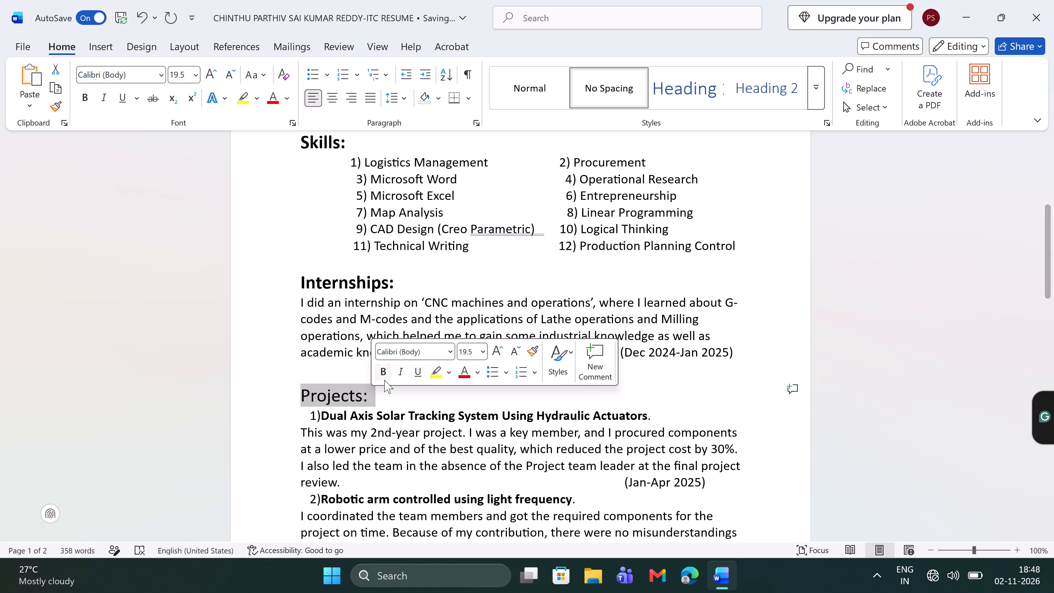
pyautogui.click(385, 379)
pyautogui.click(483, 402)
# Make the Education, Certification, Achievements and Languages headings on the second page bold.
pyautogui.scroll(-1, 483, 402)
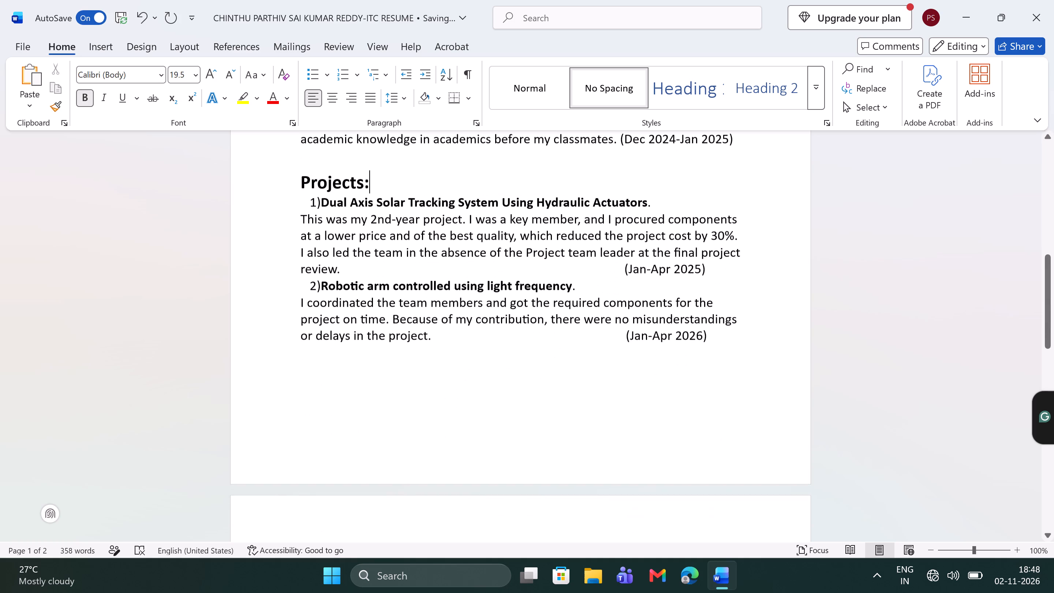
pyautogui.scroll(-3, 483, 402)
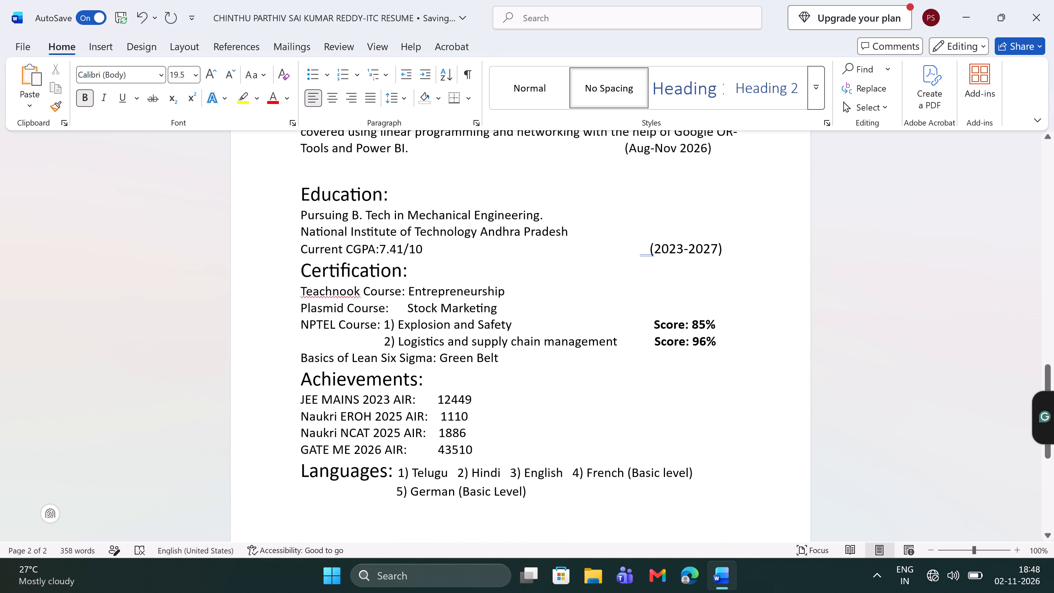
pyautogui.moveTo(299, 187); pyautogui.dragTo(393, 195)
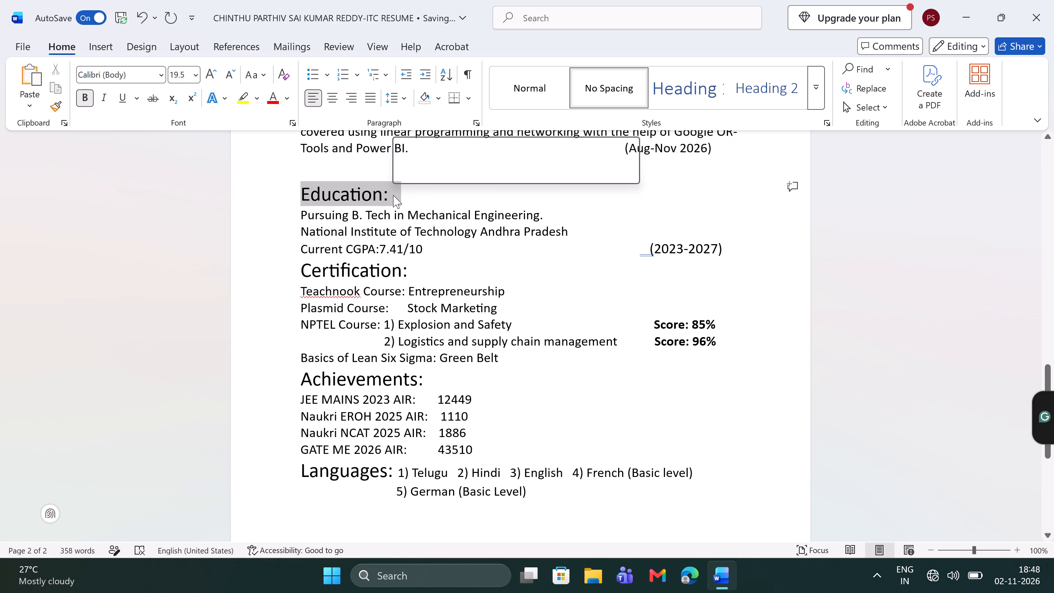
pyautogui.click(407, 176)
pyautogui.moveTo(300, 266); pyautogui.dragTo(408, 270)
pyautogui.click(429, 243)
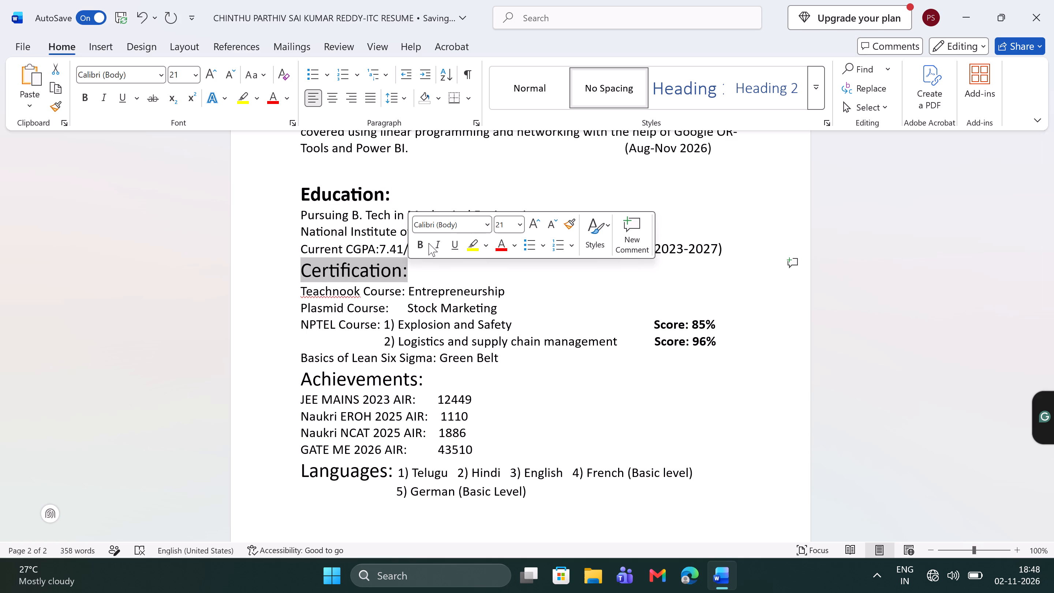
pyautogui.click(423, 245)
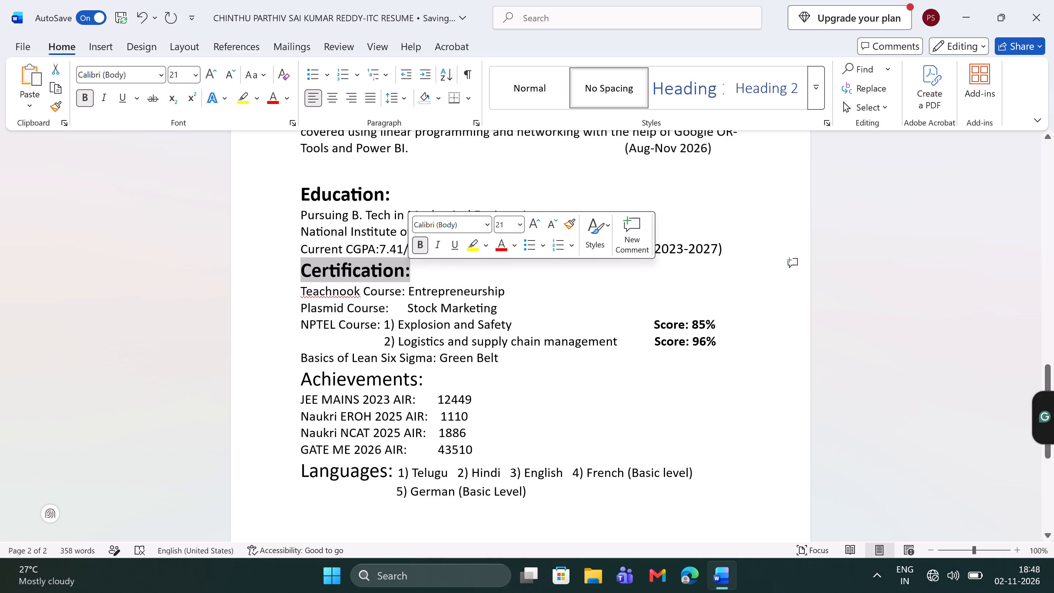
pyautogui.moveTo(301, 381); pyautogui.dragTo(440, 383)
pyautogui.click(452, 363)
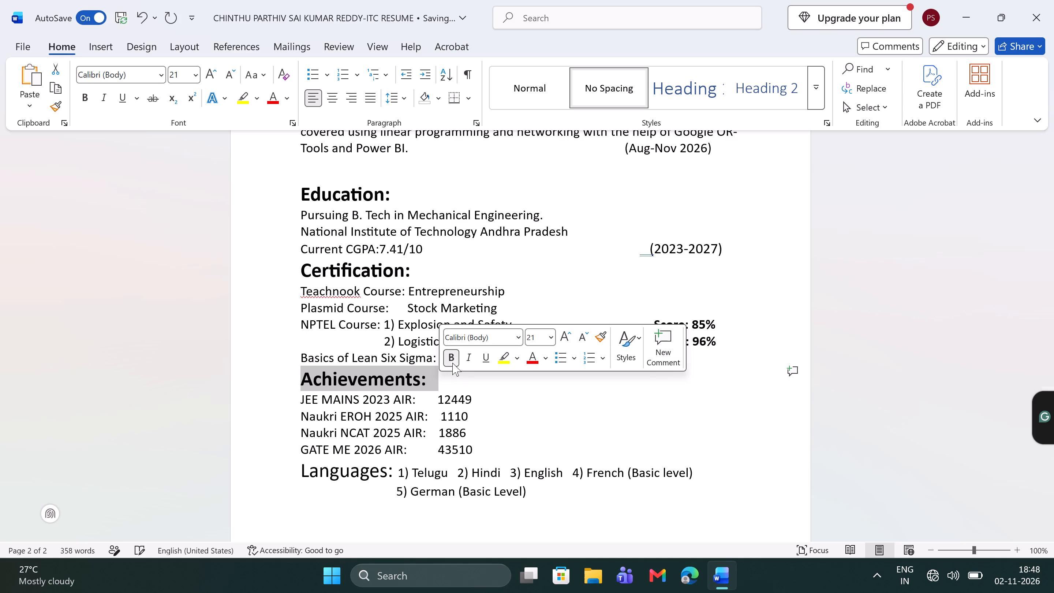
pyautogui.moveTo(301, 470); pyautogui.dragTo(389, 473)
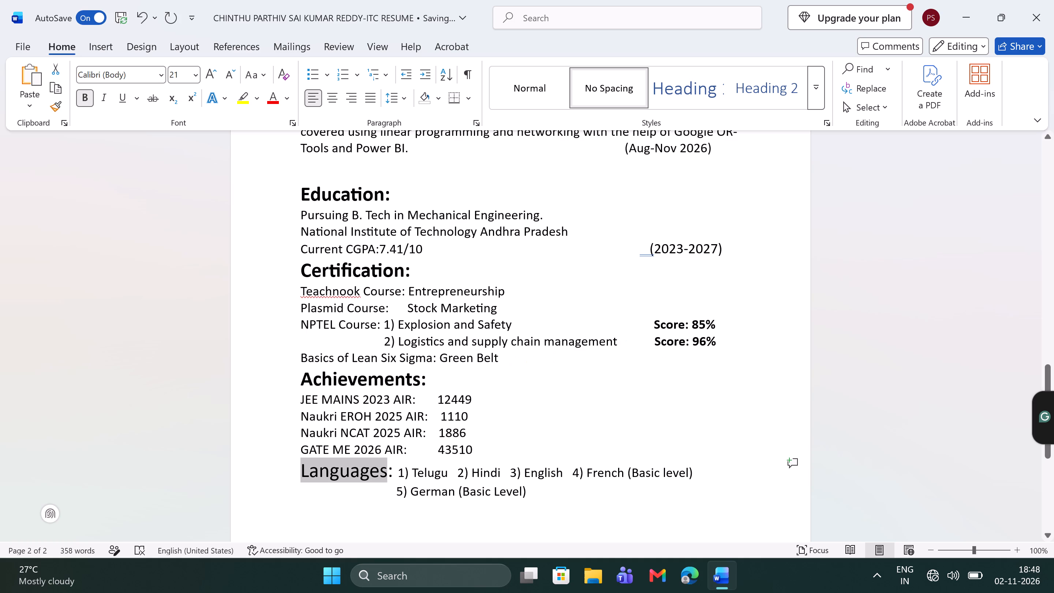
pyautogui.click(403, 443)
pyautogui.click(592, 385)
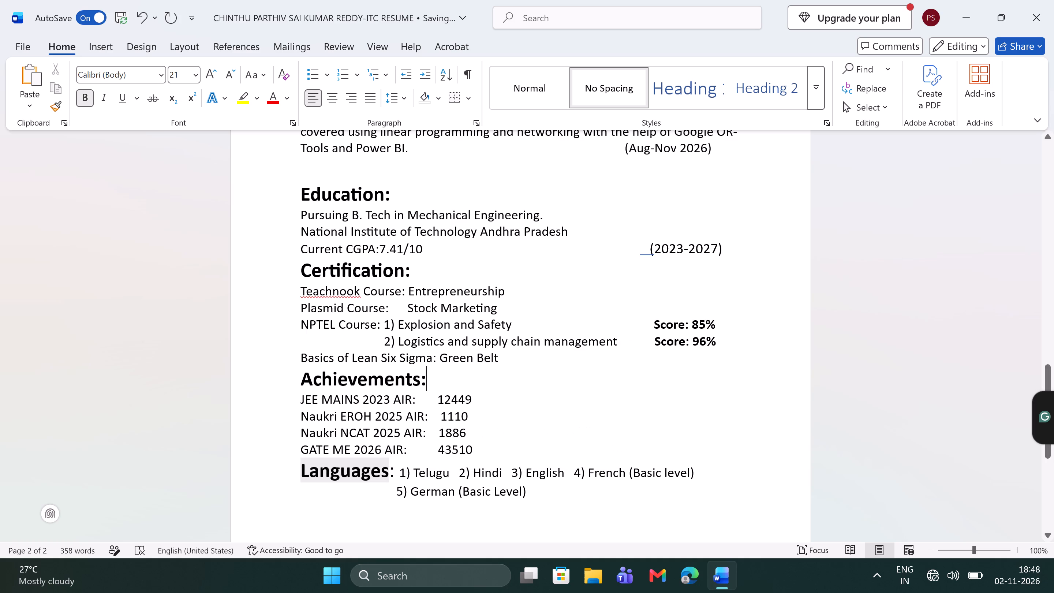
# Delete the blank line between the third project's description and the Education heading.
pyautogui.scroll(2, 592, 385)
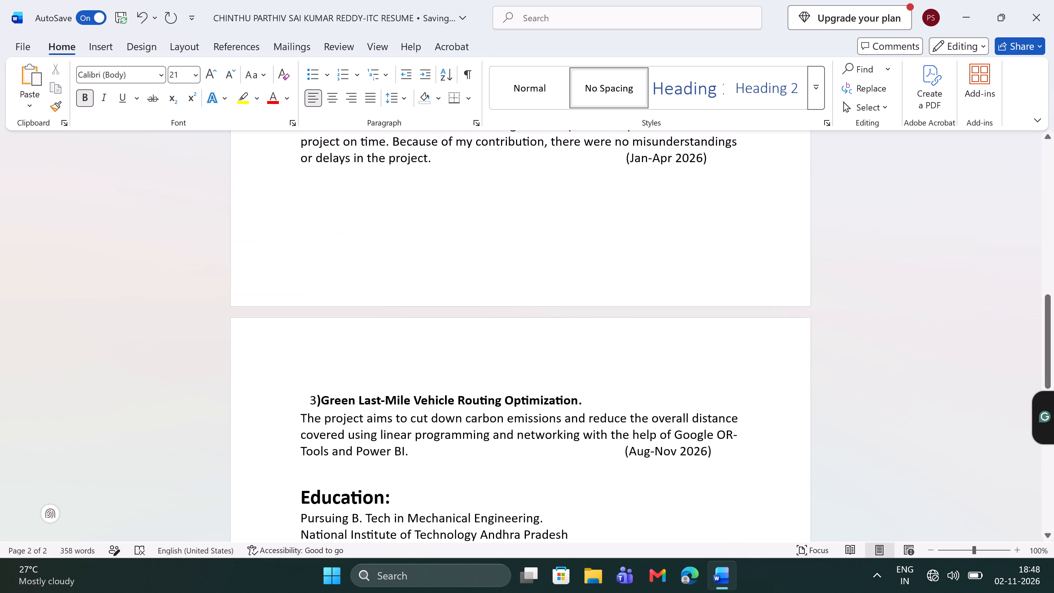
pyautogui.click(298, 488)
pyautogui.press('BackSpace')
pyautogui.scroll(-2, 298, 488)
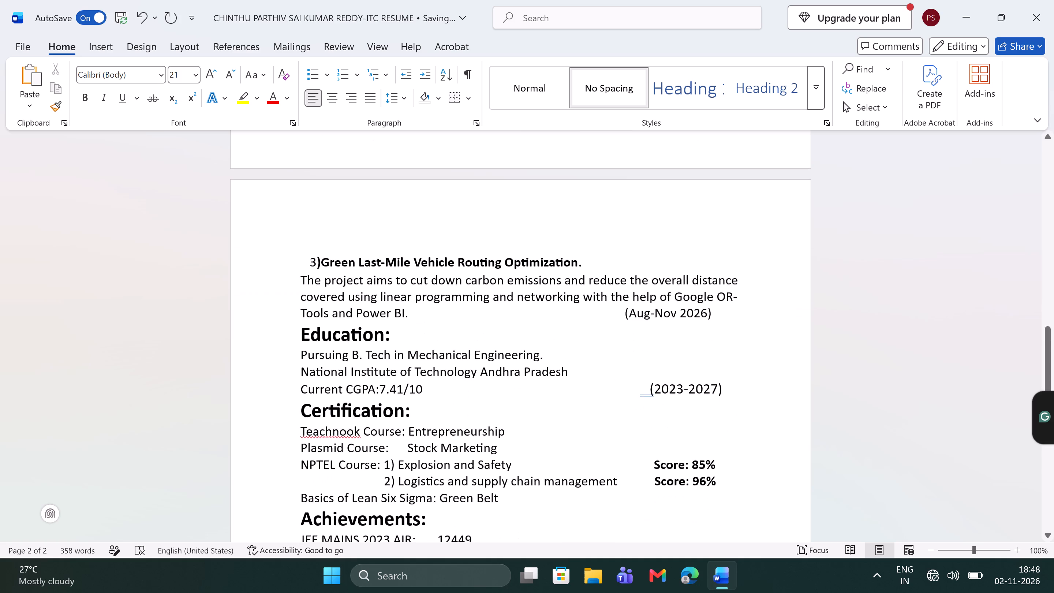
pyautogui.scroll(-1, 298, 488)
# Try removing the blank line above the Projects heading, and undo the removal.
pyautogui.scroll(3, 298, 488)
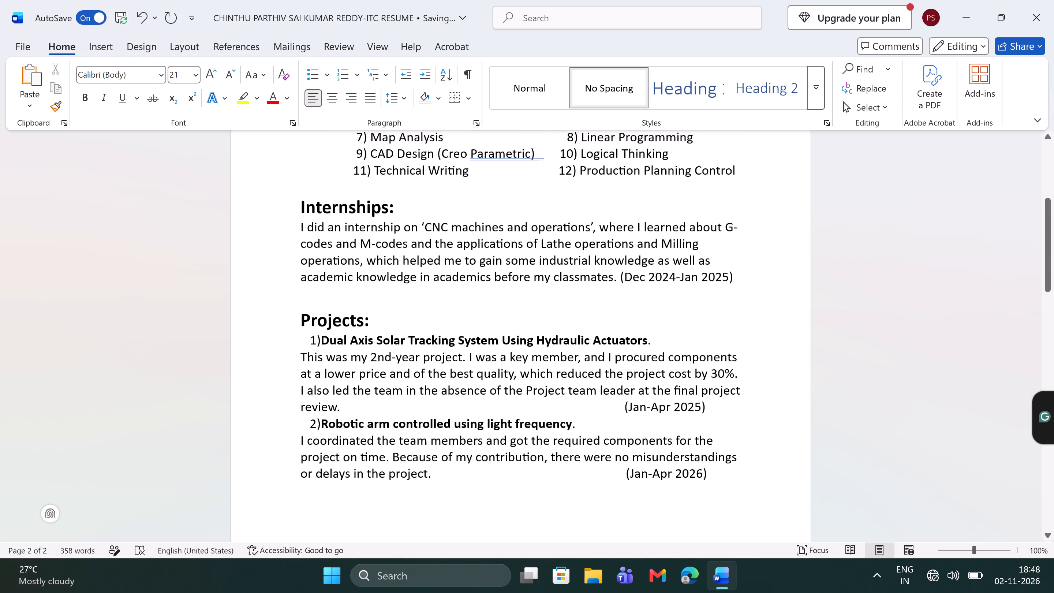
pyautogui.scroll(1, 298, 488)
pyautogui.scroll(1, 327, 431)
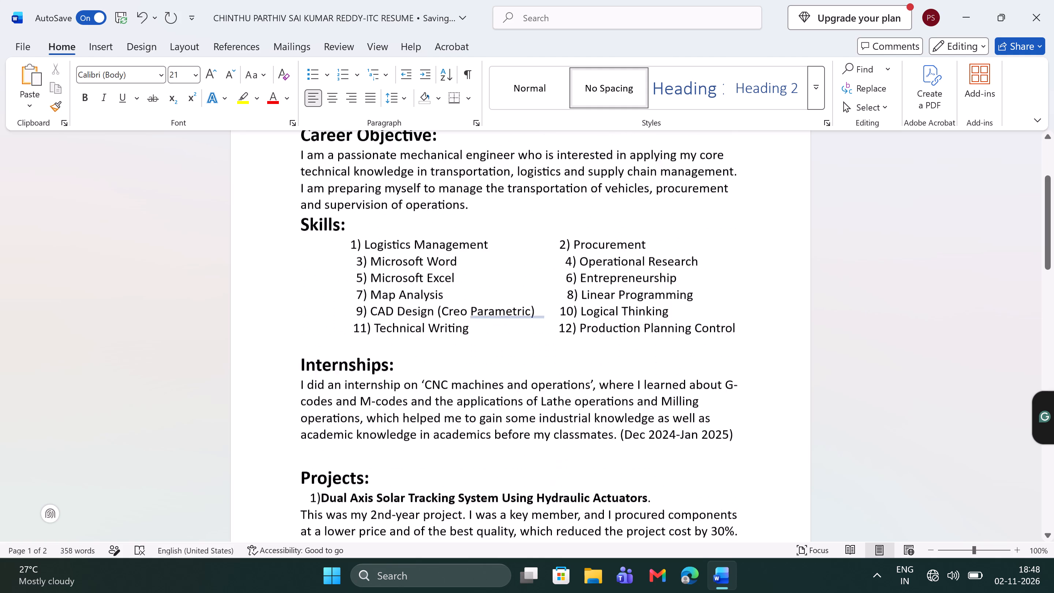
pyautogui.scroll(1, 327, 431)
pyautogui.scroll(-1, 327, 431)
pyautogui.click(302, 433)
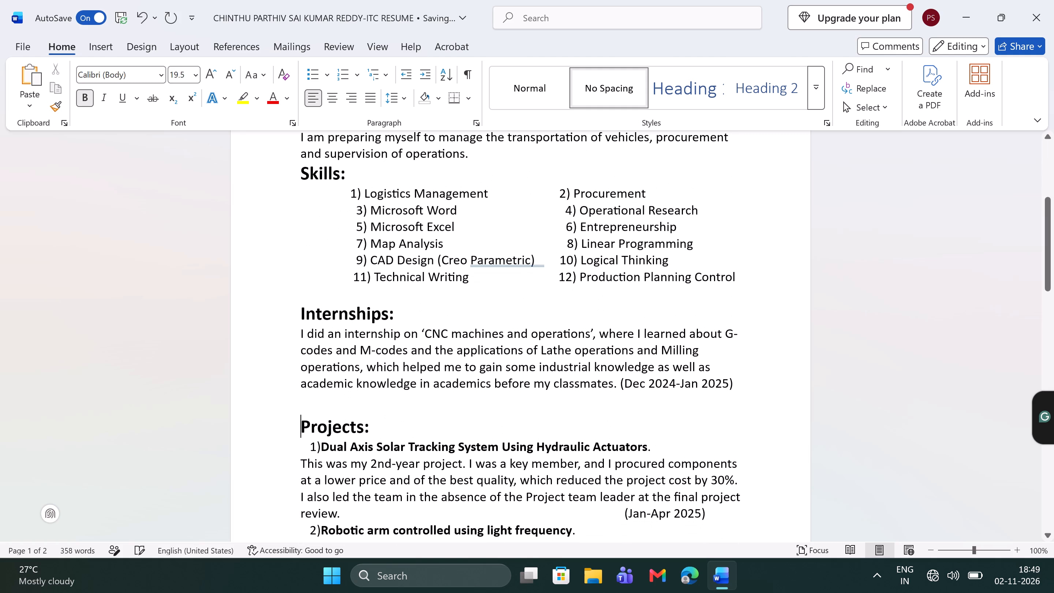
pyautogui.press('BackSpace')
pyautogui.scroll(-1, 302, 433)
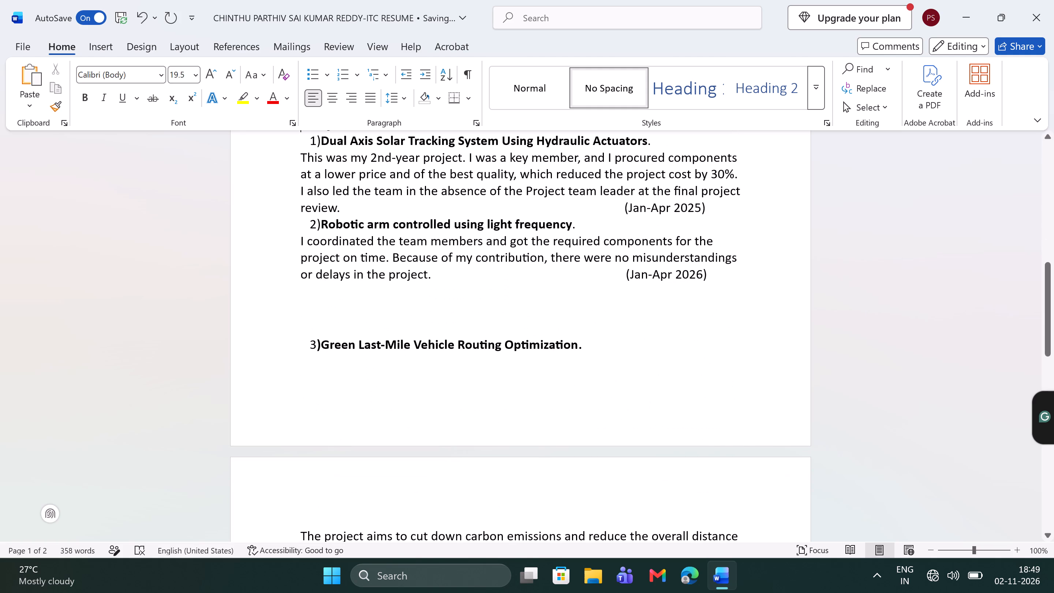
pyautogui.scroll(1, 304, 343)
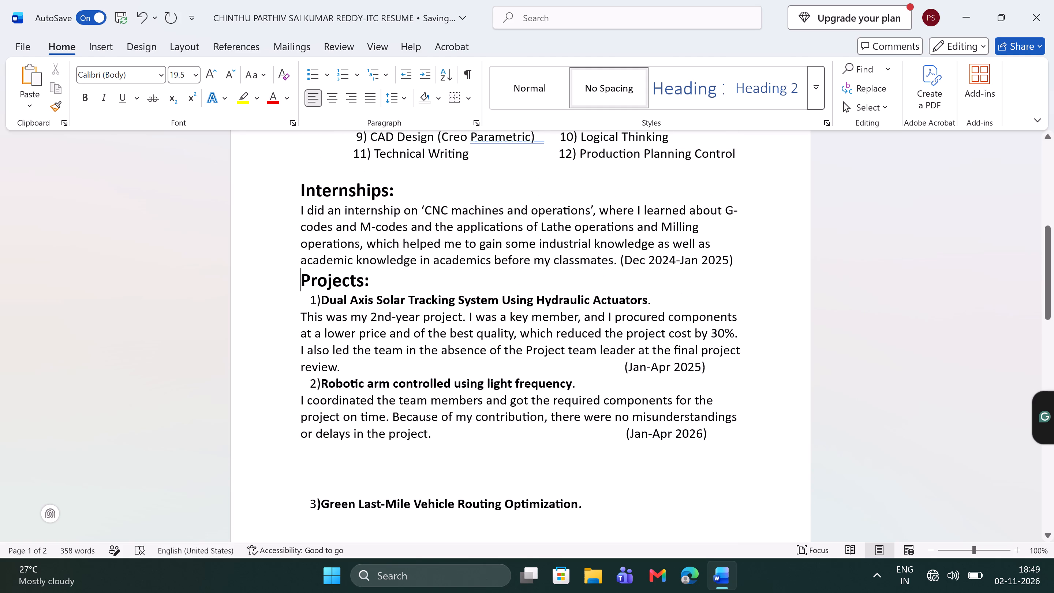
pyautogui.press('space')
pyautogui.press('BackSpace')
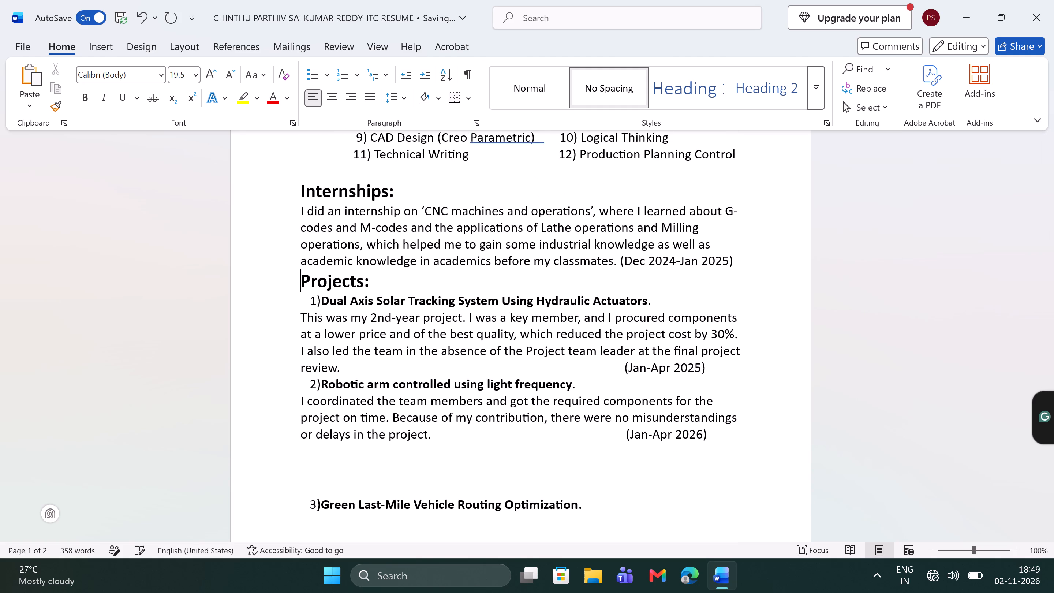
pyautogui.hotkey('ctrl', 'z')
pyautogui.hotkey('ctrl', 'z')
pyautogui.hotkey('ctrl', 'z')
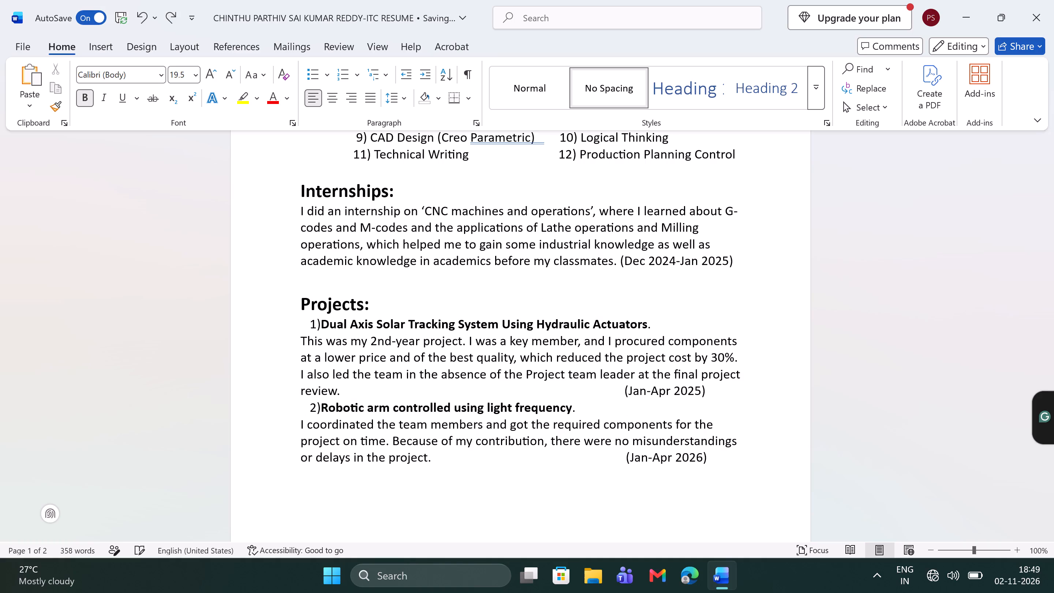
# Insert a blank line between the address line and the Career Objective heading.
pyautogui.scroll(-2, 304, 343)
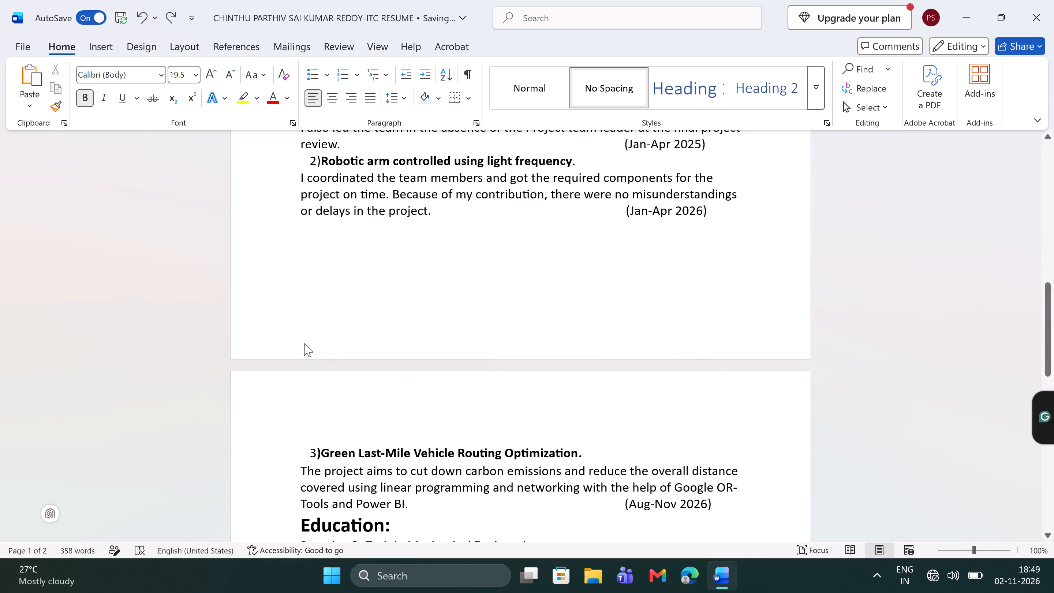
pyautogui.scroll(2, 304, 343)
pyautogui.scroll(-1, 304, 343)
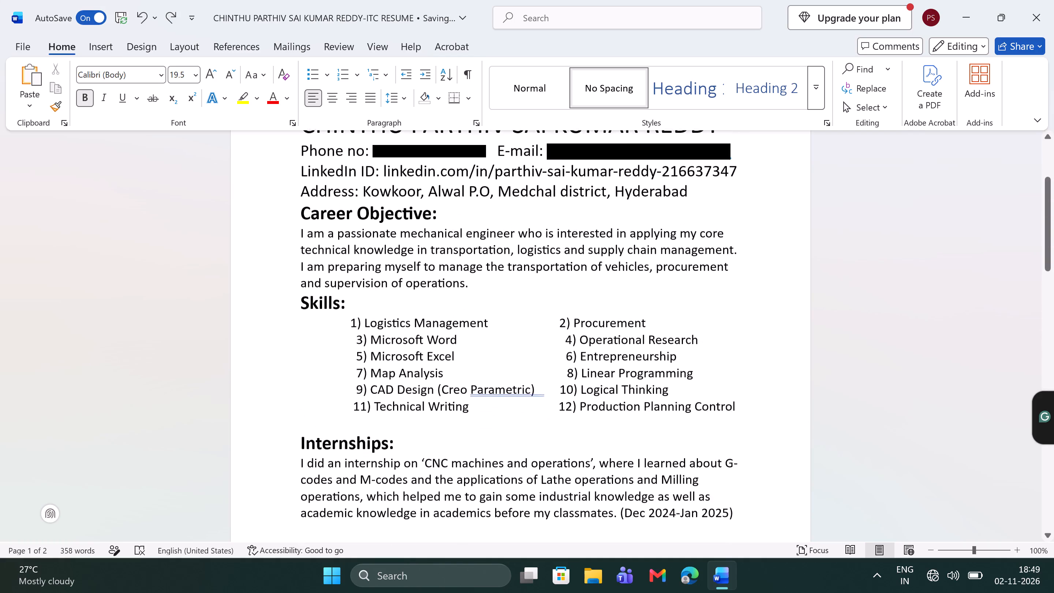
pyautogui.scroll(-1, 304, 343)
pyautogui.scroll(2, 304, 343)
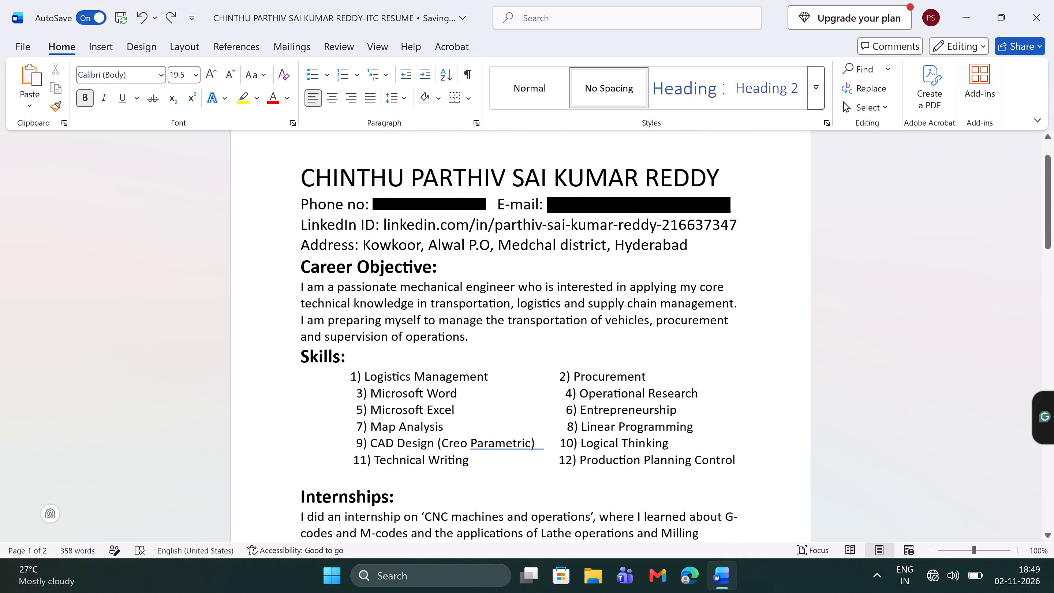
pyautogui.click(302, 272)
pyautogui.press('Return')
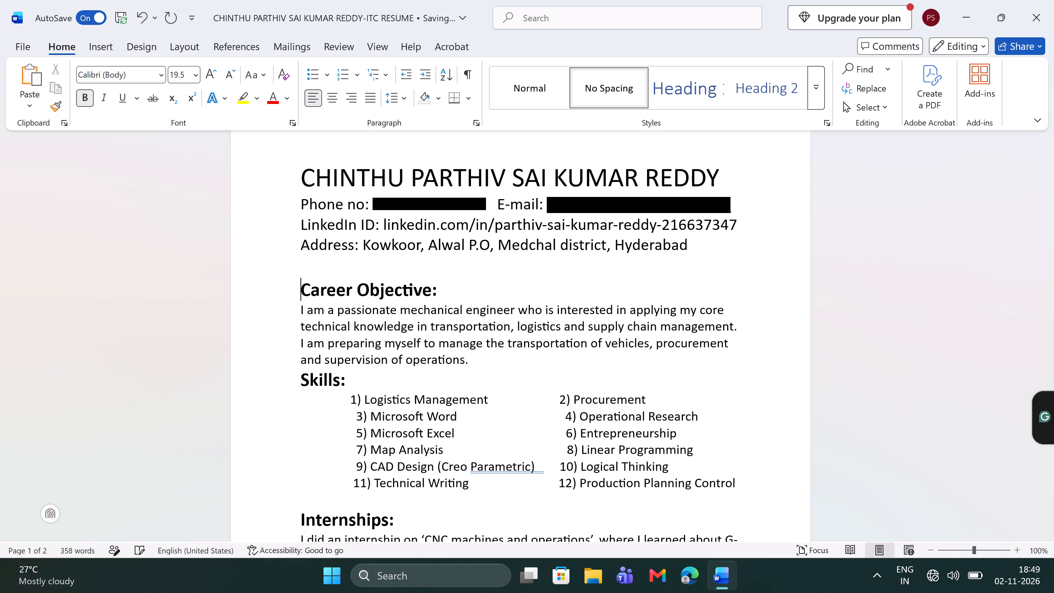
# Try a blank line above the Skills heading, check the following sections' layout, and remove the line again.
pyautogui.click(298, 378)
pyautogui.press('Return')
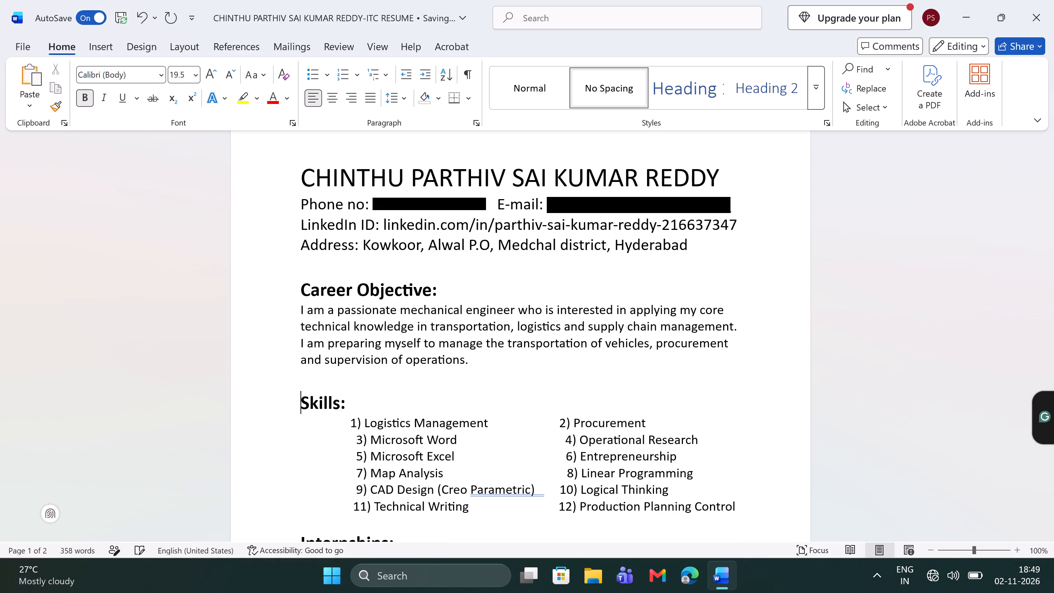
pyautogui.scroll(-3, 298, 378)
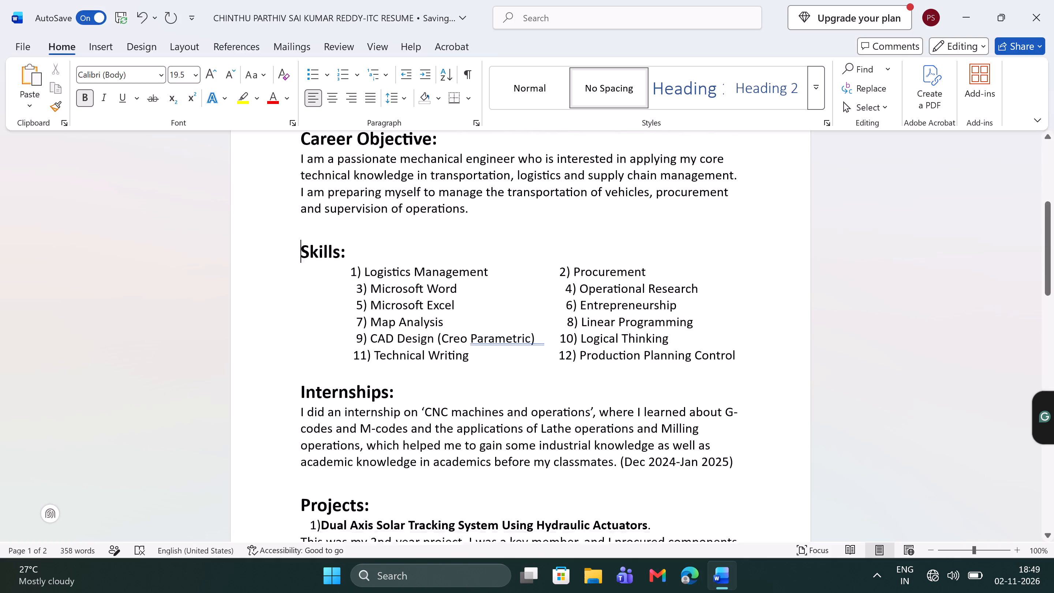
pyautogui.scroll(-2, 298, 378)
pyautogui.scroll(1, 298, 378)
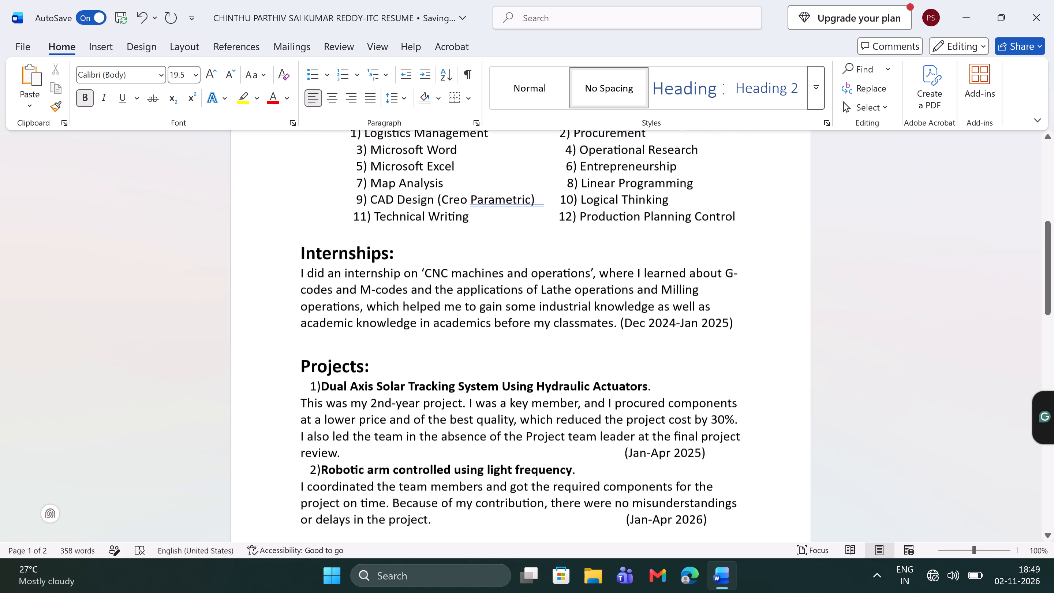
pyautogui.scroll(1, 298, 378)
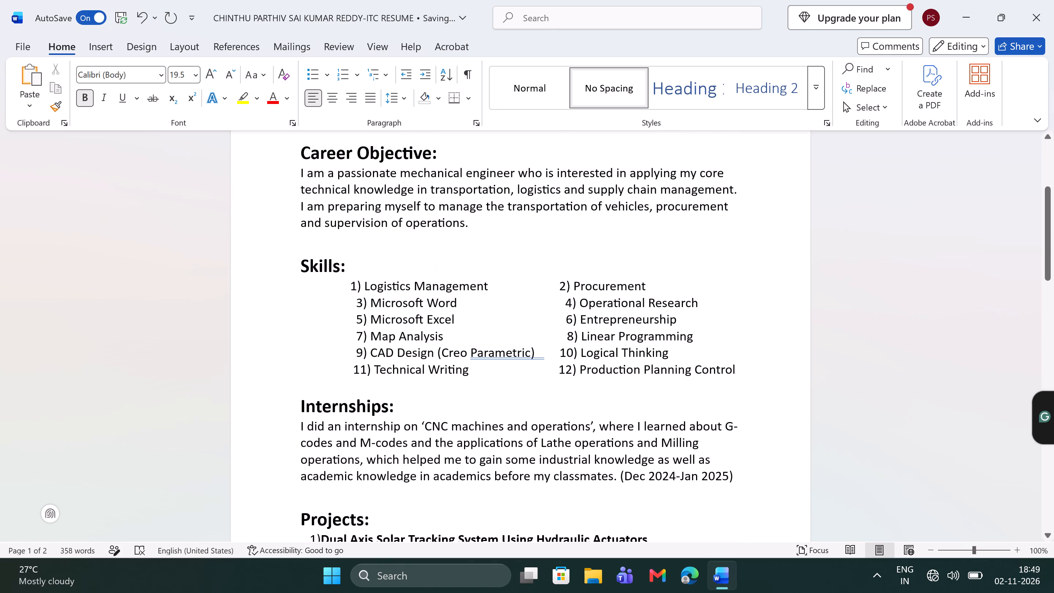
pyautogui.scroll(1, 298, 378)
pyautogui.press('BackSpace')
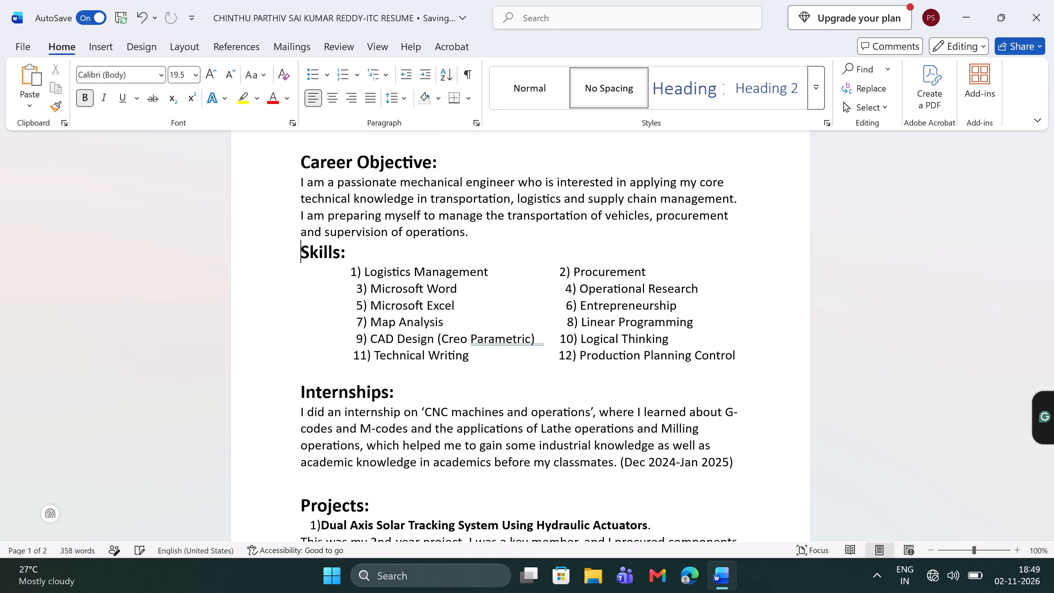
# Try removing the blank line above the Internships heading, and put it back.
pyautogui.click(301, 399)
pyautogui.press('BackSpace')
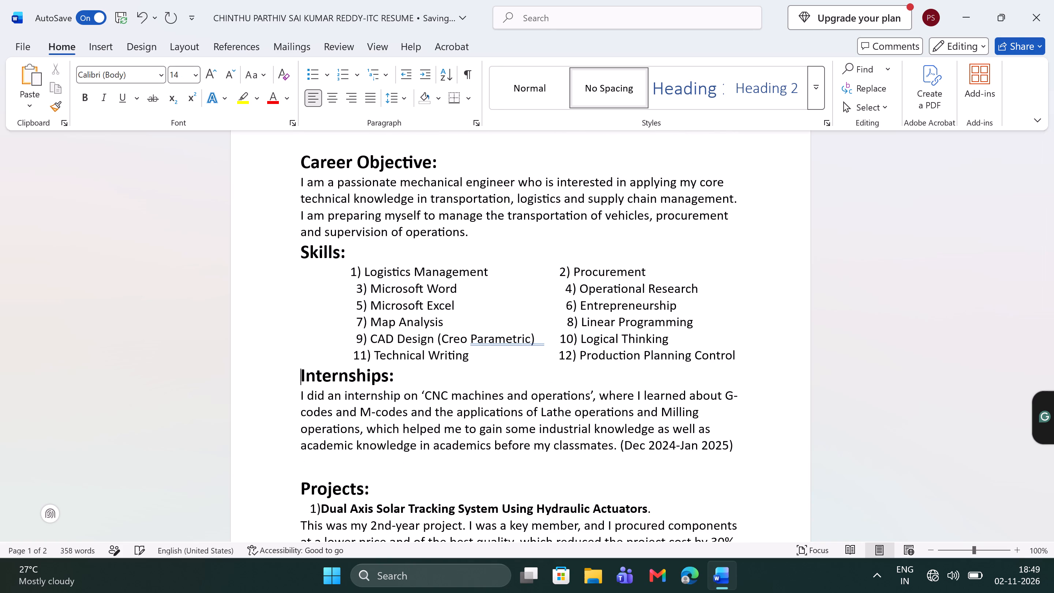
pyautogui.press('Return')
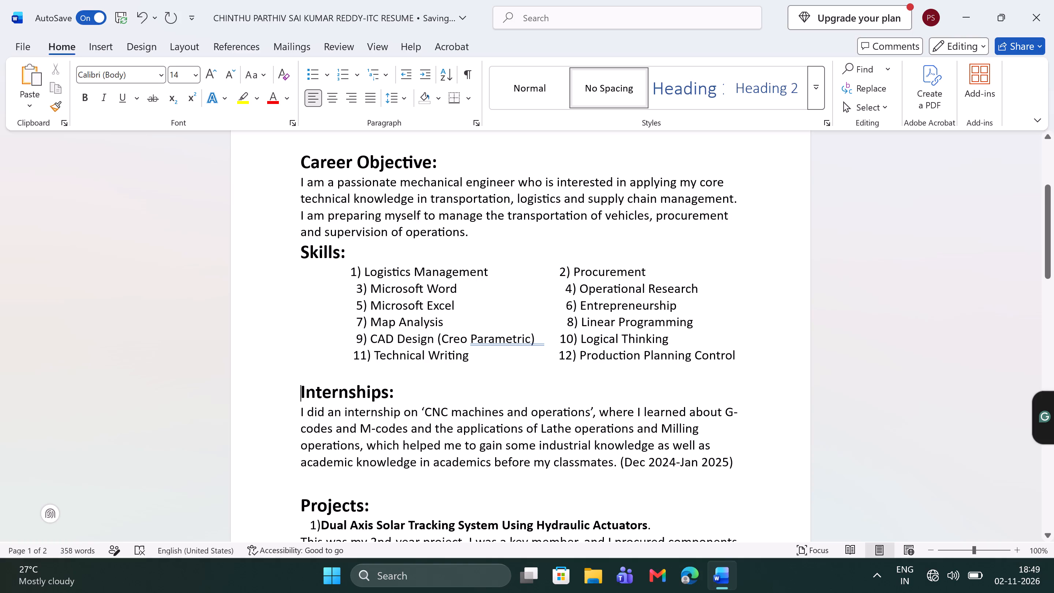
# Insert a blank line between the Career Objective paragraph and the Skills heading.
pyautogui.scroll(1, 315, 358)
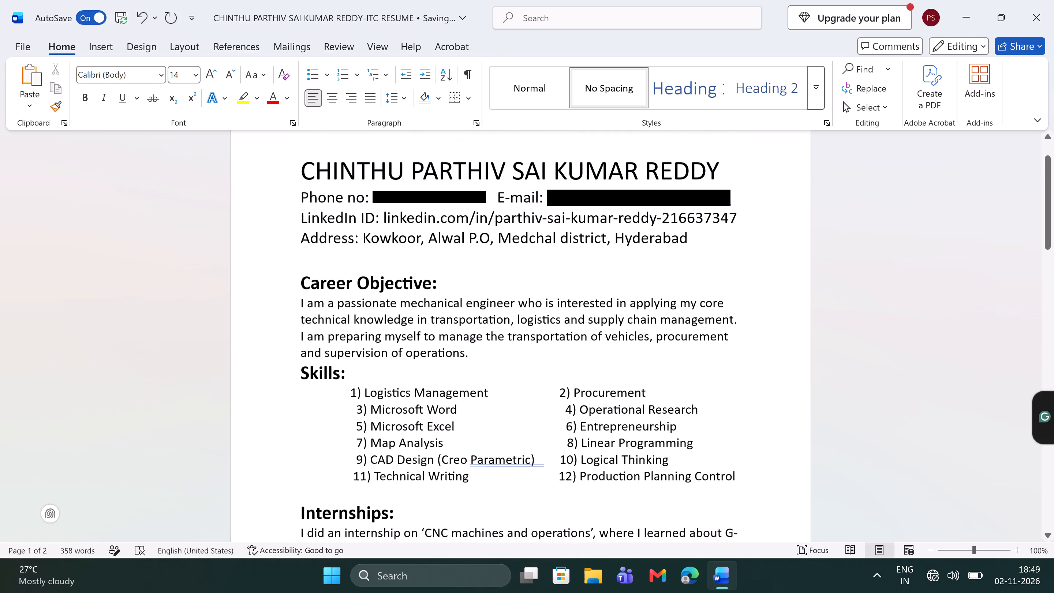
pyautogui.scroll(1, 315, 358)
pyautogui.click(297, 381)
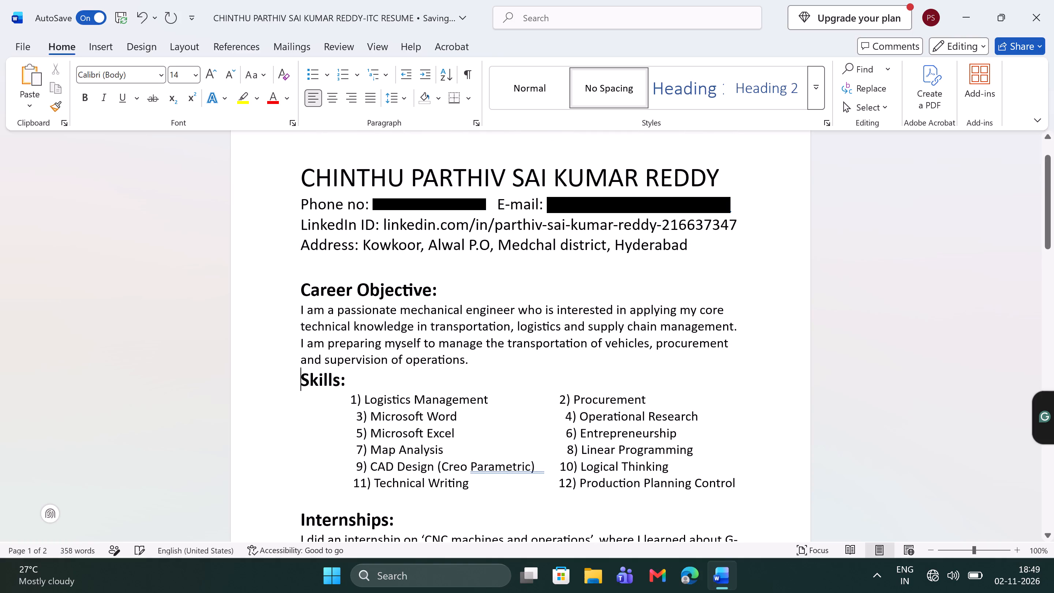
pyautogui.press('Return')
pyautogui.scroll(-2, 297, 381)
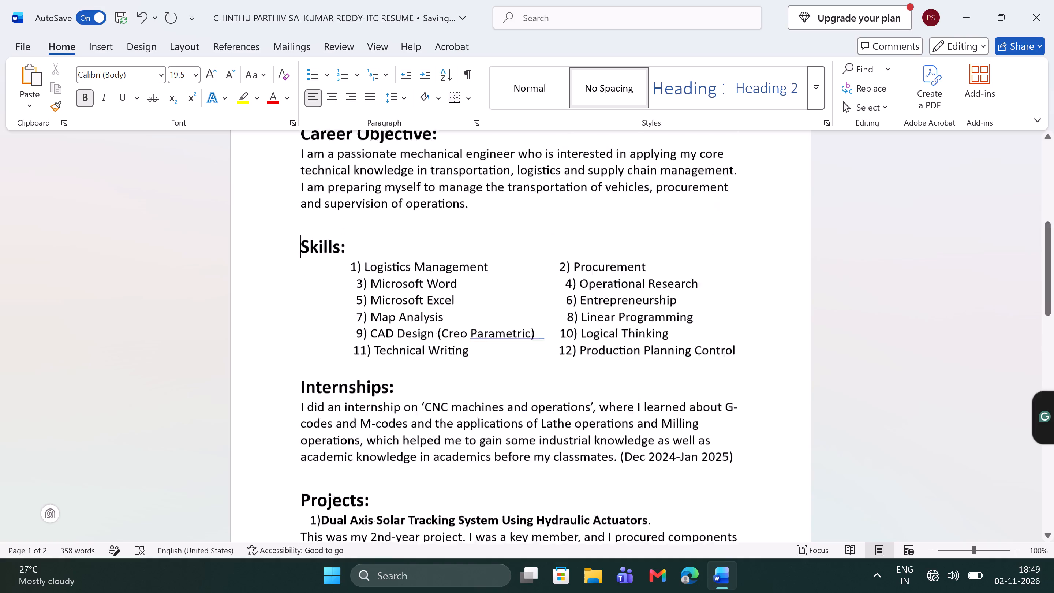
# Review the resume's section spacing and page layout across both pages.
pyautogui.scroll(-2, 297, 381)
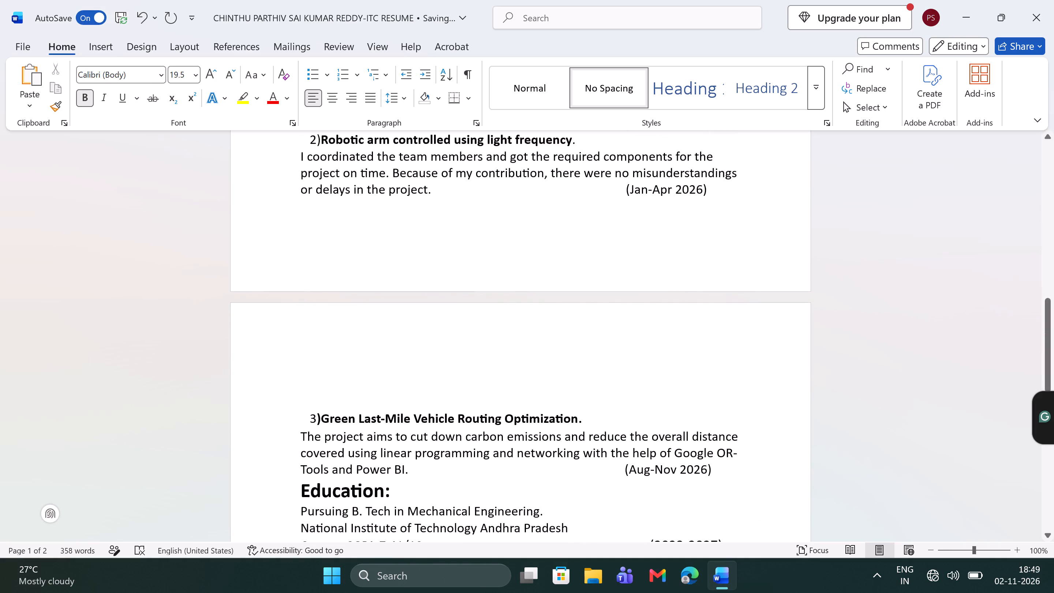
pyautogui.scroll(3, 334, 327)
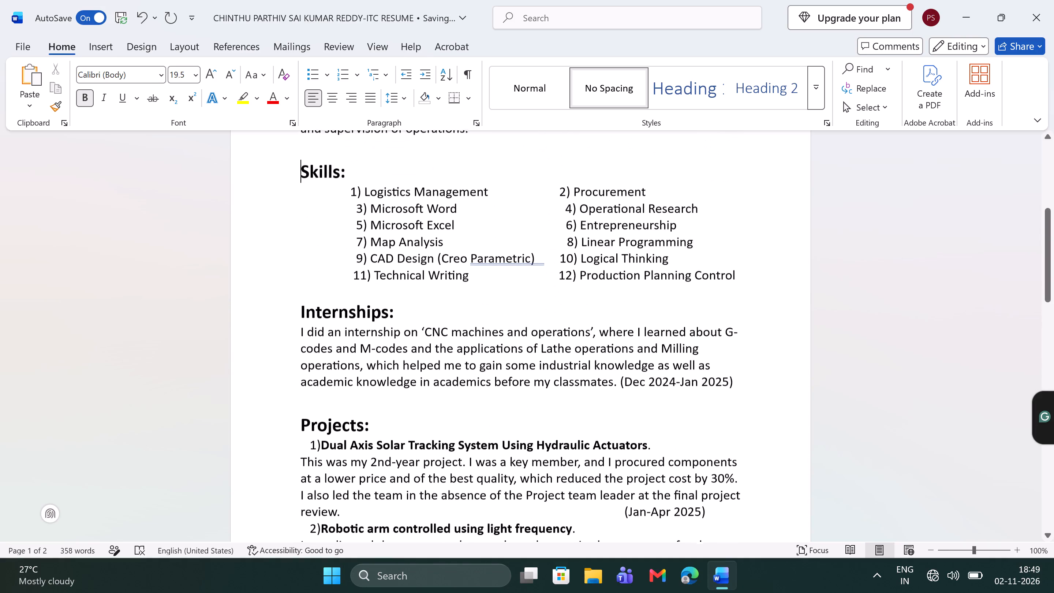
pyautogui.scroll(2, 334, 327)
pyautogui.hscroll(1, 334, 327)
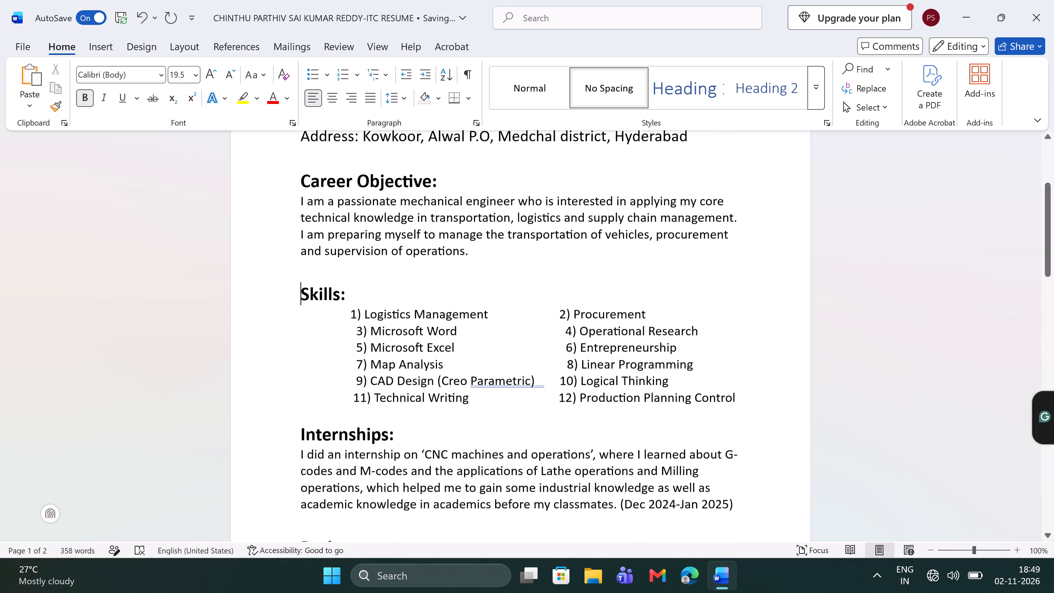
pyautogui.hscroll(1, 334, 327)
pyautogui.scroll(-1, 334, 327)
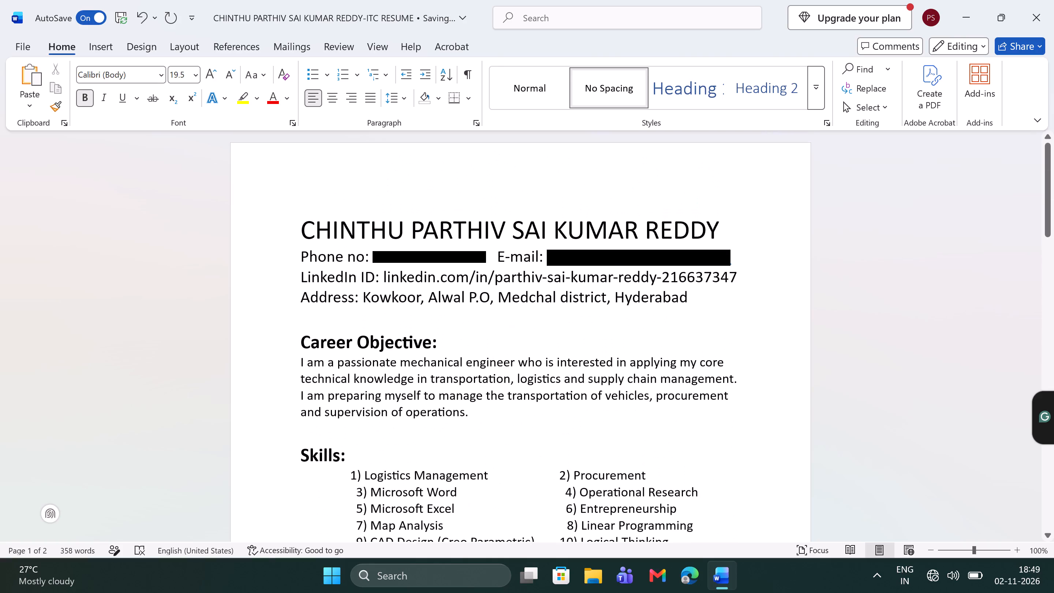
pyautogui.scroll(-3, 334, 327)
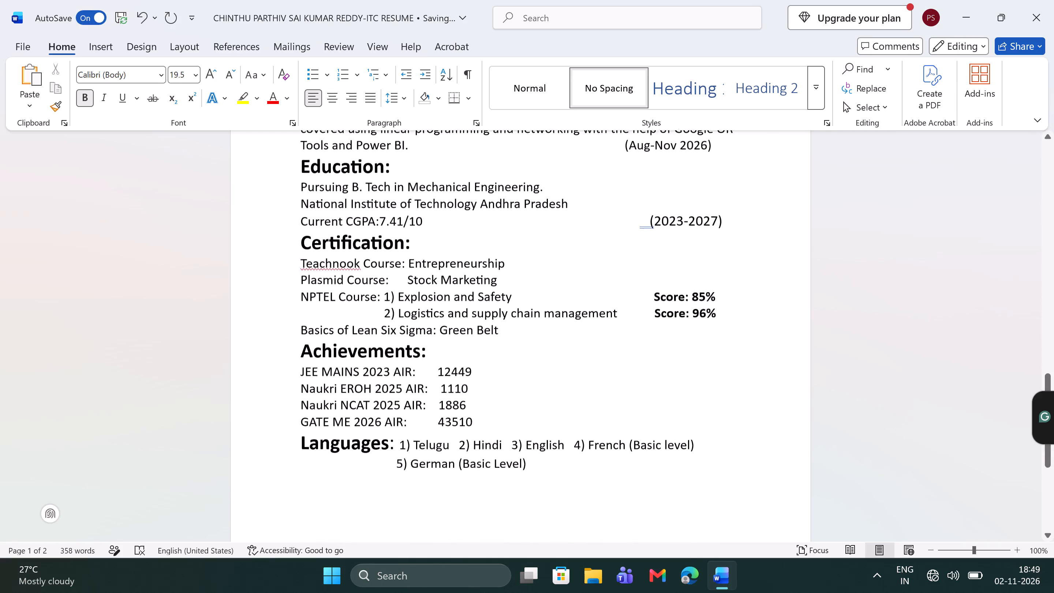
pyautogui.scroll(4, 334, 327)
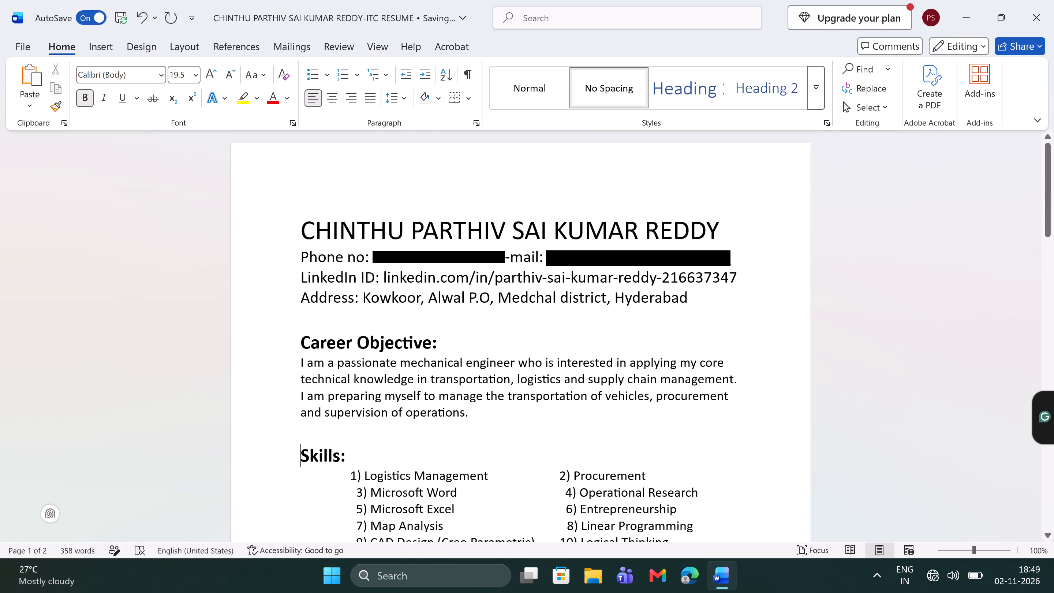
# Save the resume document.
pyautogui.click(127, 14)
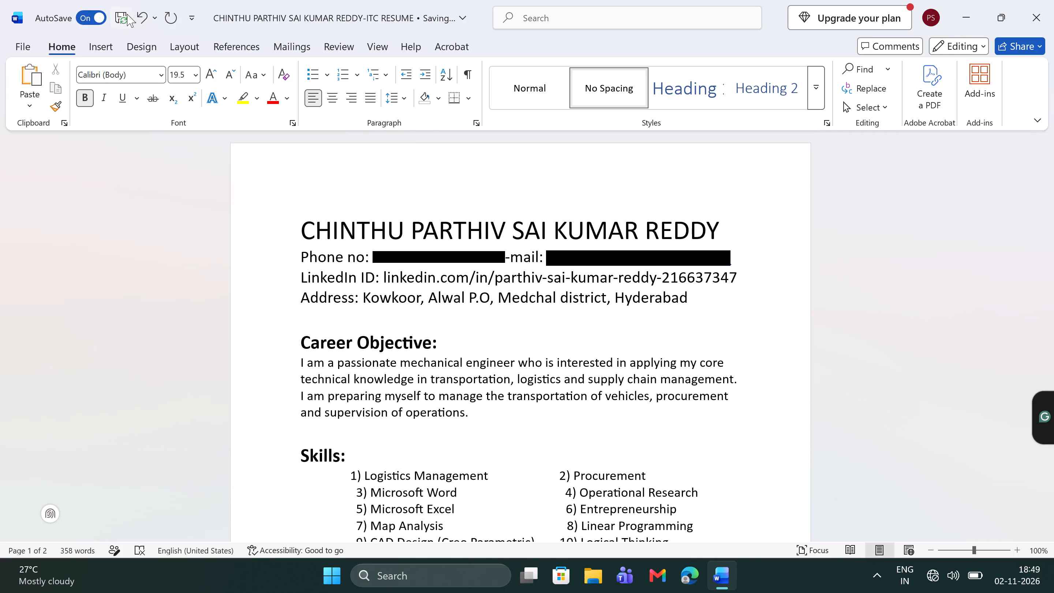
# Start saving a copy in the Downloads folder, replacing "ITC RESUME" in the file name with "Logistics Intern".
pyautogui.click(4, 37)
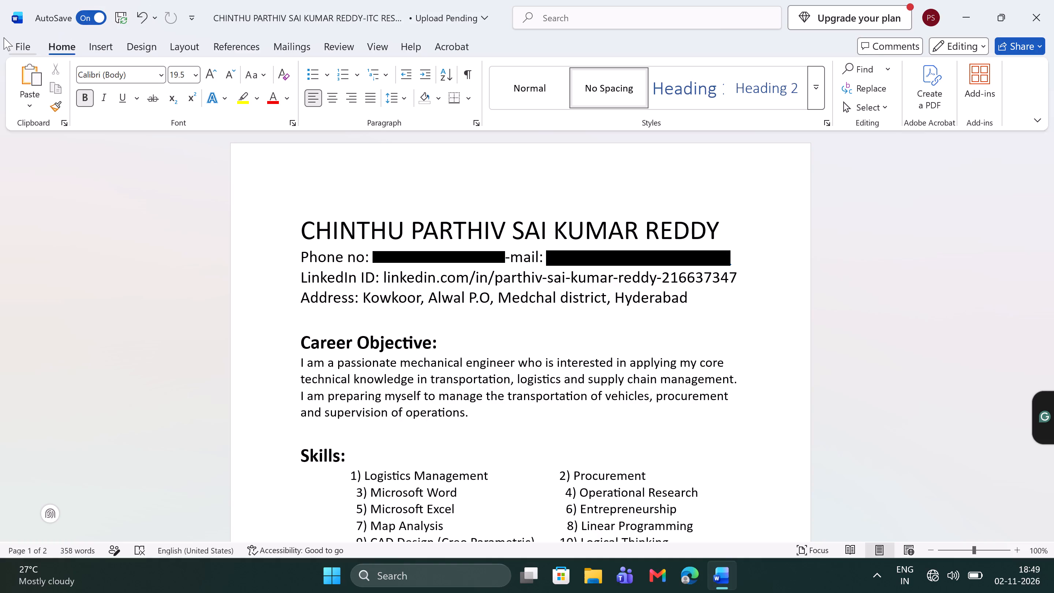
pyautogui.click(75, 206)
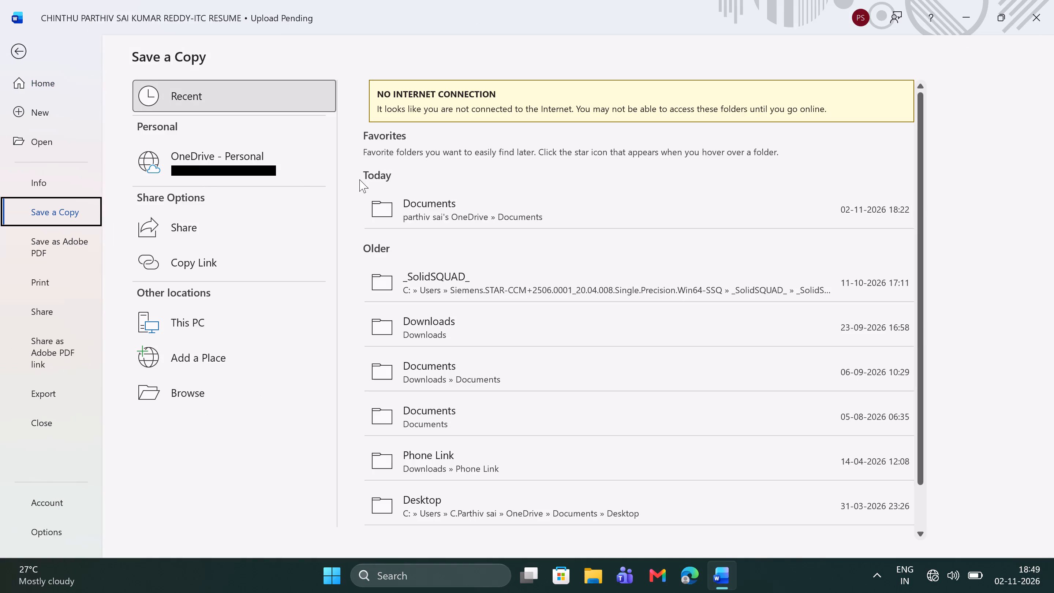
pyautogui.click(455, 316)
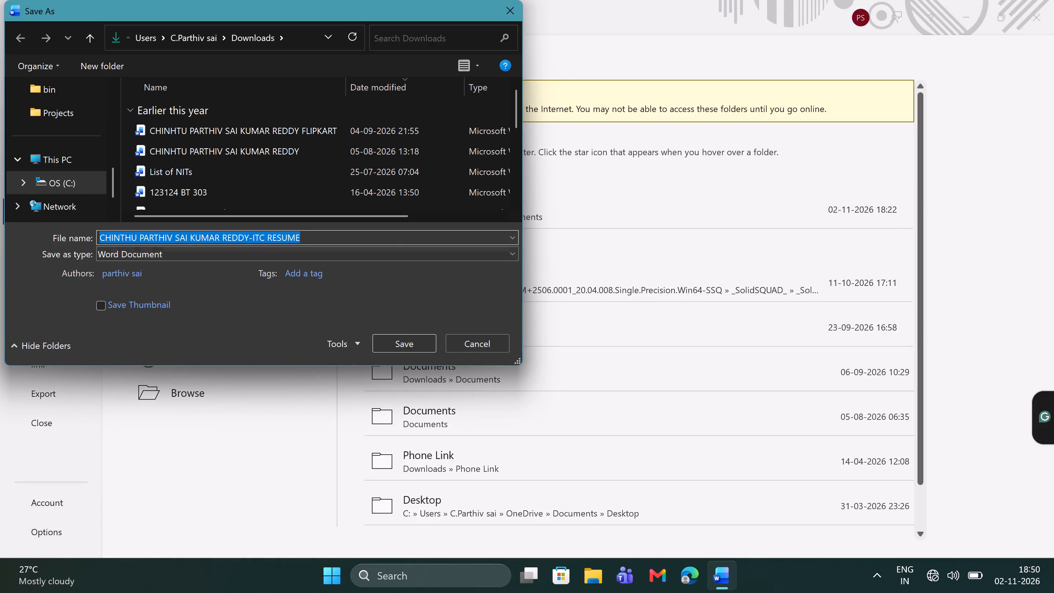
pyautogui.click(390, 238)
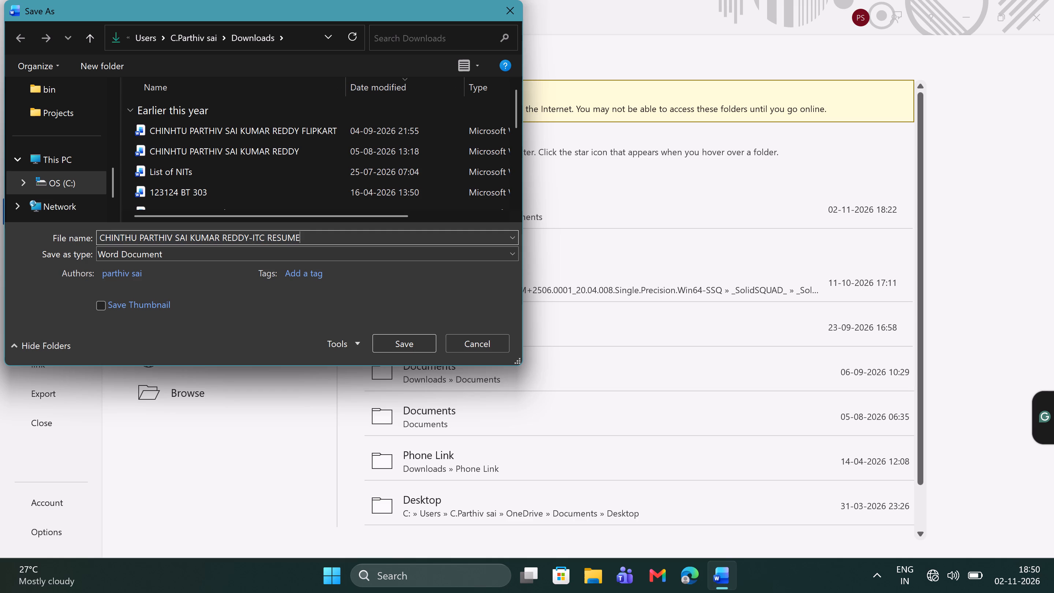
pyautogui.press('BackSpace')
pyautogui.press('BackSpace')
pyautogui.press('BackSpace')
pyautogui.press('BackSpace')
pyautogui.press('BackSpace')
pyautogui.press('BackSpace')
pyautogui.press('BackSpace')
pyautogui.press('BackSpace')
pyautogui.press('BackSpace')
pyautogui.press('BackSpace')
pyautogui.press('BackSpace')
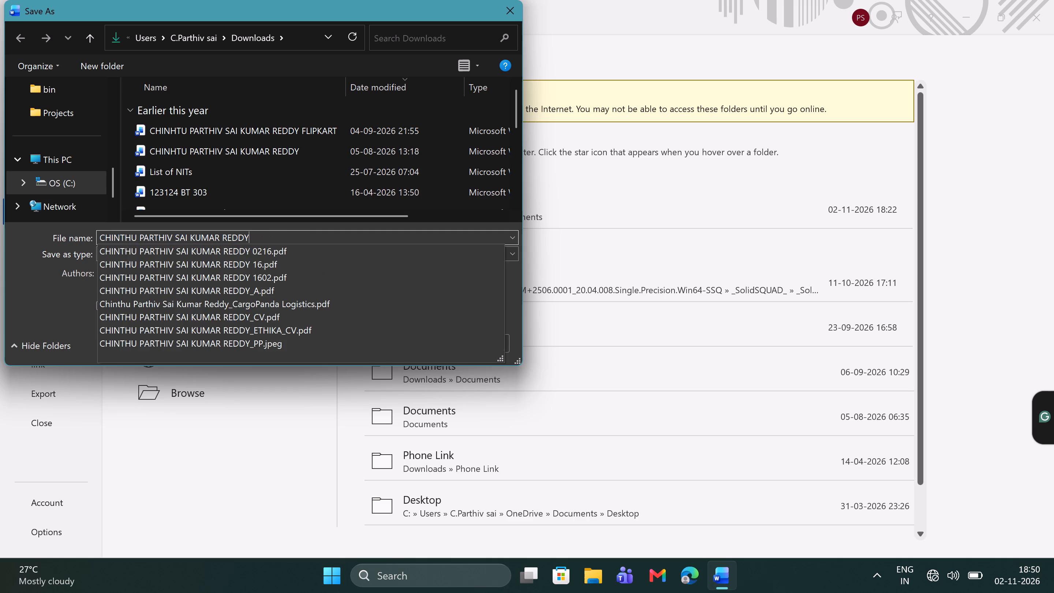
pyautogui.press('space')
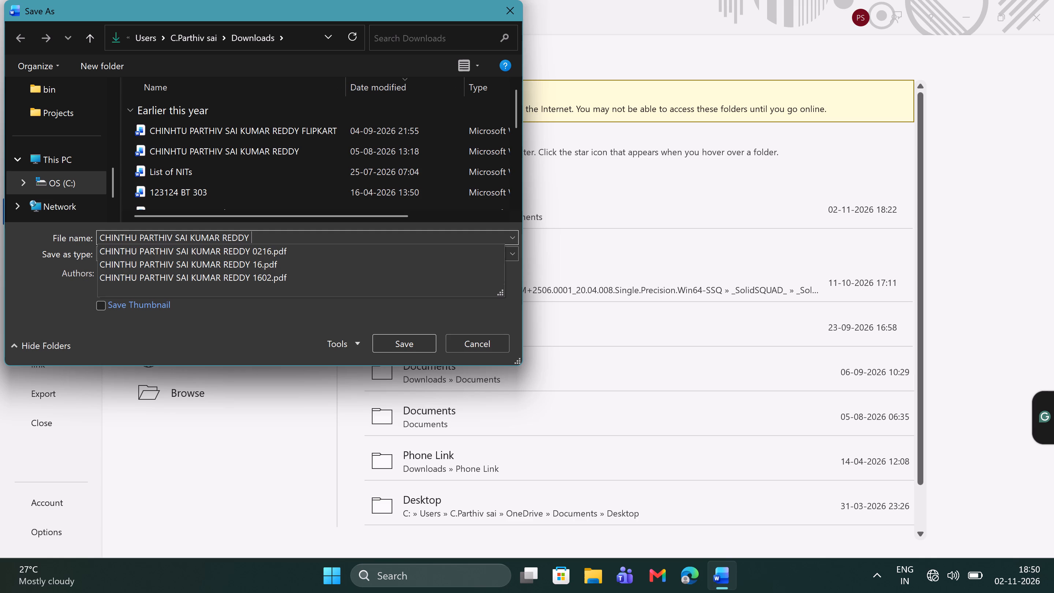
pyautogui.press('-')
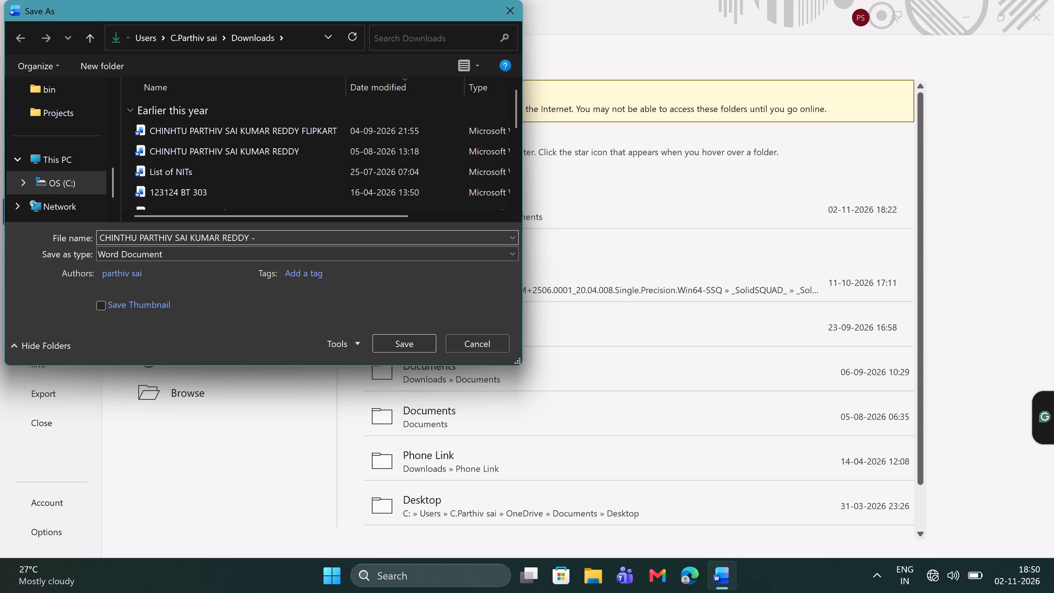
pyautogui.press('BackSpace')
pyautogui.press('BackSpace')
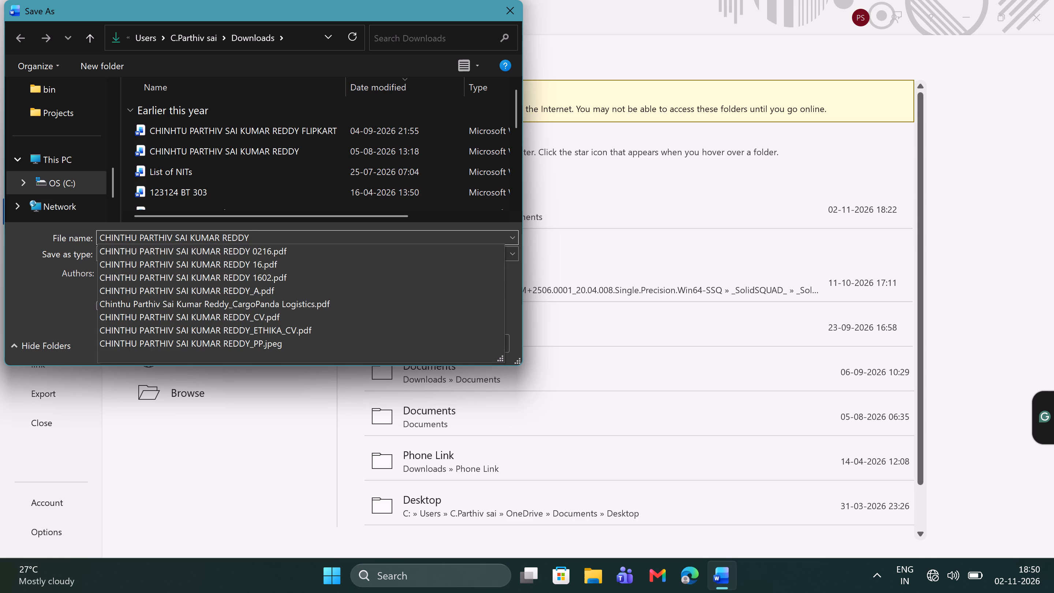
pyautogui.press('-')
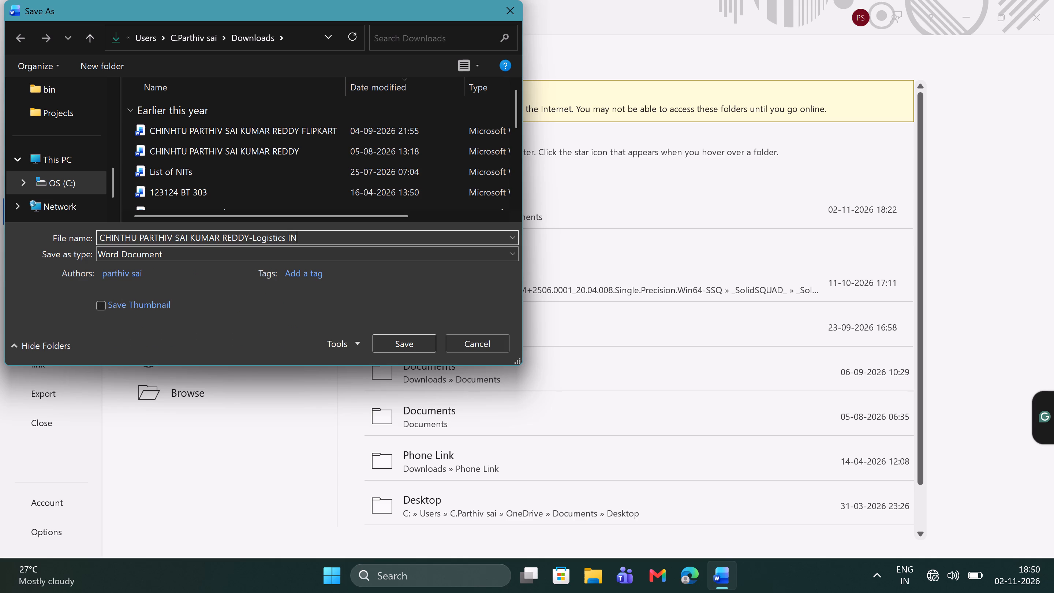
pyautogui.press('BackSpace')
pyautogui.write('nter')
pyautogui.write('n')
pyautogui.press('space')
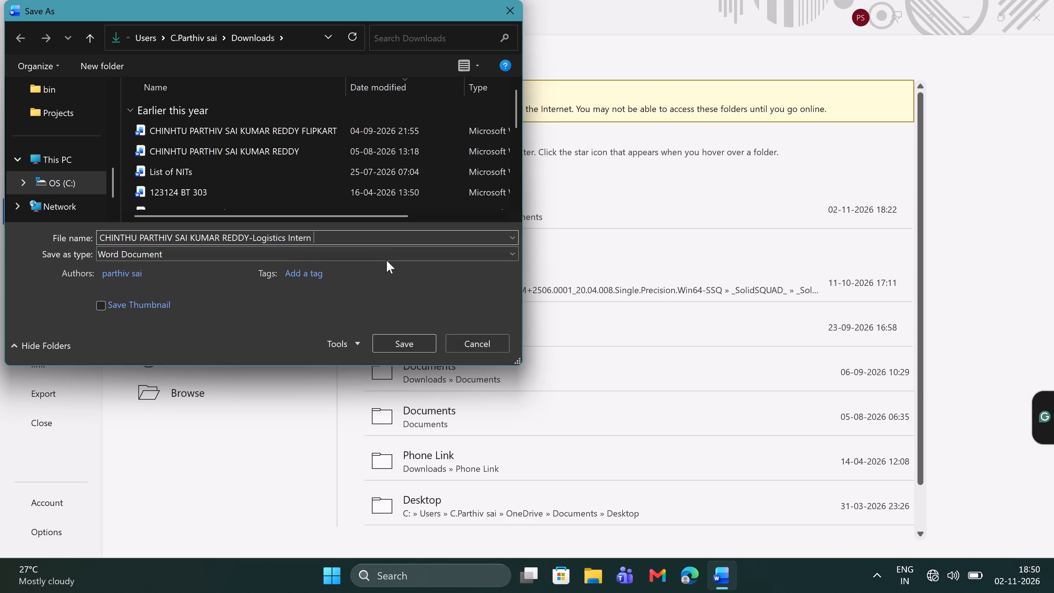
# Set the copy's file type to PDF and save it in the Downloads folder.
pyautogui.click(391, 261)
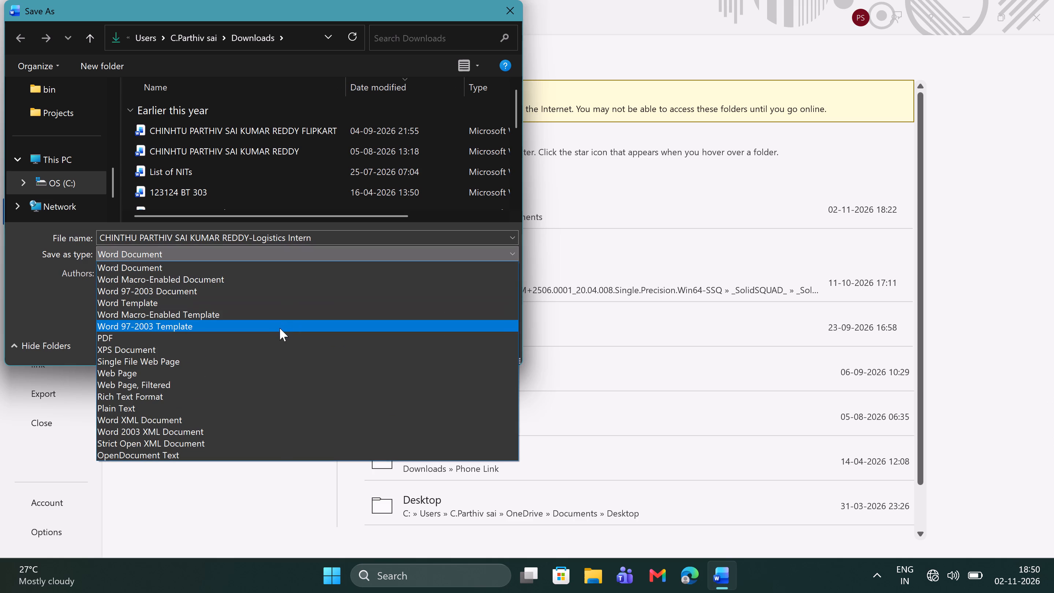
pyautogui.click(268, 336)
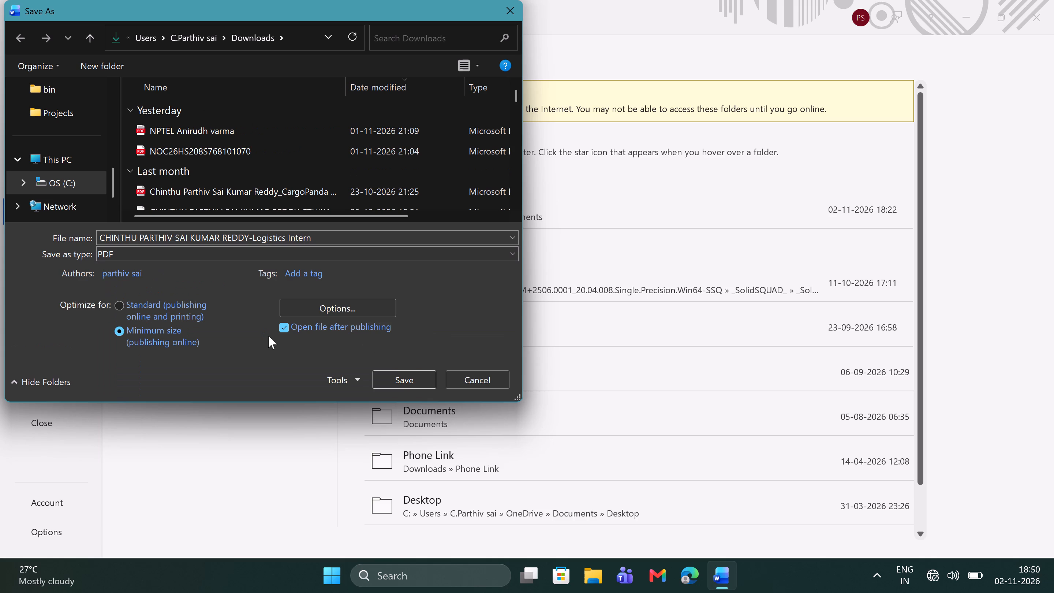
pyautogui.scroll(1, 87, 158)
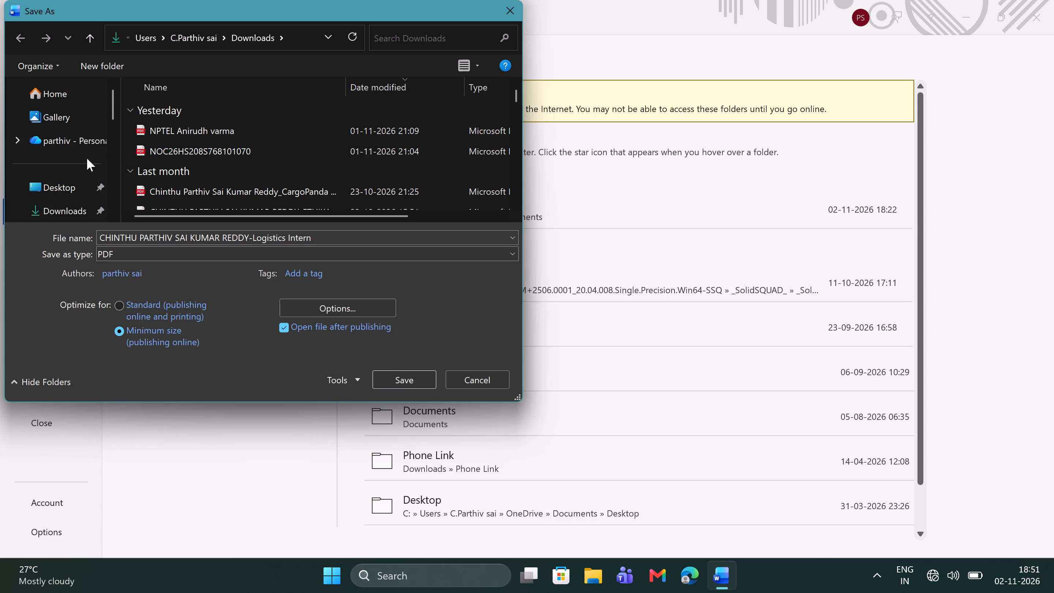
pyautogui.click(59, 205)
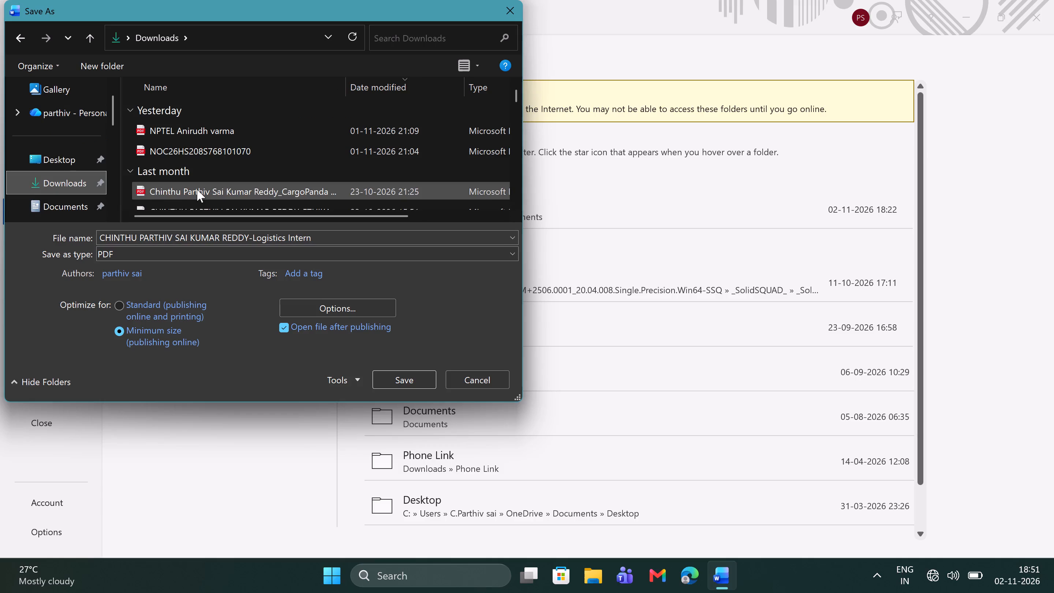
pyautogui.click(402, 373)
pyautogui.moveTo(402, 373); pyautogui.dragTo(434, 348)
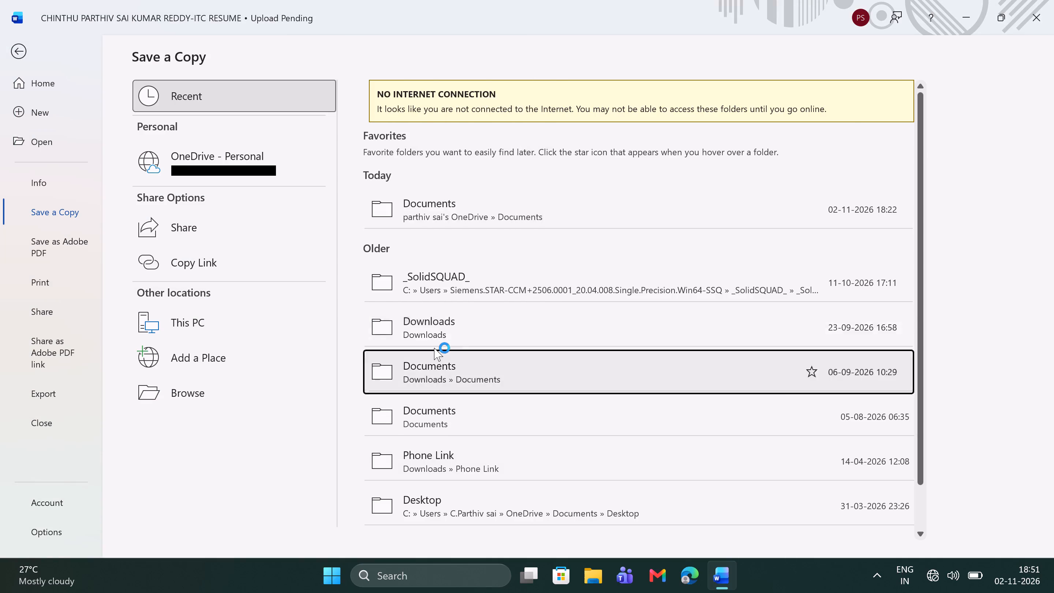
pyautogui.moveTo(434, 348); pyautogui.dragTo(442, 331)
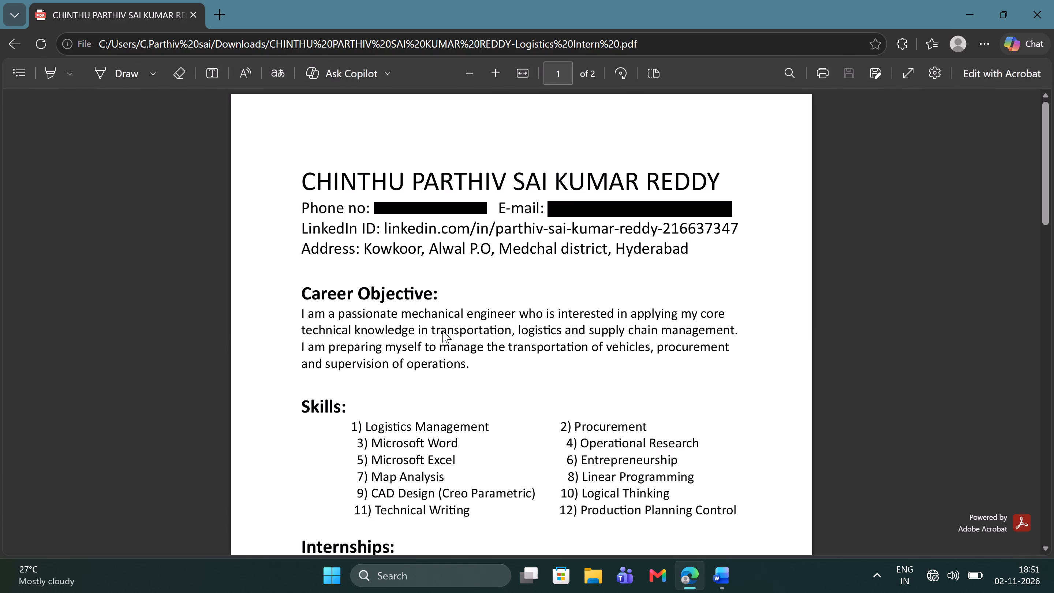
# Examine both pages of the exported PDF resume, checking the sections and spacing.
pyautogui.scroll(-2, 442, 331)
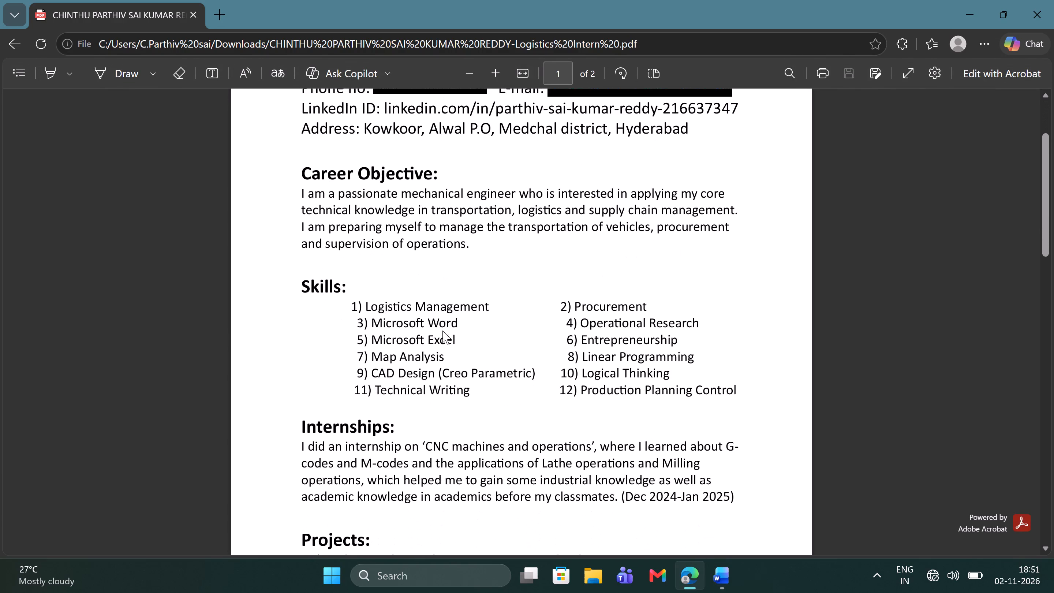
pyautogui.scroll(-5, 442, 331)
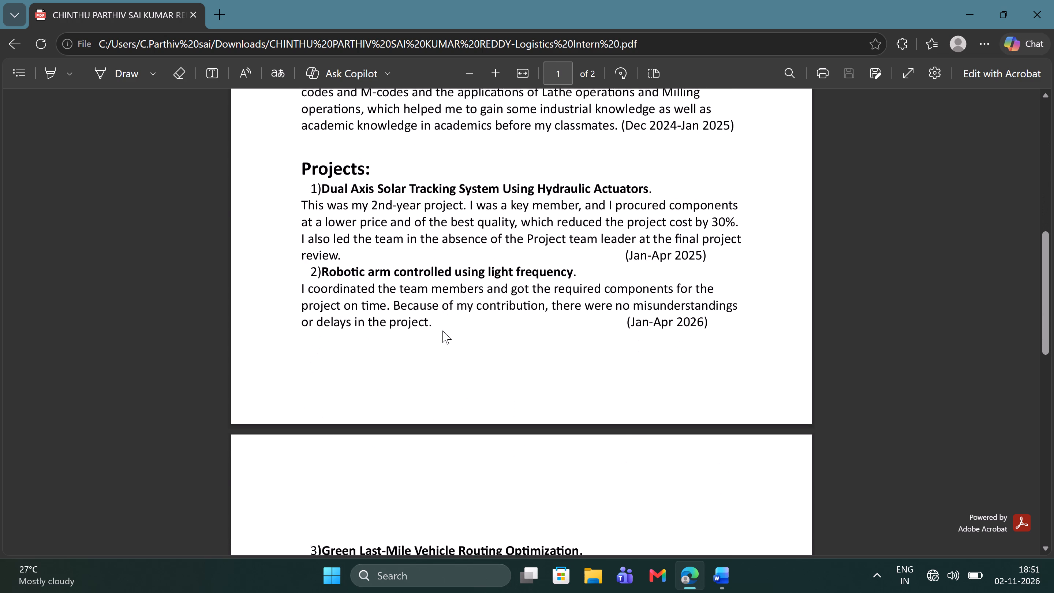
pyautogui.scroll(-3, 442, 331)
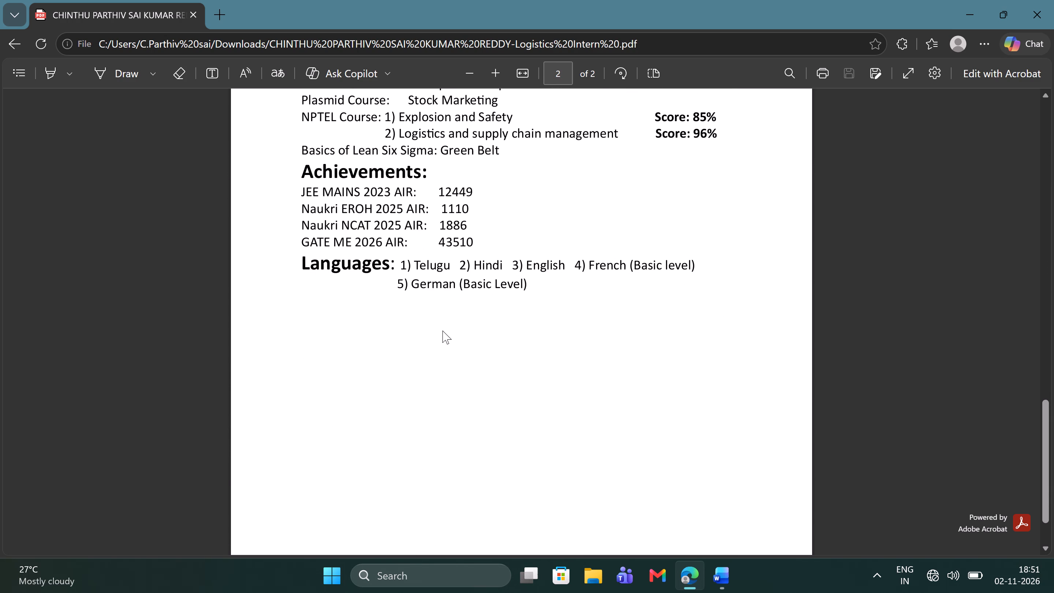
pyautogui.scroll(6, 442, 331)
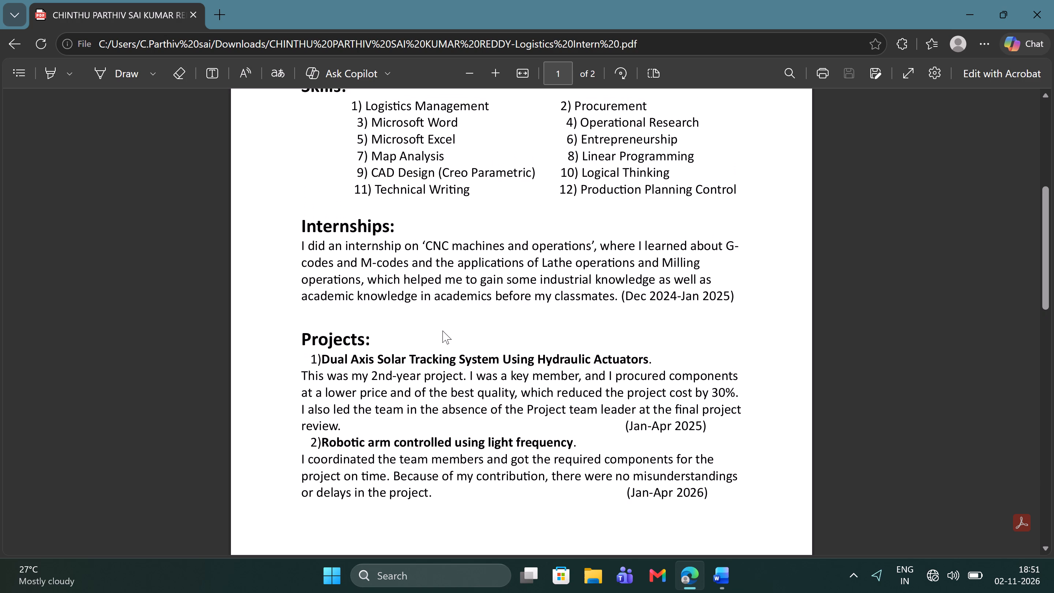
# Connect the paired iPhone to the computer over Bluetooth.
pyautogui.click(953, 572)
pyautogui.click(903, 291)
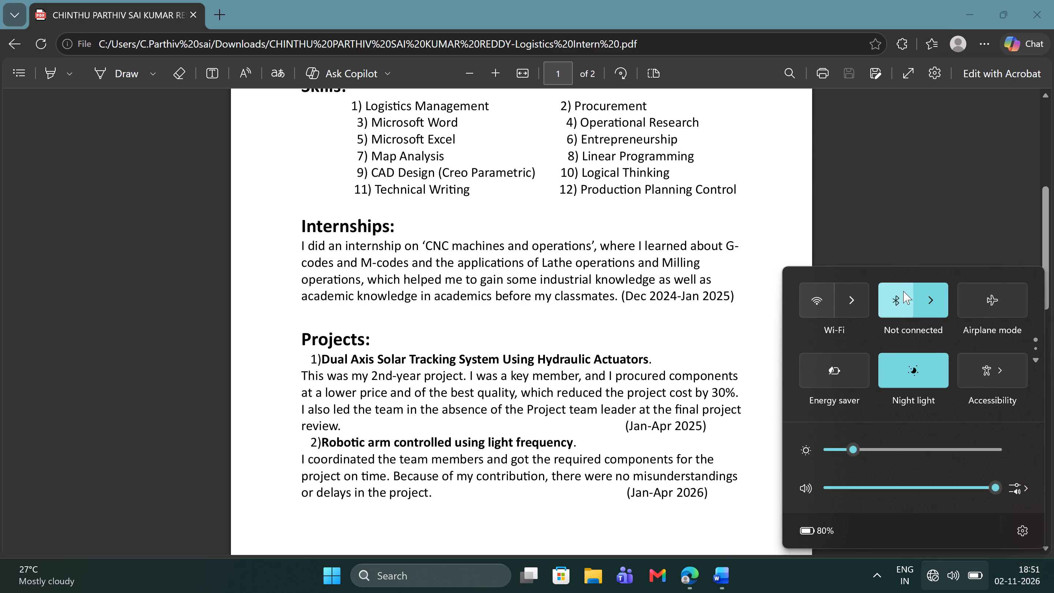
pyautogui.click(923, 305)
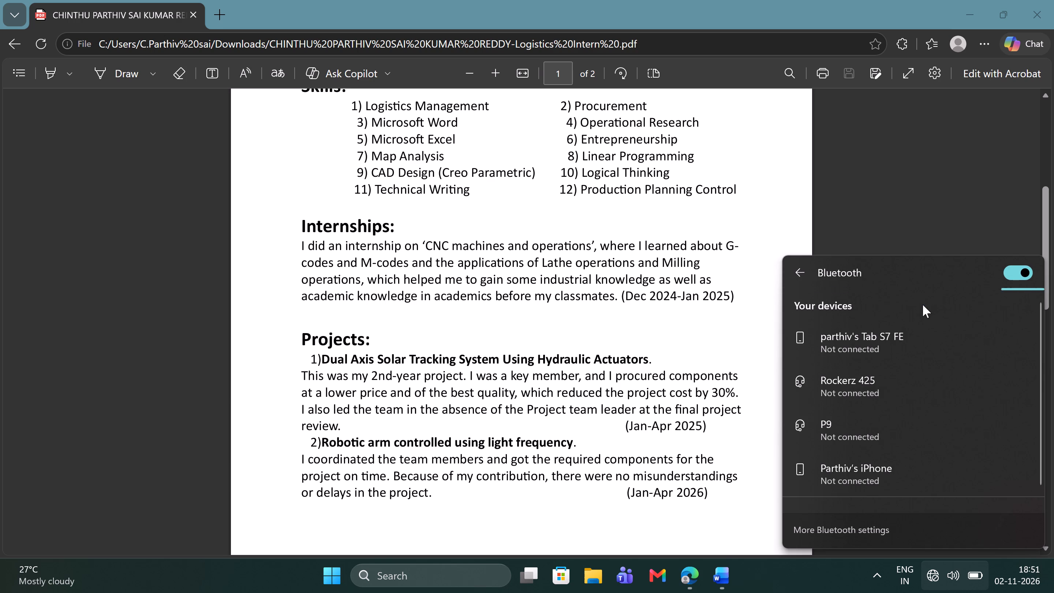
pyautogui.click(867, 460)
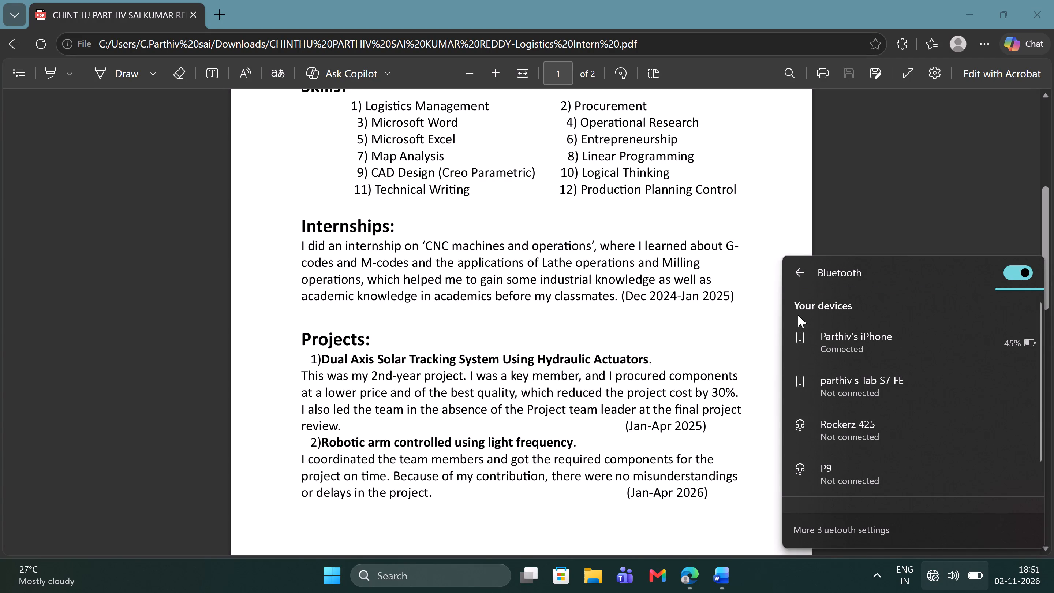
# Share the Logistics Intern resume PDF from File Explorer's recent files to the iPhone using Phone Link.
pyautogui.click(595, 575)
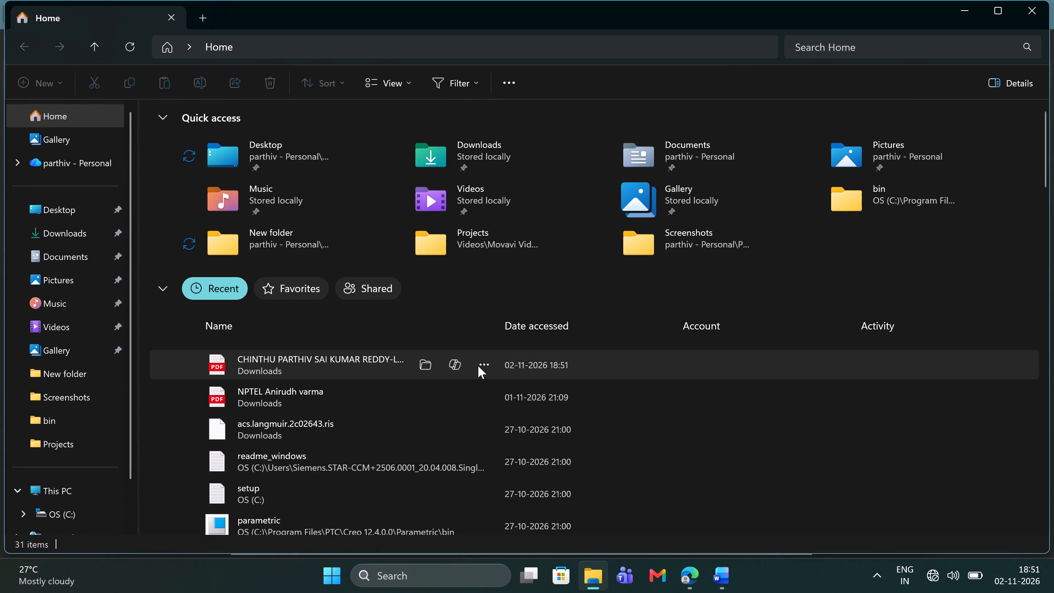
pyautogui.click(482, 365)
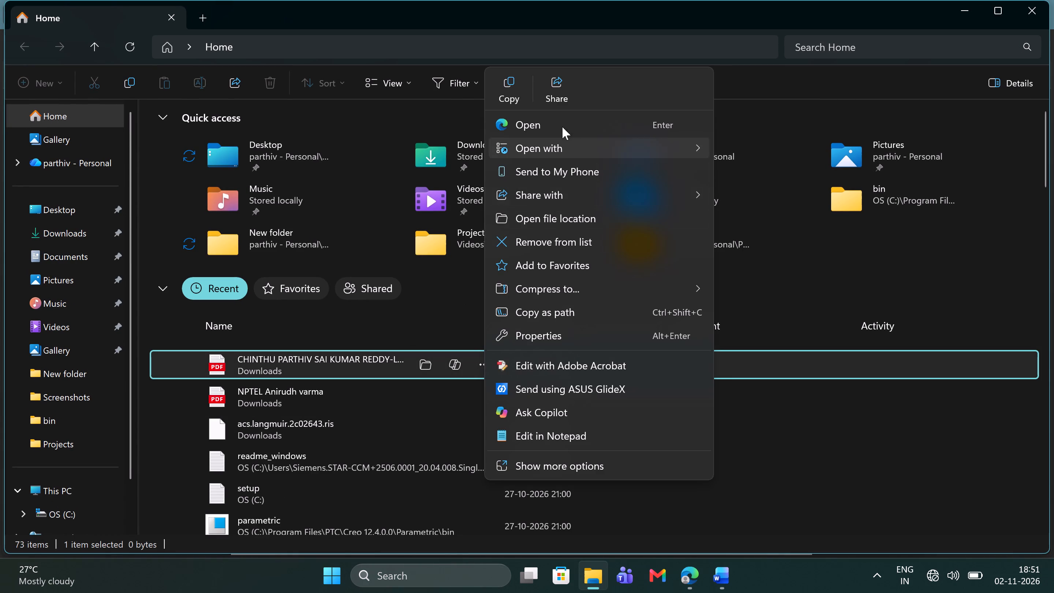
pyautogui.click(552, 83)
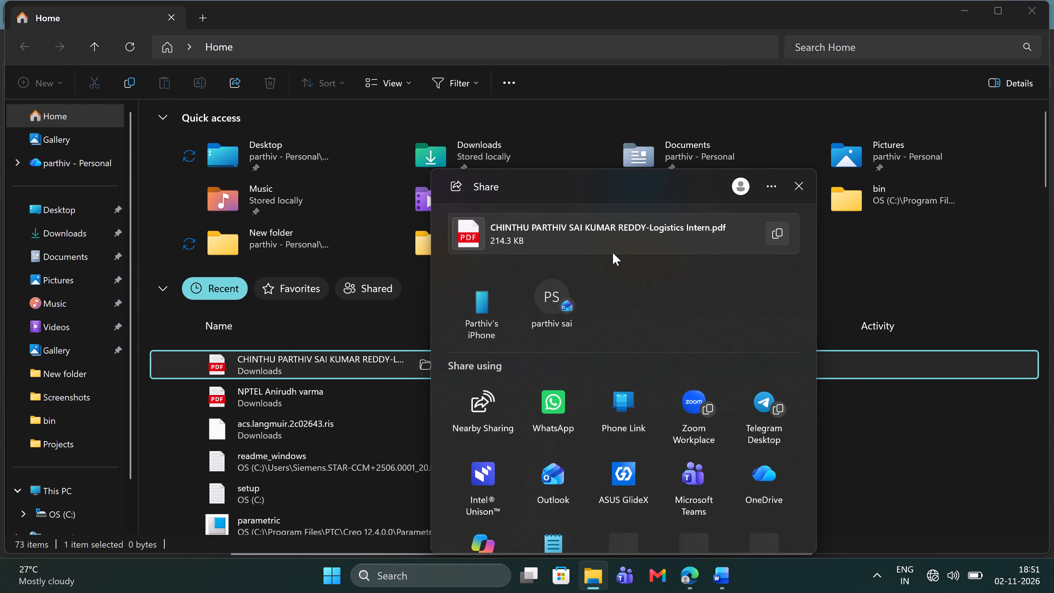
pyautogui.click(619, 398)
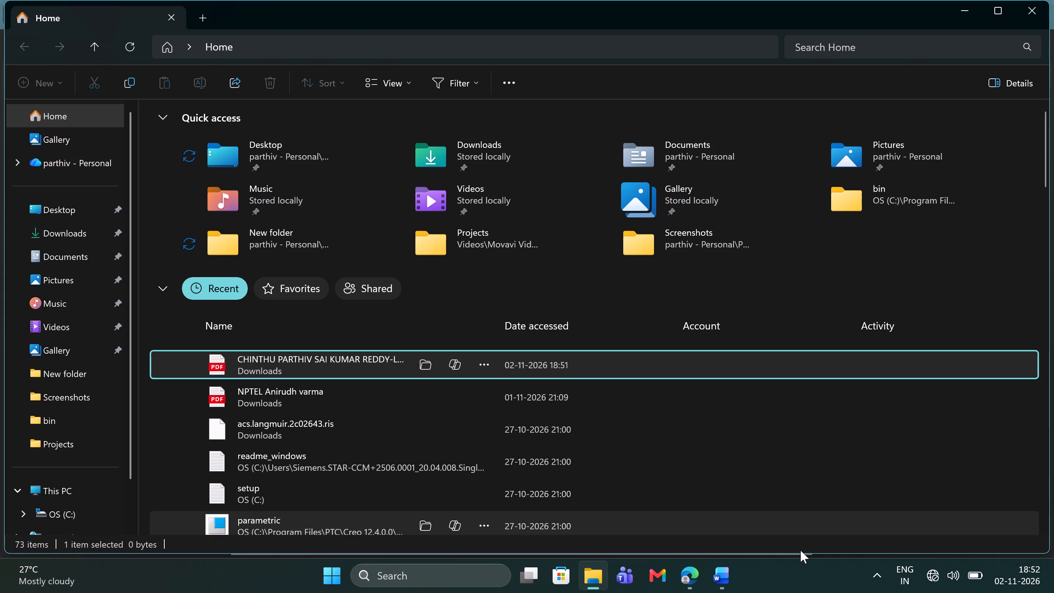
pyautogui.click(953, 577)
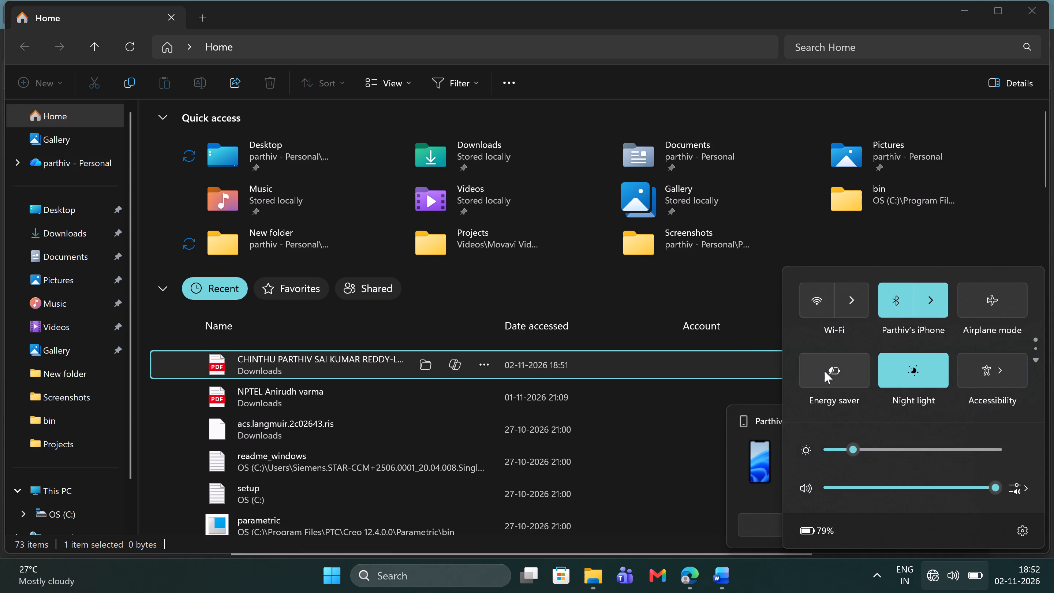
pyautogui.click(962, 224)
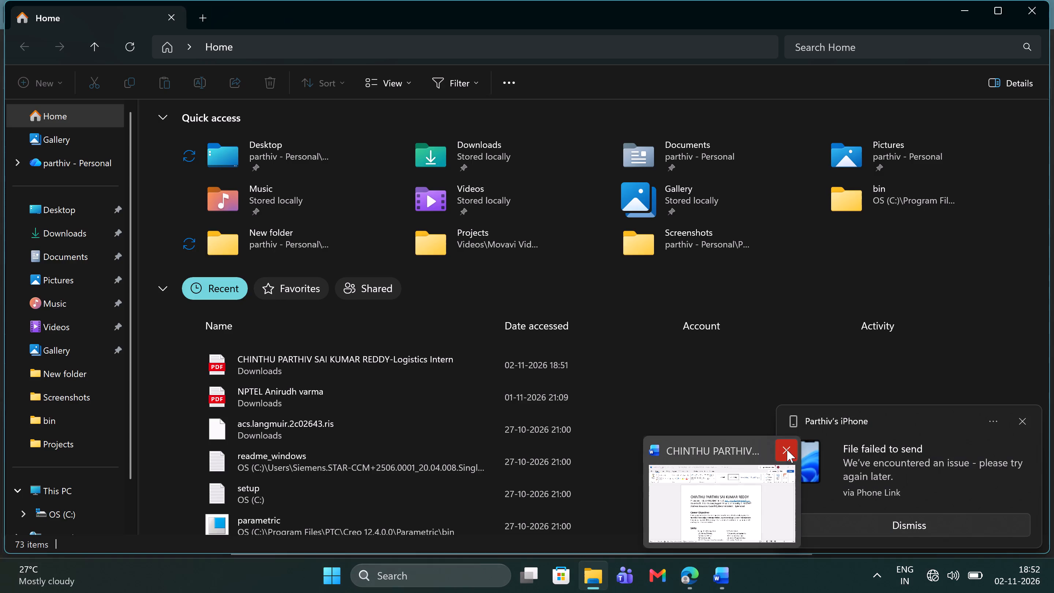
# Close the resume document in Word and acknowledge the message that blocks closing.
pyautogui.click(787, 450)
pyautogui.click(787, 450)
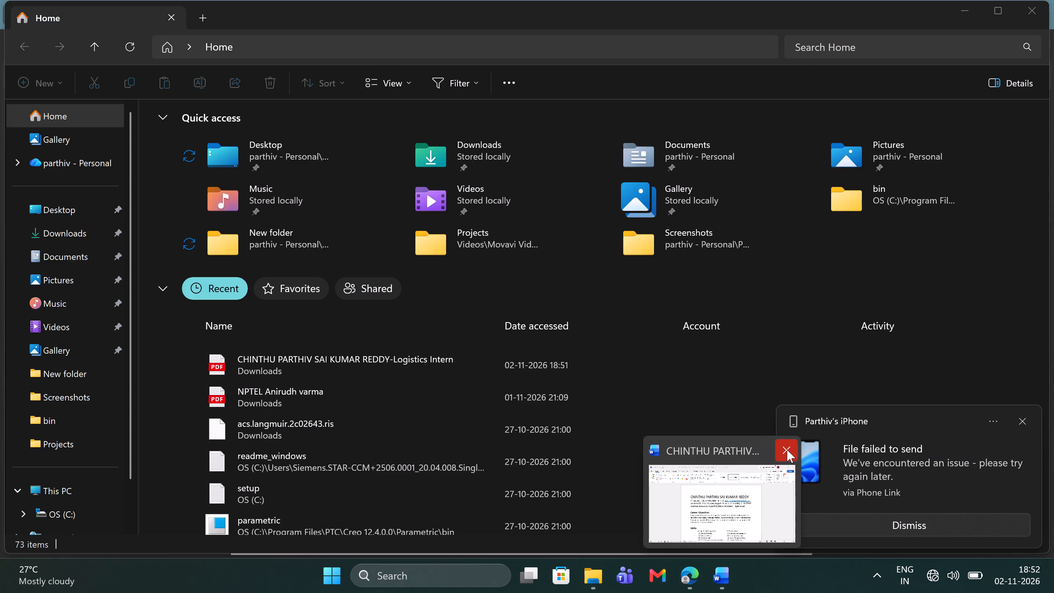
pyautogui.click(787, 450)
pyautogui.click(780, 455)
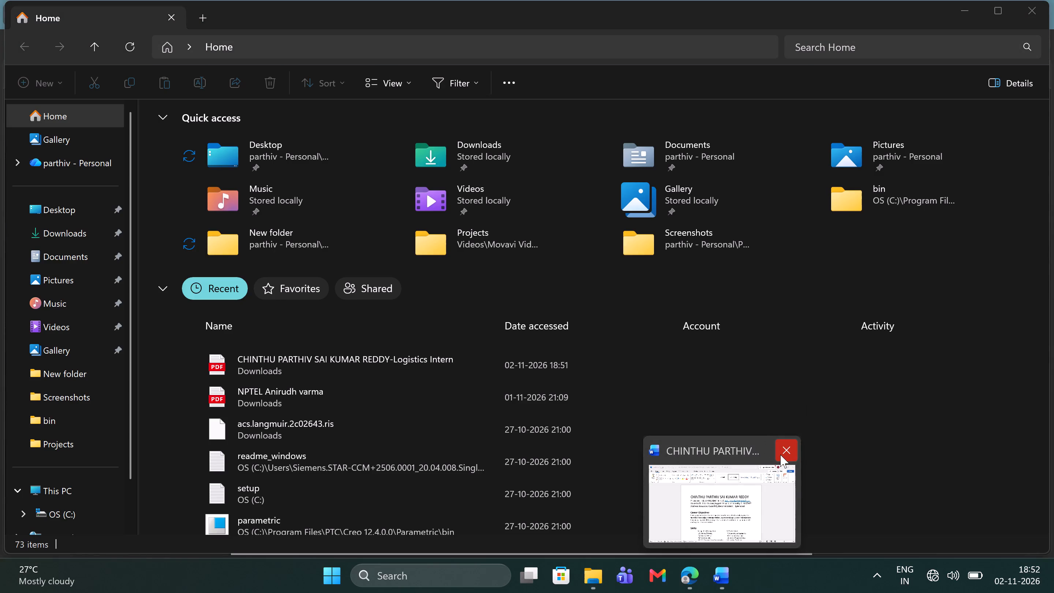
pyautogui.click(780, 455)
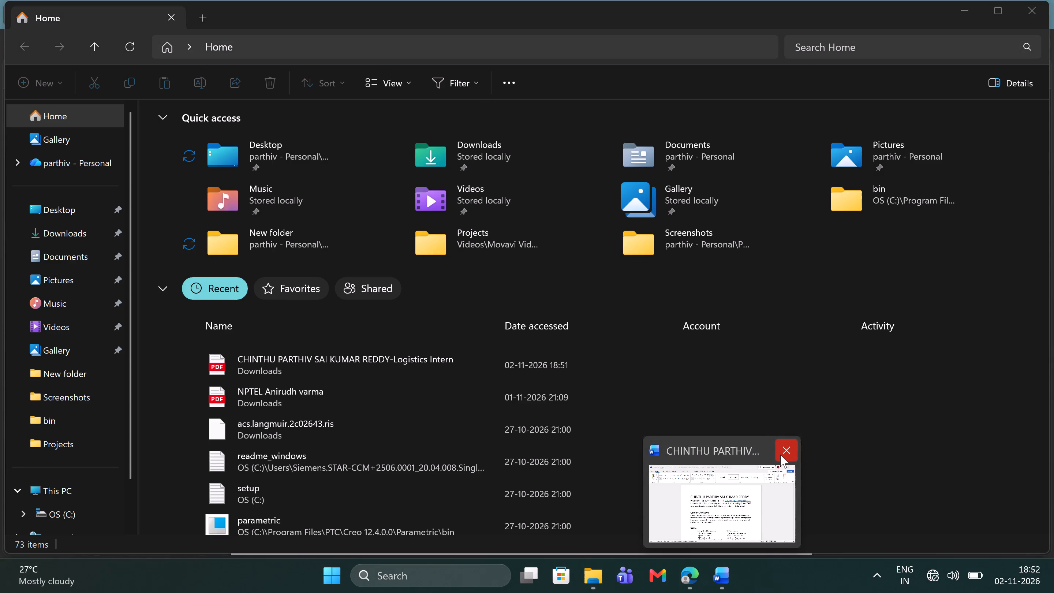
pyautogui.doubleClick(780, 455)
pyautogui.click(713, 590)
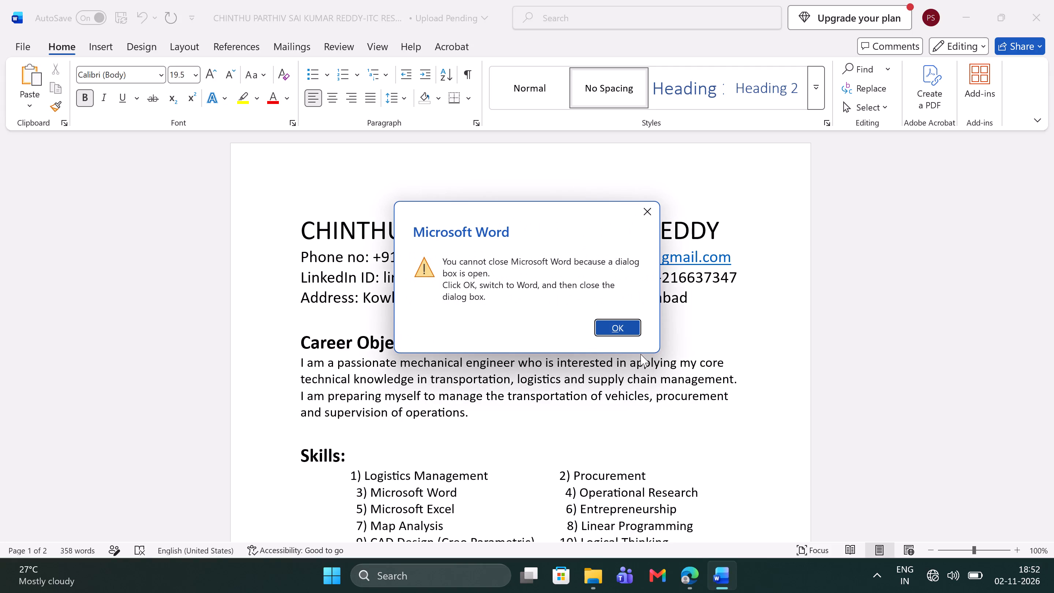
pyautogui.click(621, 338)
pyautogui.click(621, 329)
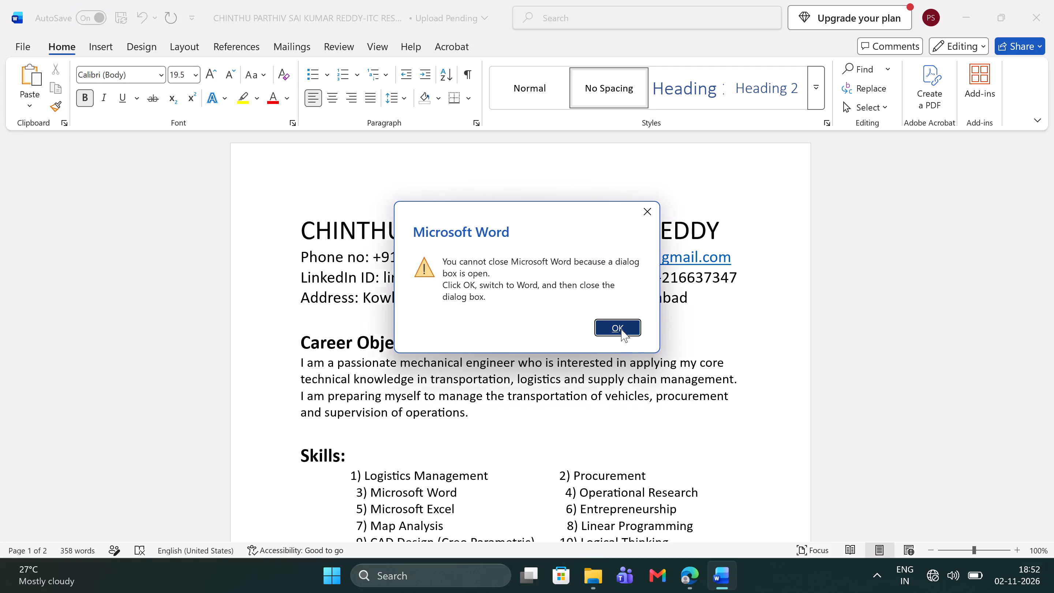
pyautogui.click(623, 330)
pyautogui.click(623, 330)
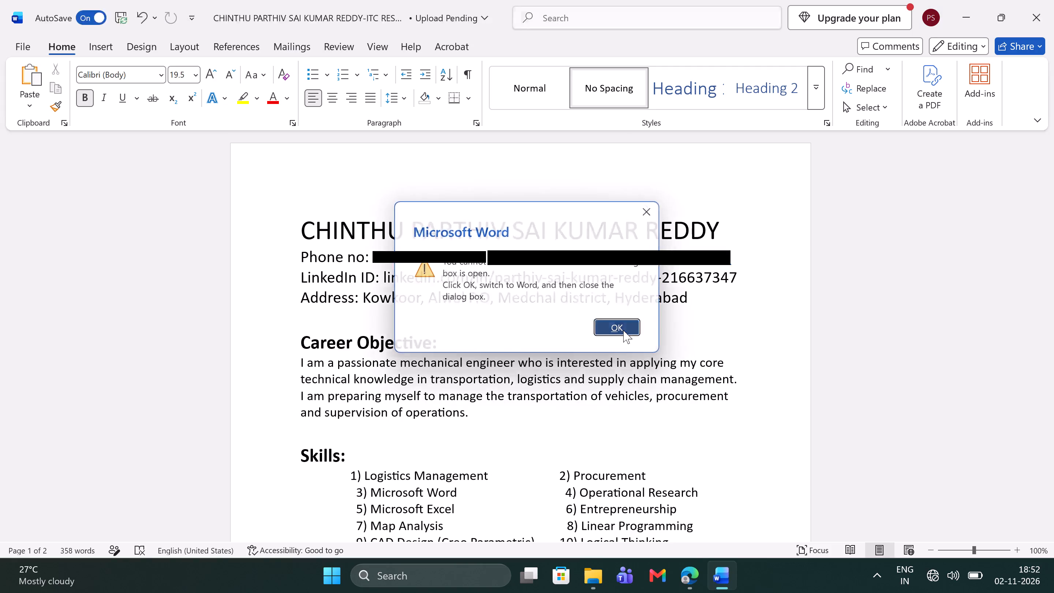
# Dismiss the message that blocks closing Word and close the resume file despite its pending upload.
pyautogui.click(623, 330)
pyautogui.click(623, 330)
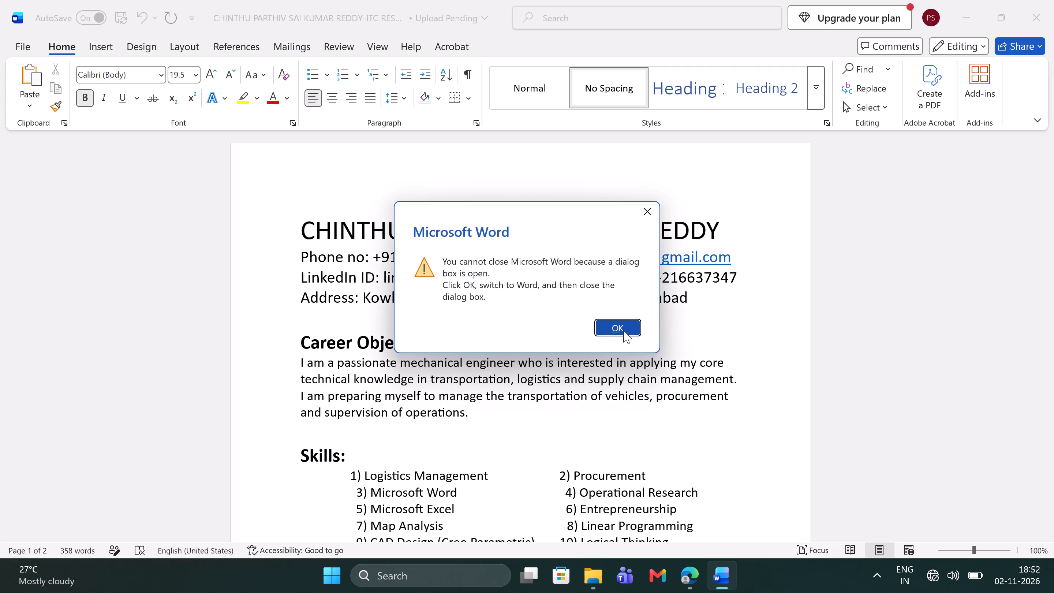
pyautogui.click(623, 330)
pyautogui.moveTo(623, 330); pyautogui.dragTo(630, 317)
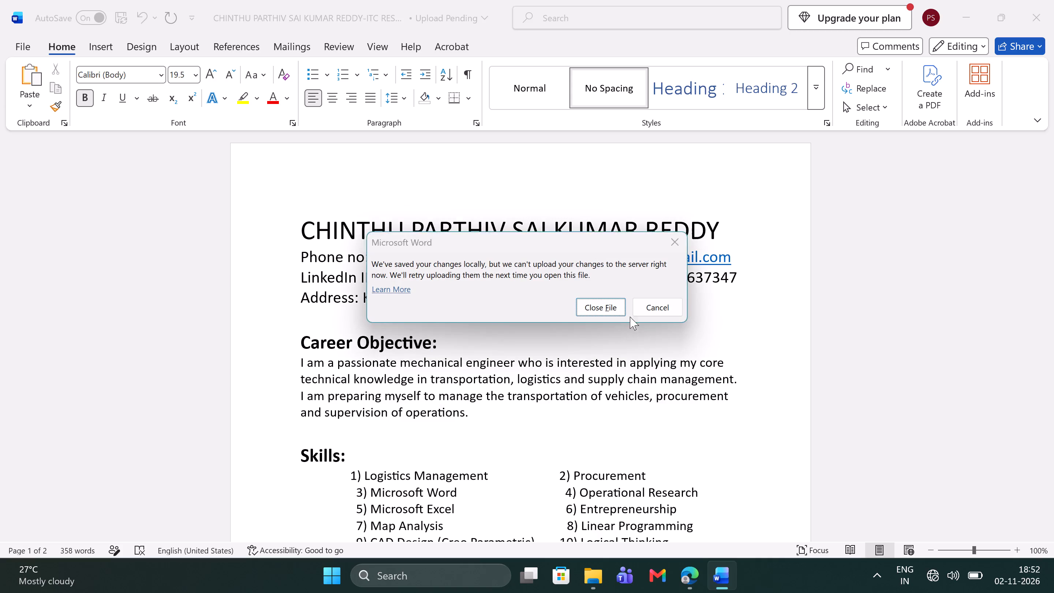
pyautogui.moveTo(630, 317); pyautogui.dragTo(612, 309)
pyautogui.click(612, 309)
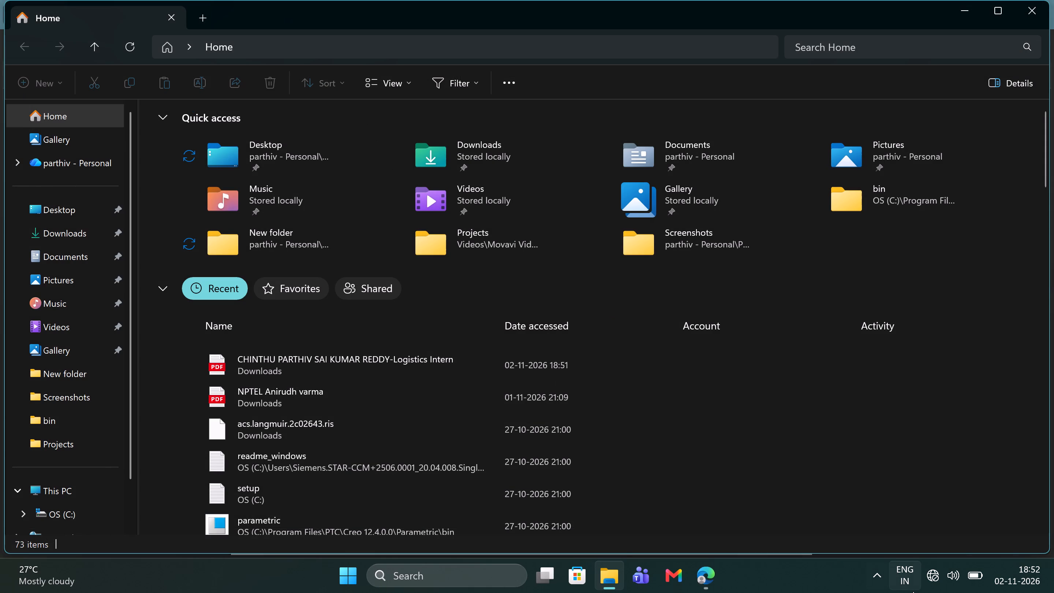
# Connect the computer to the open NITAP-Student 1 Wi-Fi network.
pyautogui.click(933, 585)
pyautogui.click(818, 302)
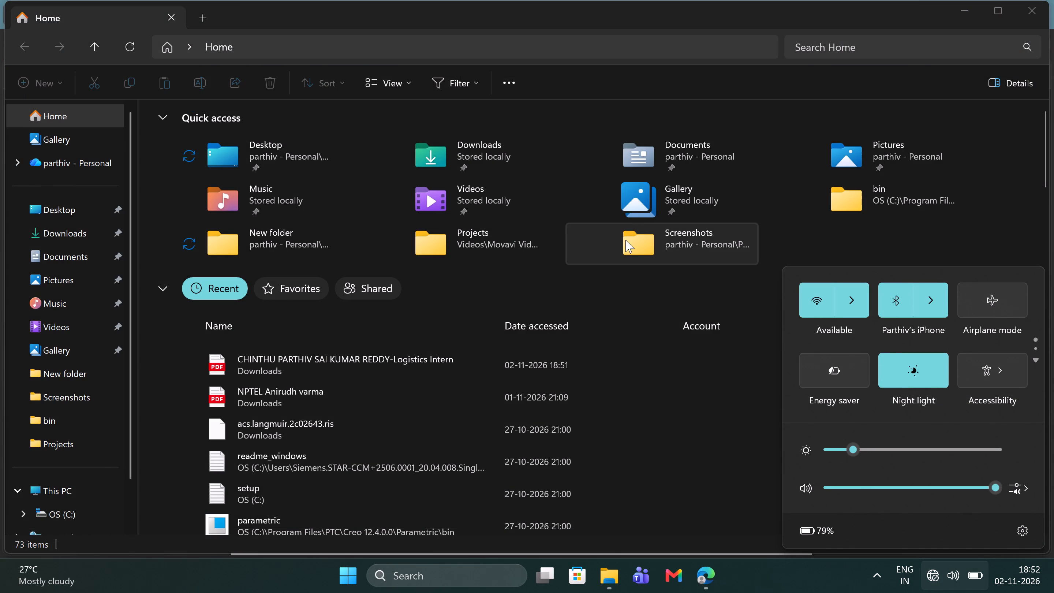
pyautogui.click(834, 297)
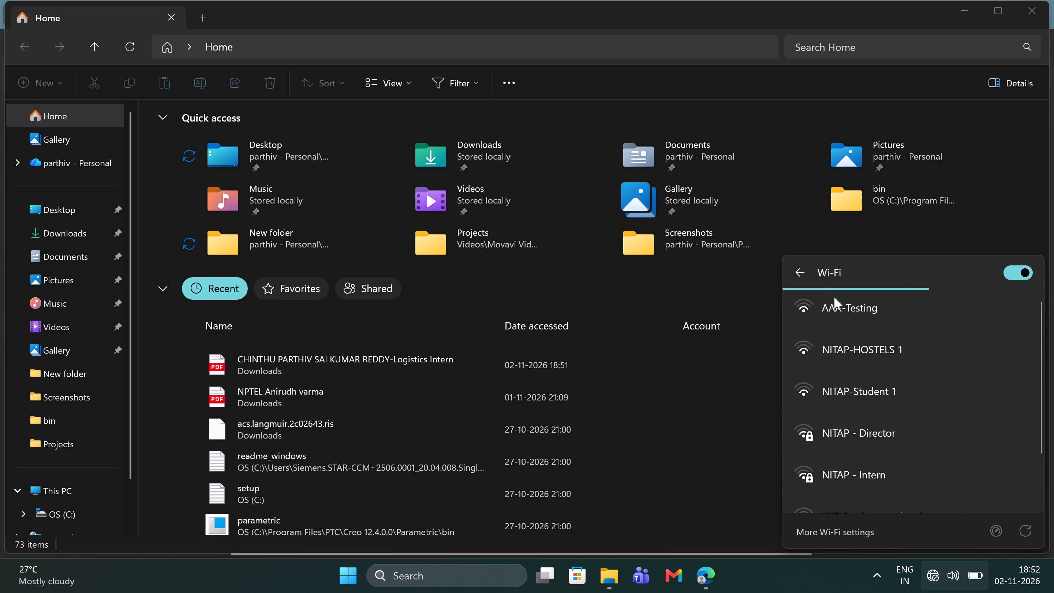
pyautogui.click(846, 388)
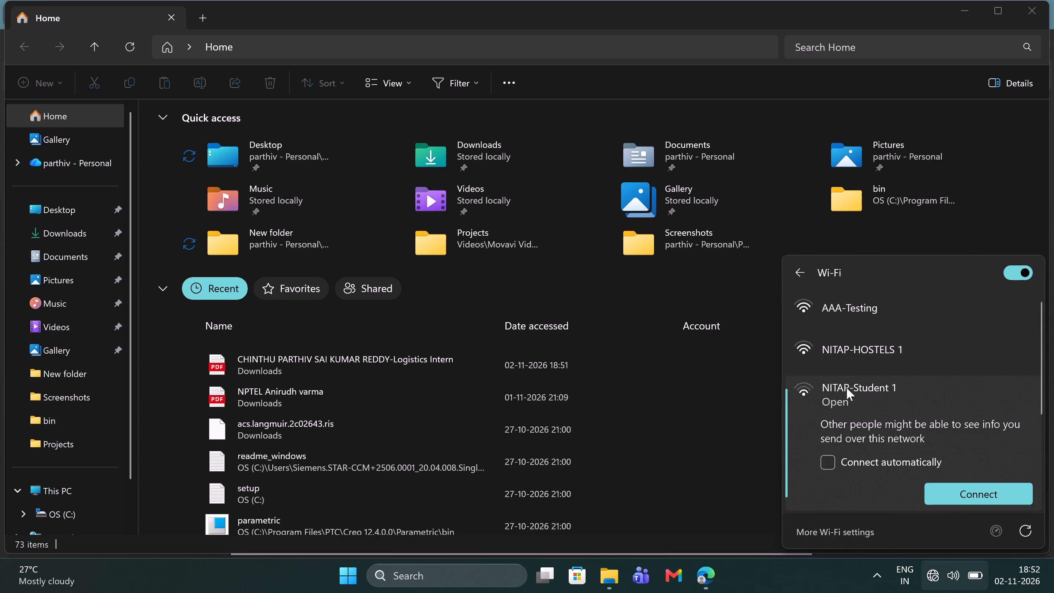
pyautogui.click(886, 359)
pyautogui.click(880, 477)
pyautogui.click(937, 488)
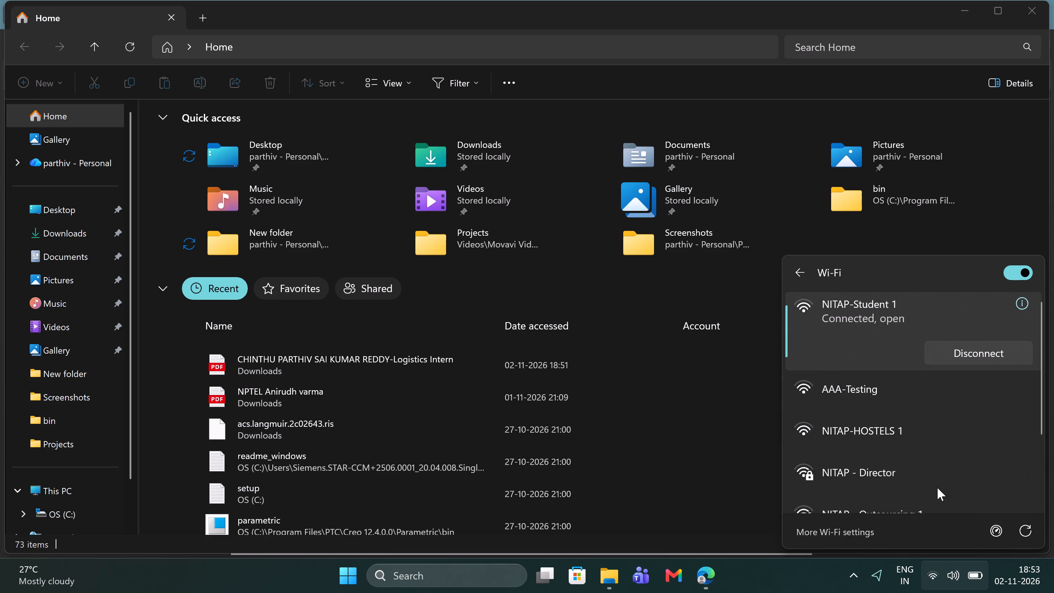
# Share the Logistics Intern resume PDF from File Explorer's recent files to the paired iPhone and close File Explorer.
pyautogui.click(444, 357)
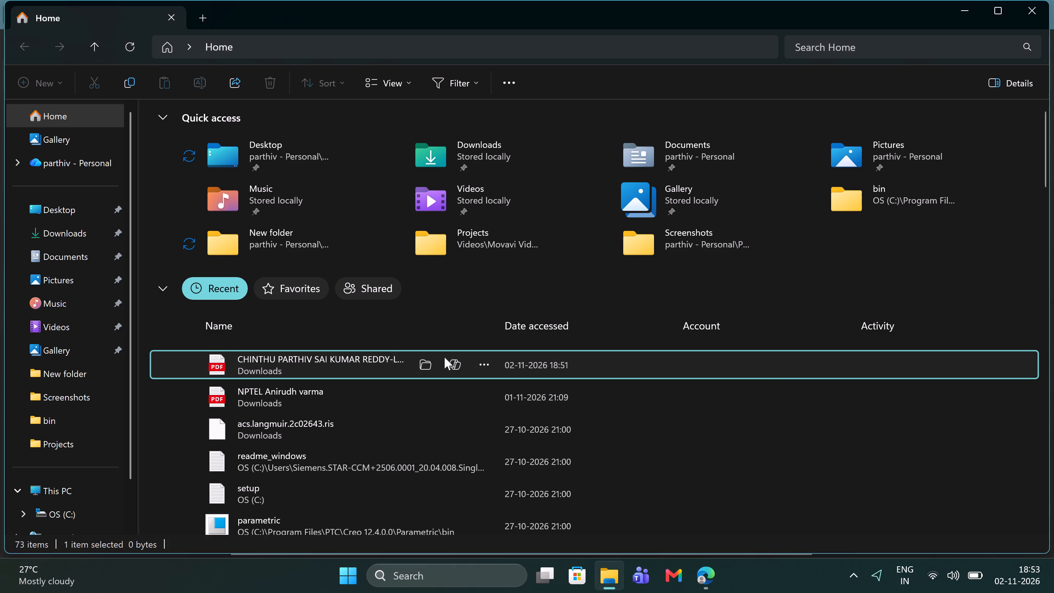
pyautogui.click(228, 83)
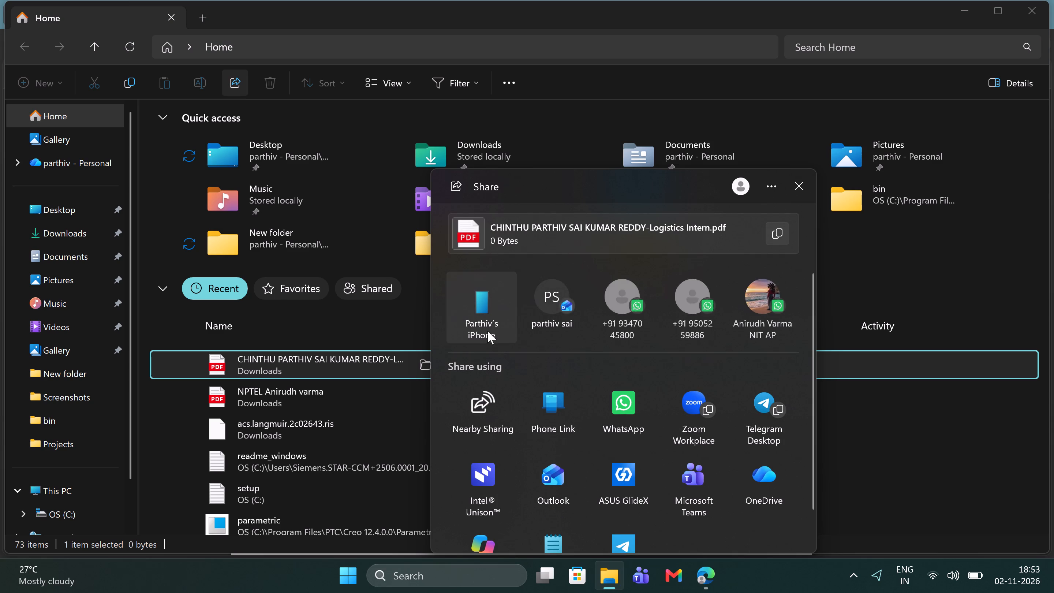
pyautogui.click(487, 331)
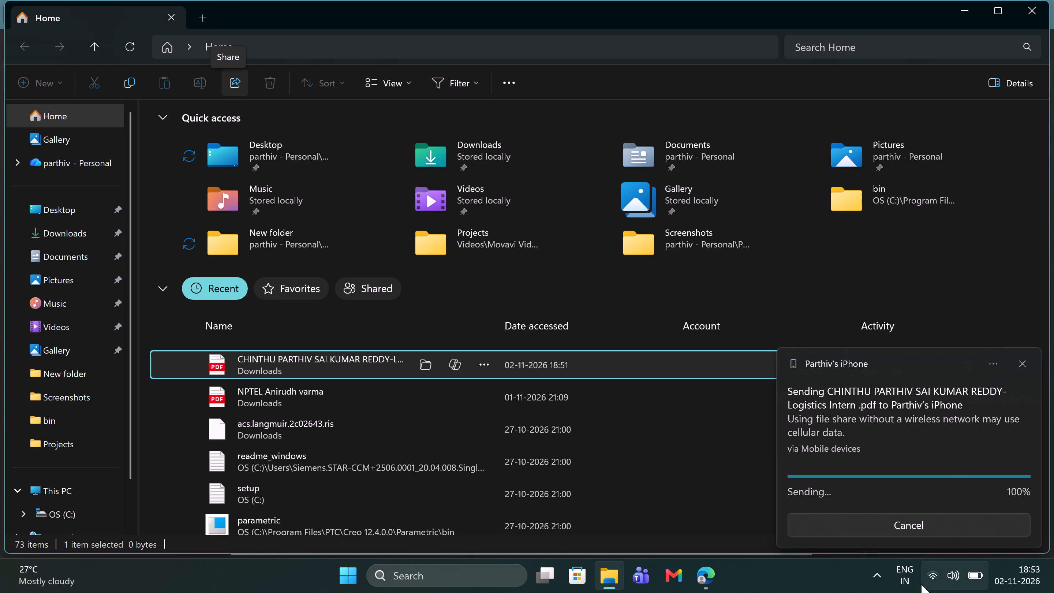
pyautogui.click(1031, 13)
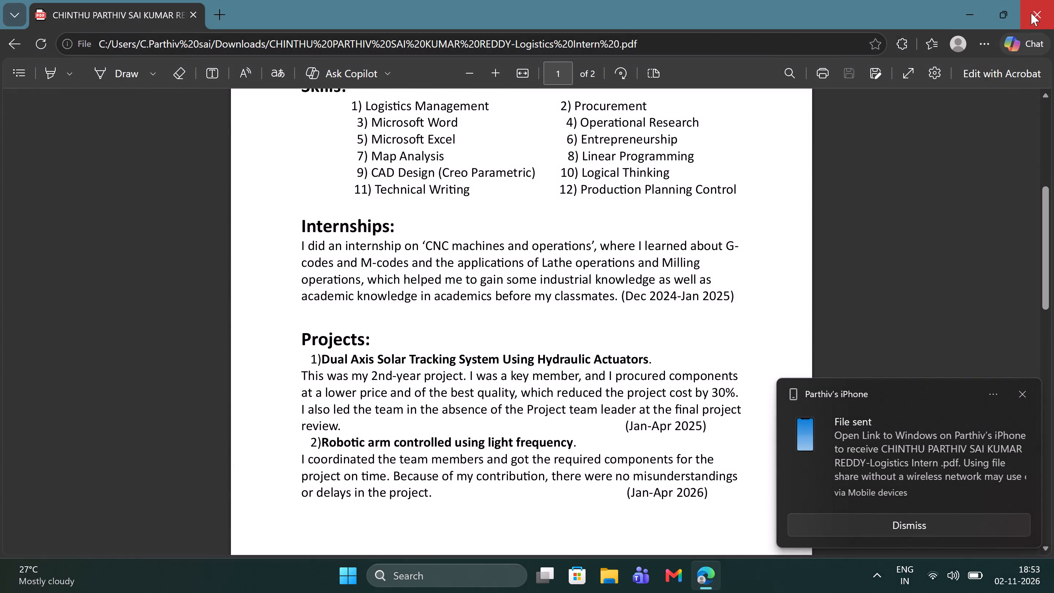
# Close the Edge window with the exported PDF and dismiss the iPhone file-transfer notification.
pyautogui.click(1031, 13)
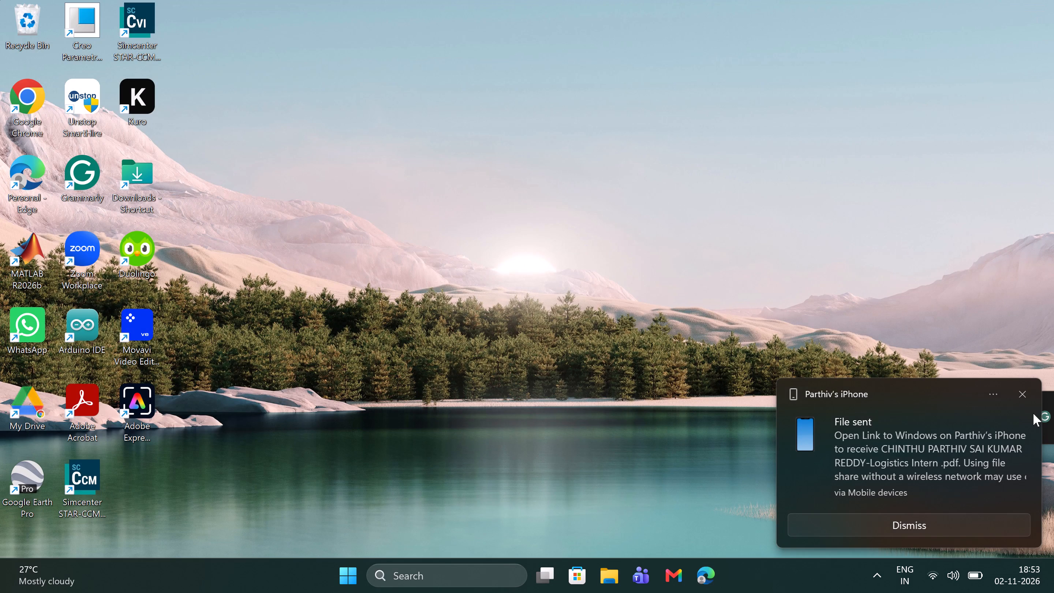
pyautogui.click(1025, 398)
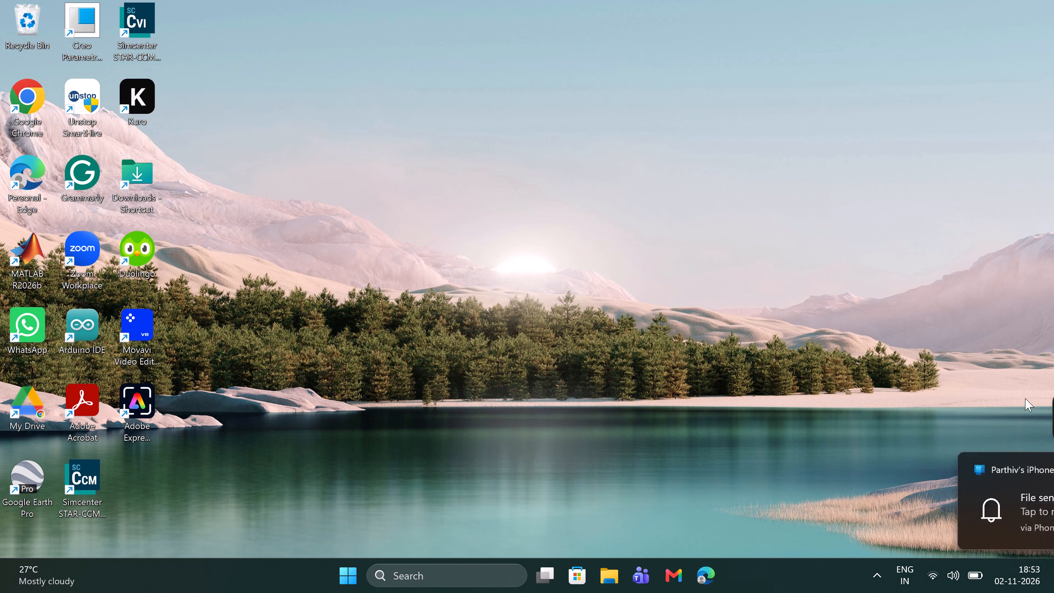
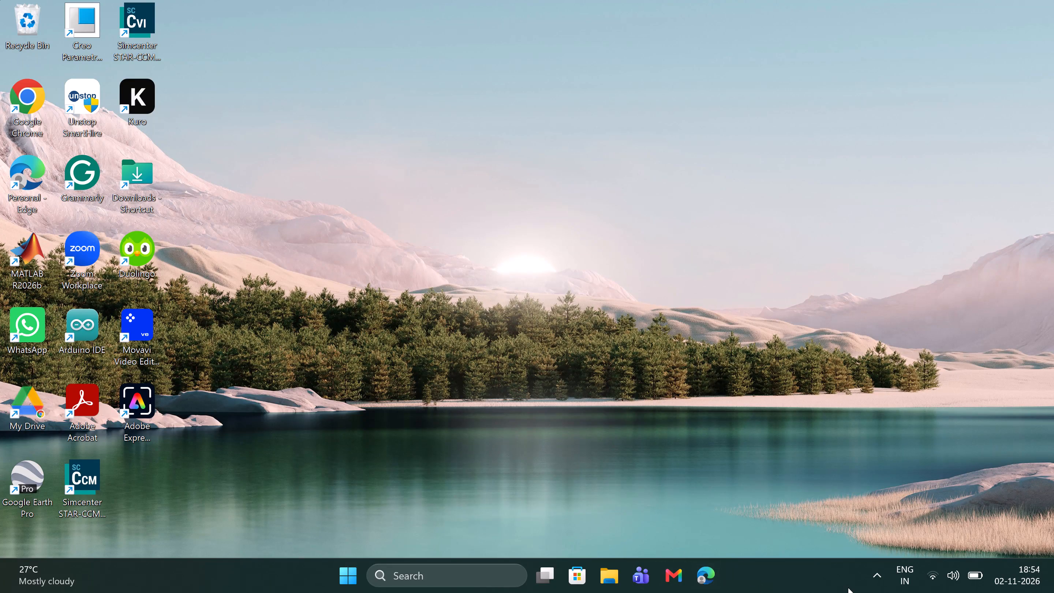
# Launch the Kuro application from its desktop shortcut.
pyautogui.click(922, 582)
pyautogui.doubleClick(152, 115)
pyautogui.doubleClick(144, 102)
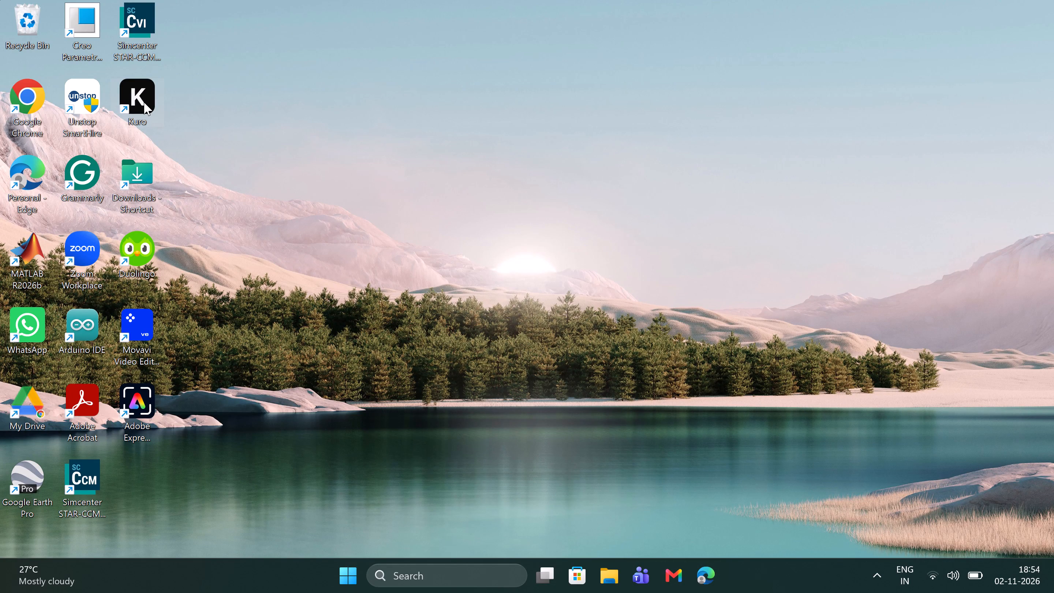
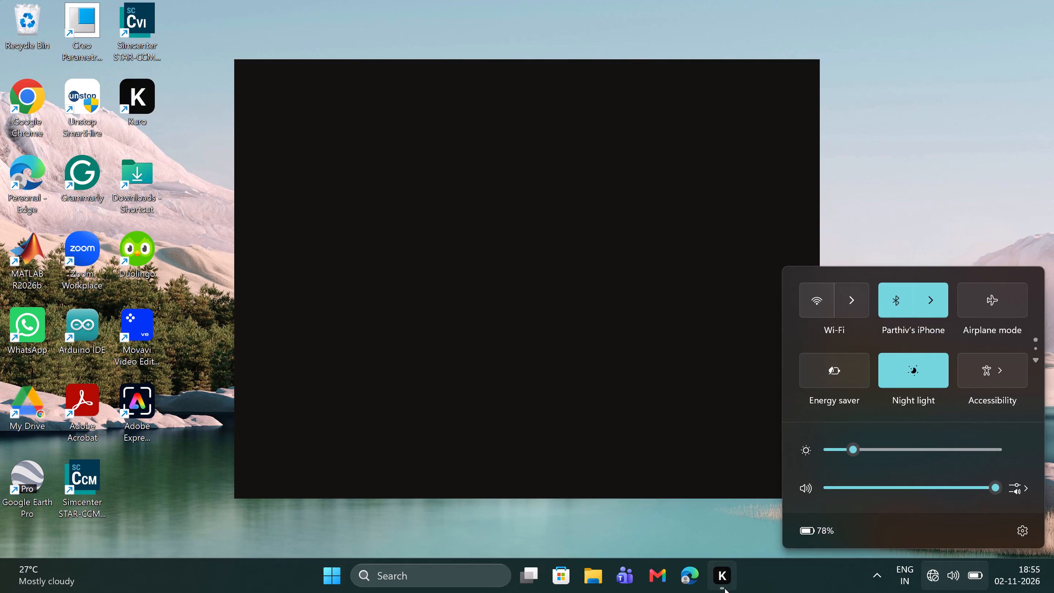
# Dismiss the quick settings flyout showing the Bluetooth connection and return to the desktop.
pyautogui.click(778, 451)
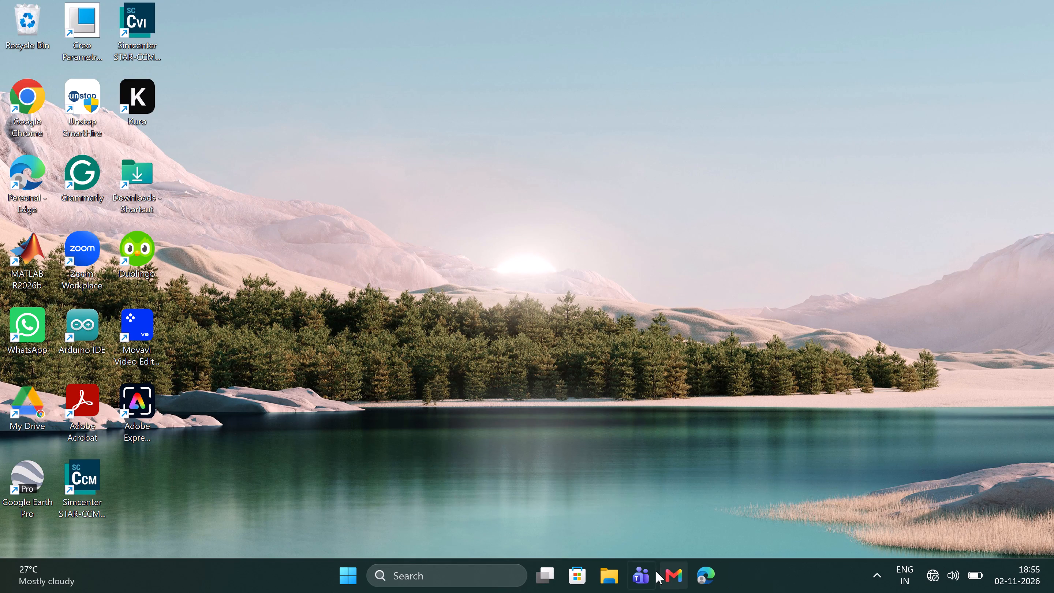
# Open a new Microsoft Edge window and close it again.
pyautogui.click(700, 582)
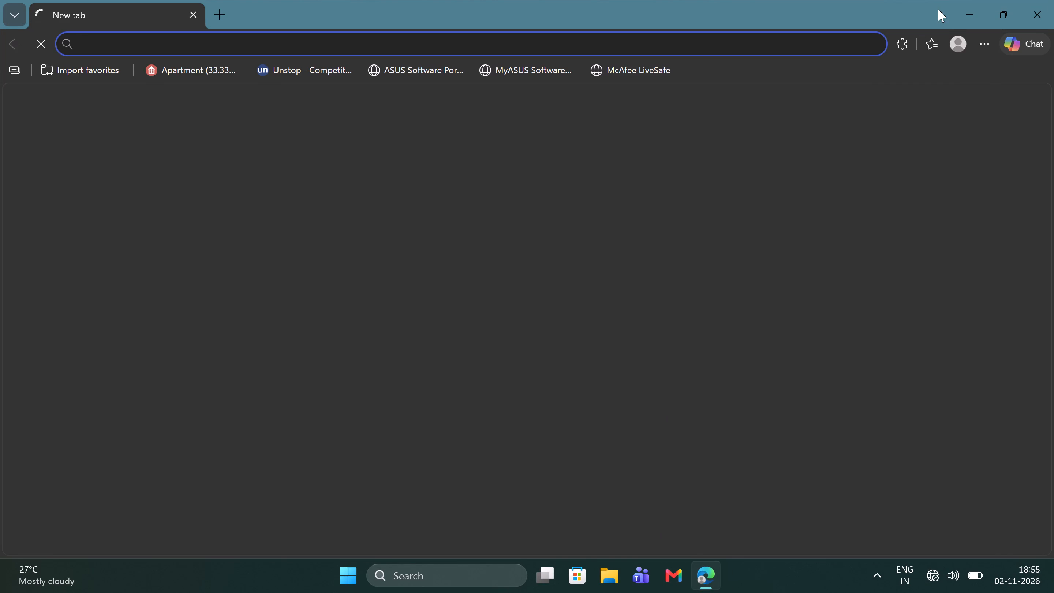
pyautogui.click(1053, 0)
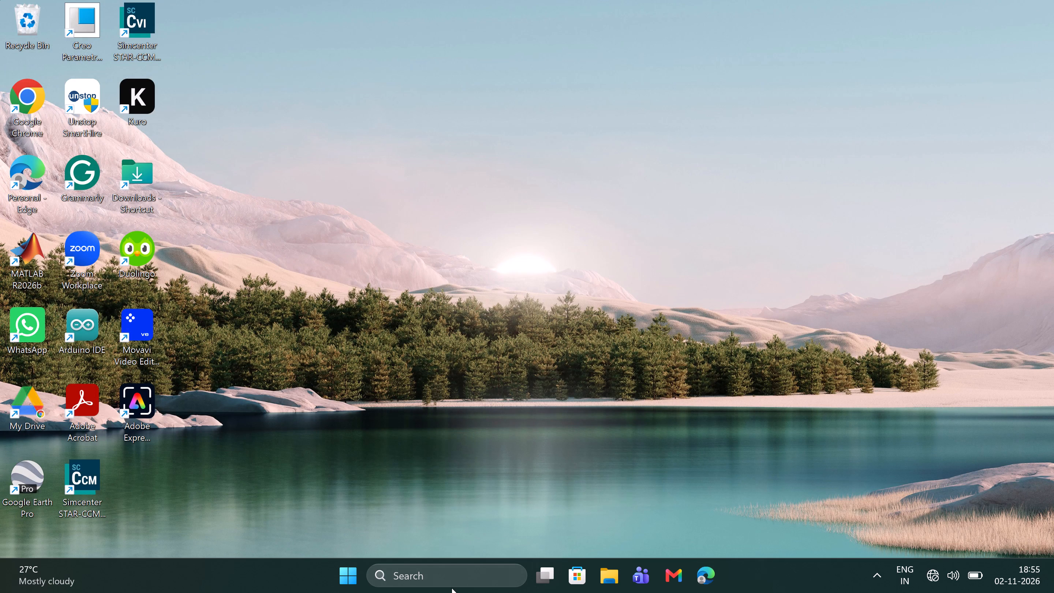
# Open Windows search to bring up the recently searched apps.
pyautogui.click(467, 565)
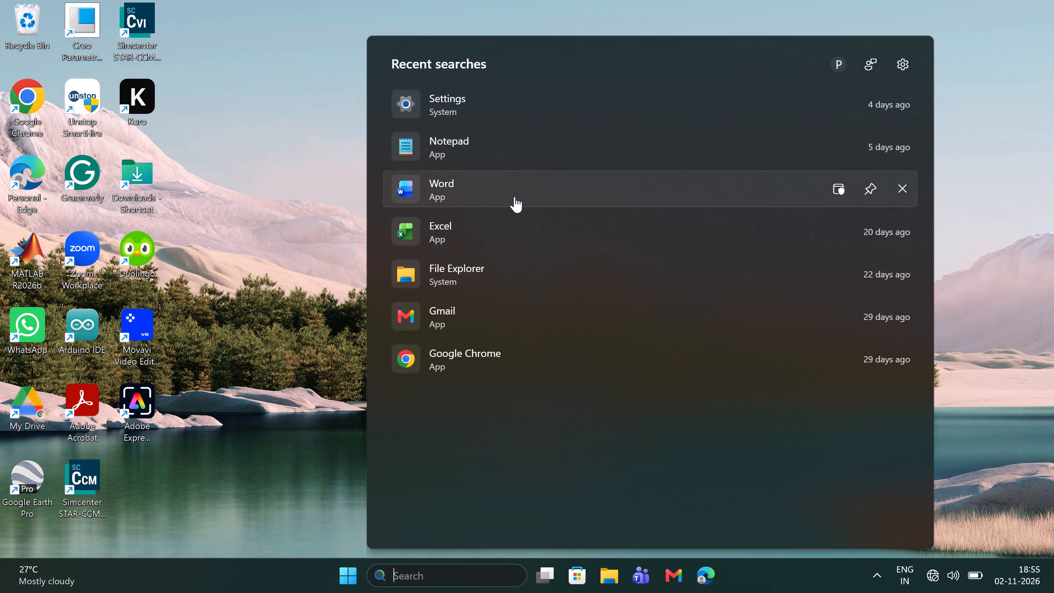
# Reopen the ITC resume document from Word's recent files and dismiss the Office support notice.
pyautogui.click(515, 197)
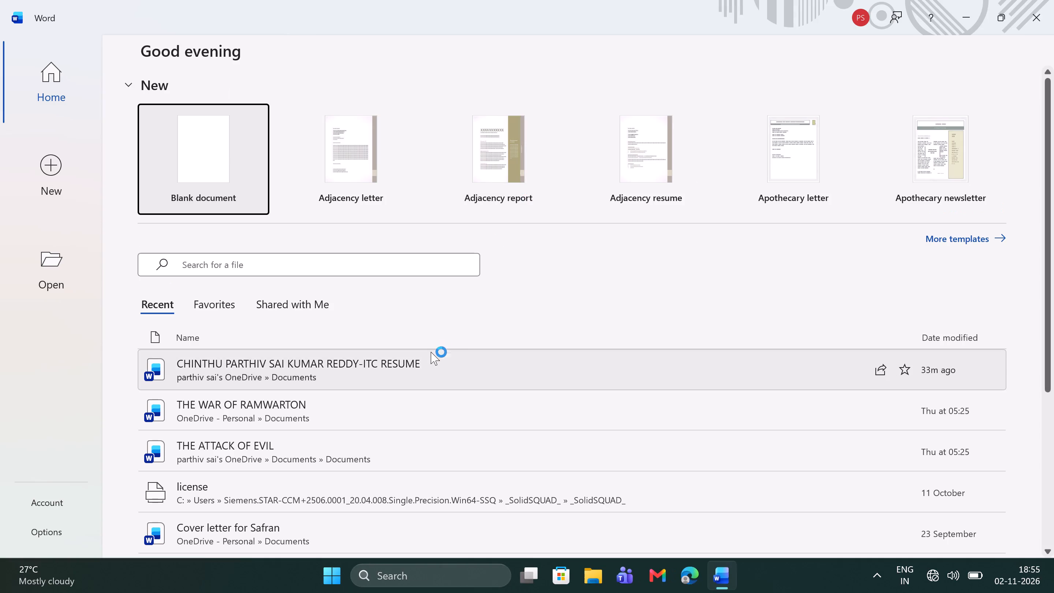
pyautogui.doubleClick(429, 358)
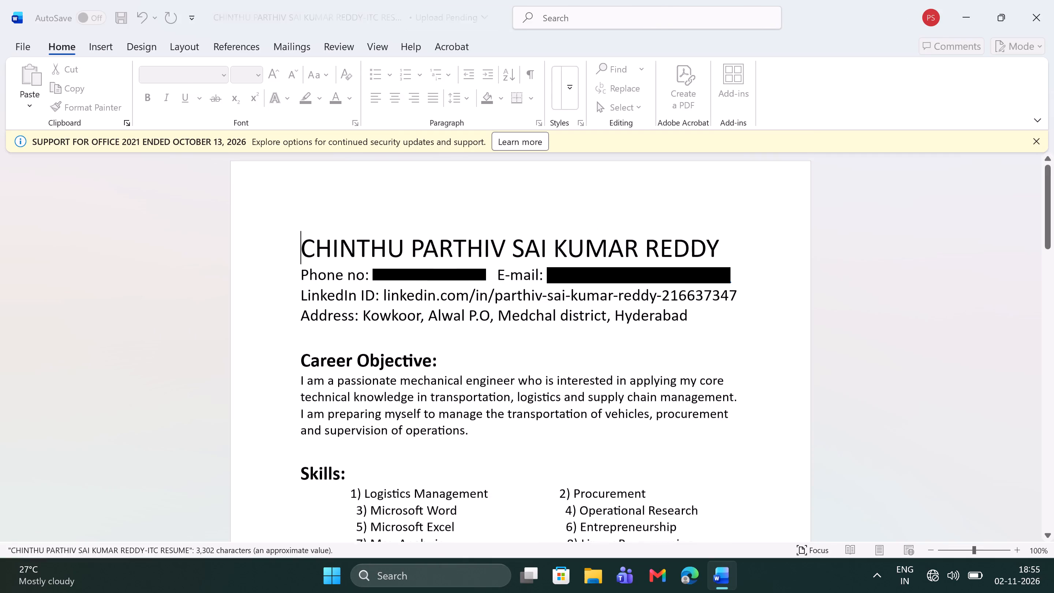
pyautogui.scroll(-2, 603, 432)
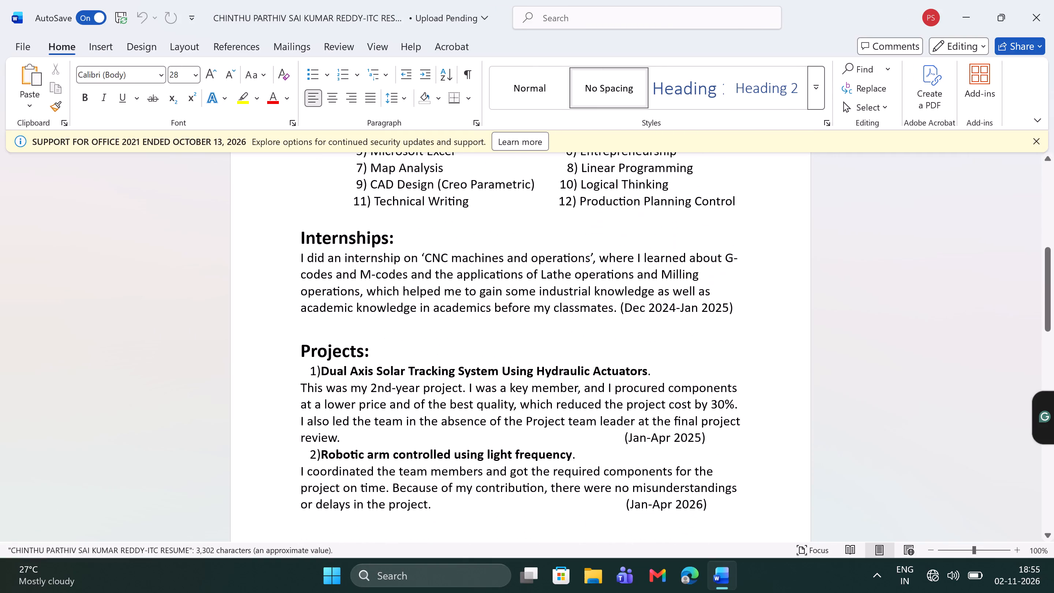
pyautogui.click(1035, 142)
# Shift the "1) Logistics Management" row of the Skills list over by two spaces to align it with the rows below.
pyautogui.scroll(2, 723, 370)
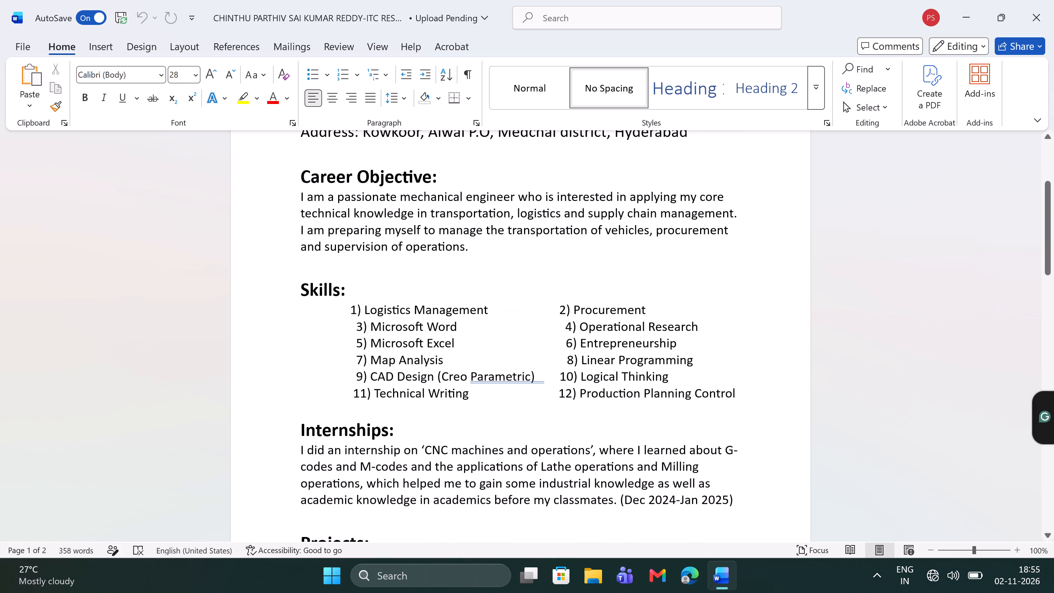
pyautogui.click(348, 313)
pyautogui.press('space')
pyautogui.press('space')
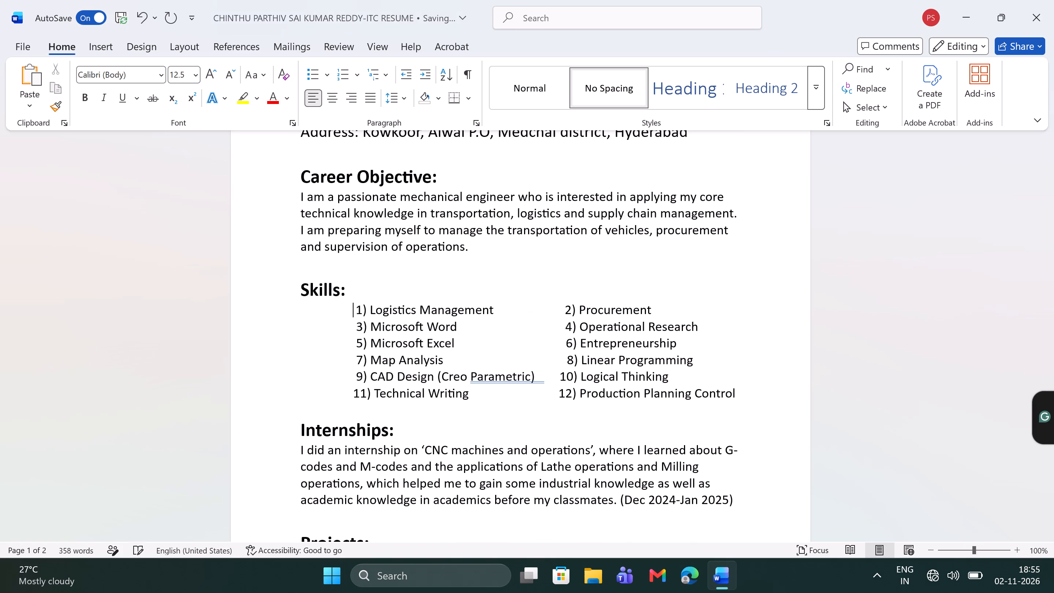
pyautogui.press('space')
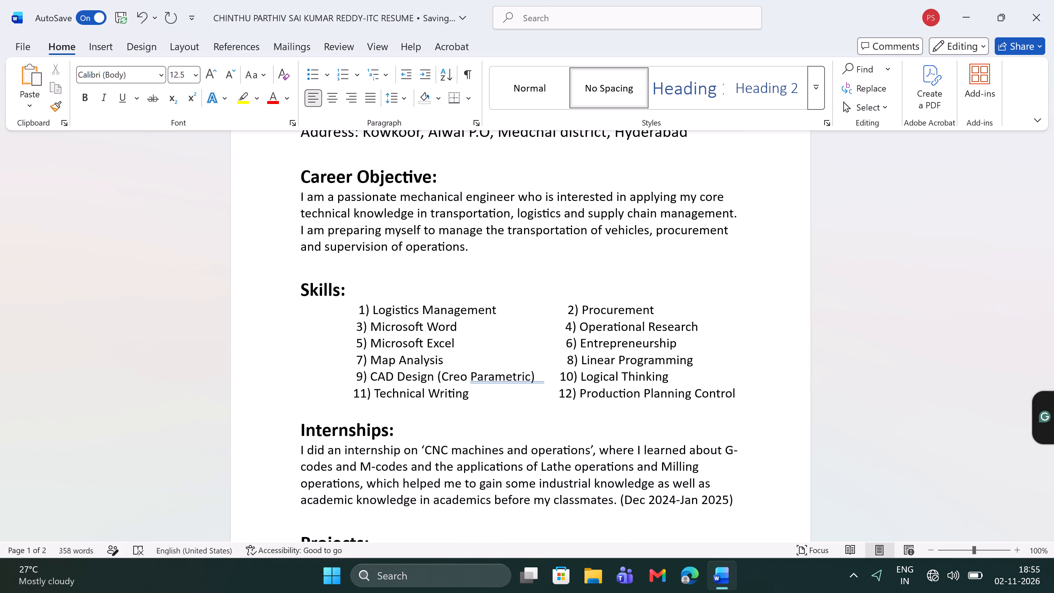
pyautogui.press('BackSpace')
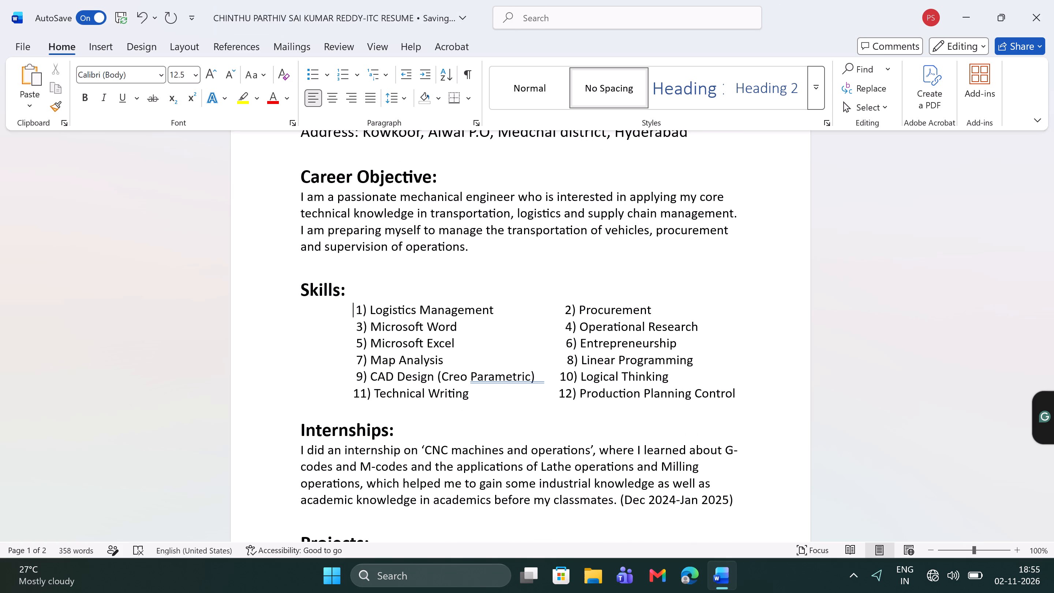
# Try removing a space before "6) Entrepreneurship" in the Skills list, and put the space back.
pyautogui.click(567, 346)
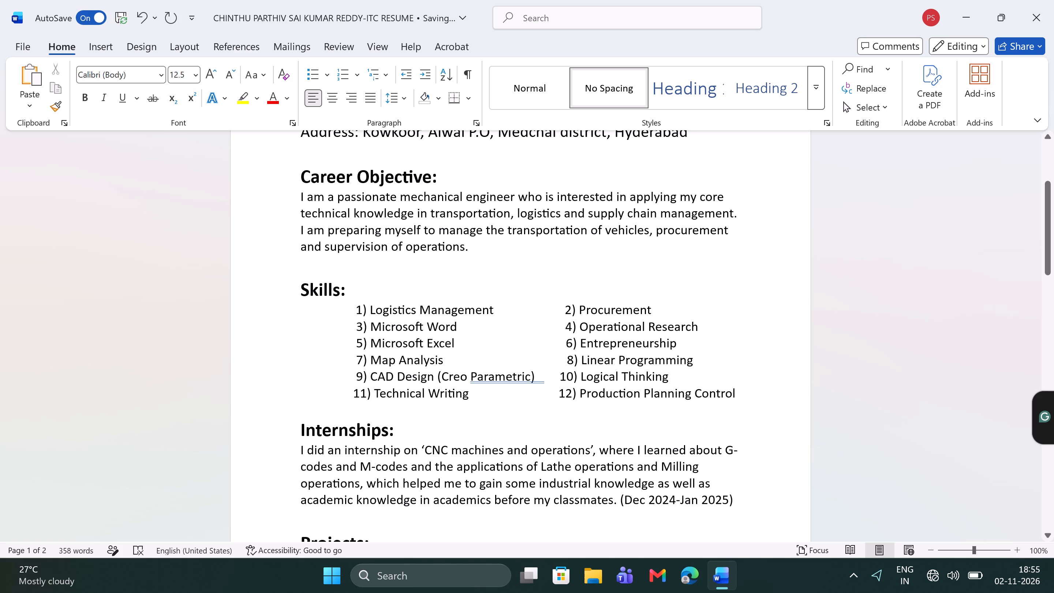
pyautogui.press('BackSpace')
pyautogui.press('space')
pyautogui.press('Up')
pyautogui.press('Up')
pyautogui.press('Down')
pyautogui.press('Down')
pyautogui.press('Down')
# Save a copy of the resume as a PDF in Downloads, replacing the existing Logistics Intern PDF.
pyautogui.click(23, 46)
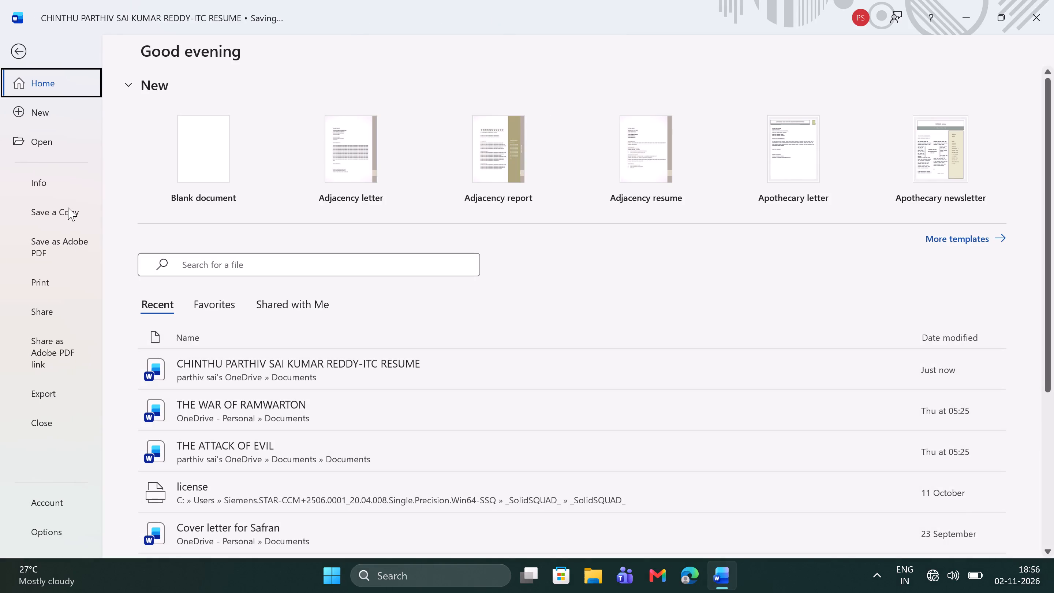
pyautogui.click(68, 208)
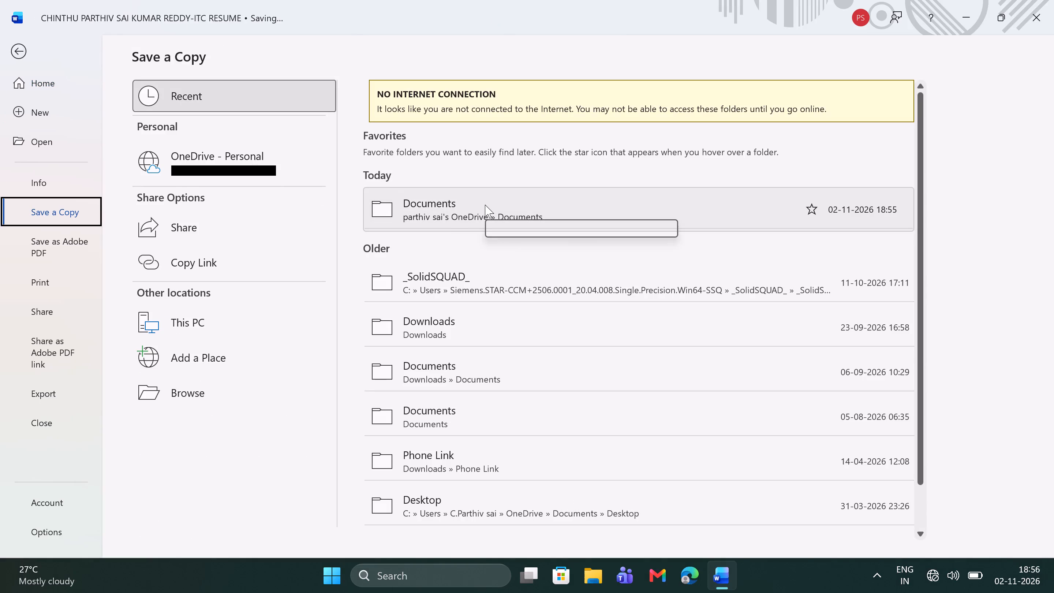
pyautogui.click(485, 205)
pyautogui.click(635, 222)
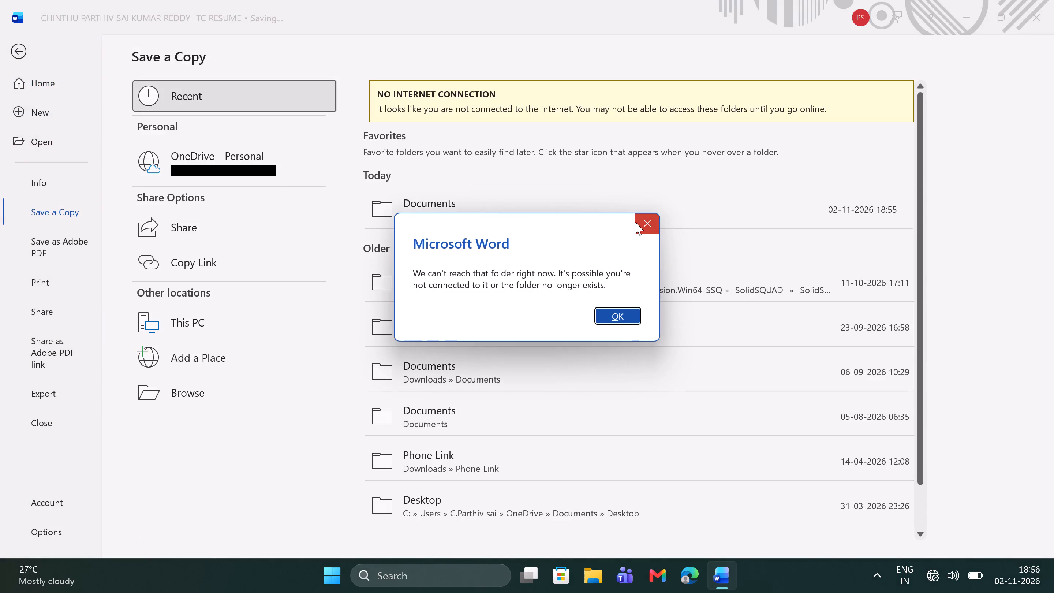
pyautogui.click(588, 331)
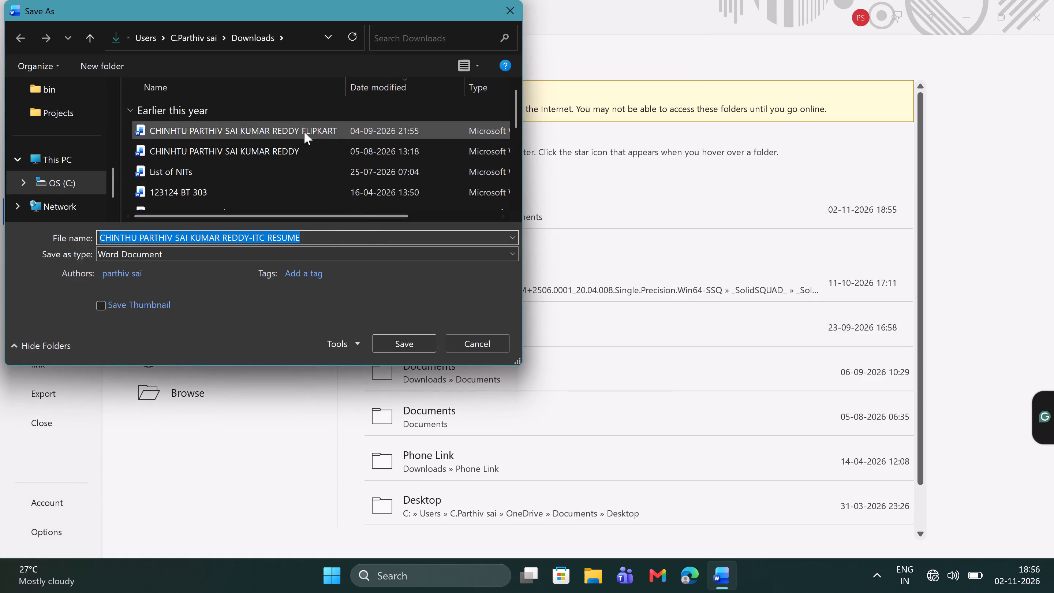
pyautogui.scroll(2, 80, 156)
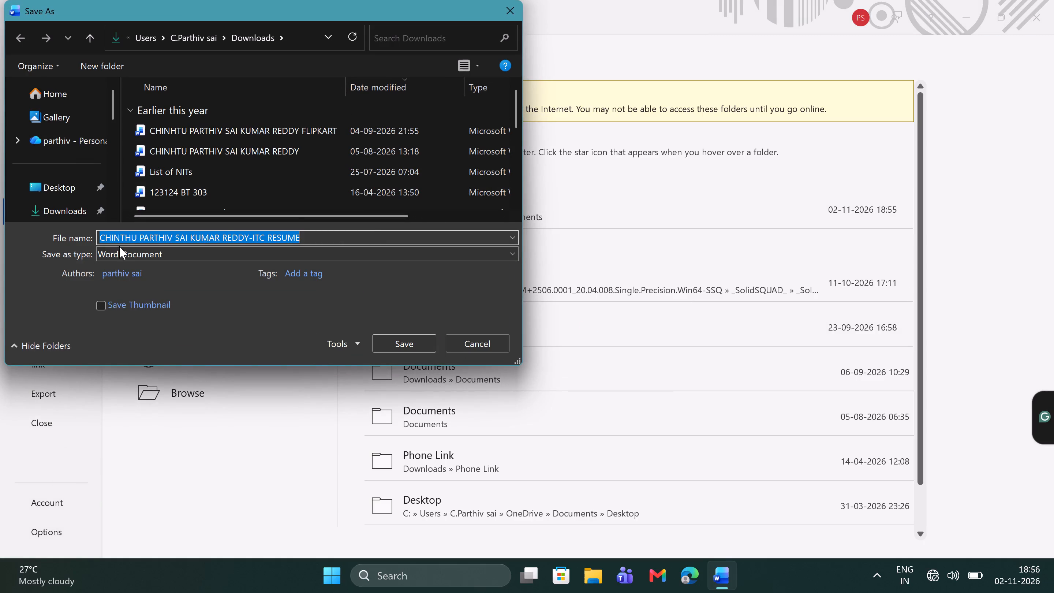
pyautogui.click(122, 250)
pyautogui.click(147, 339)
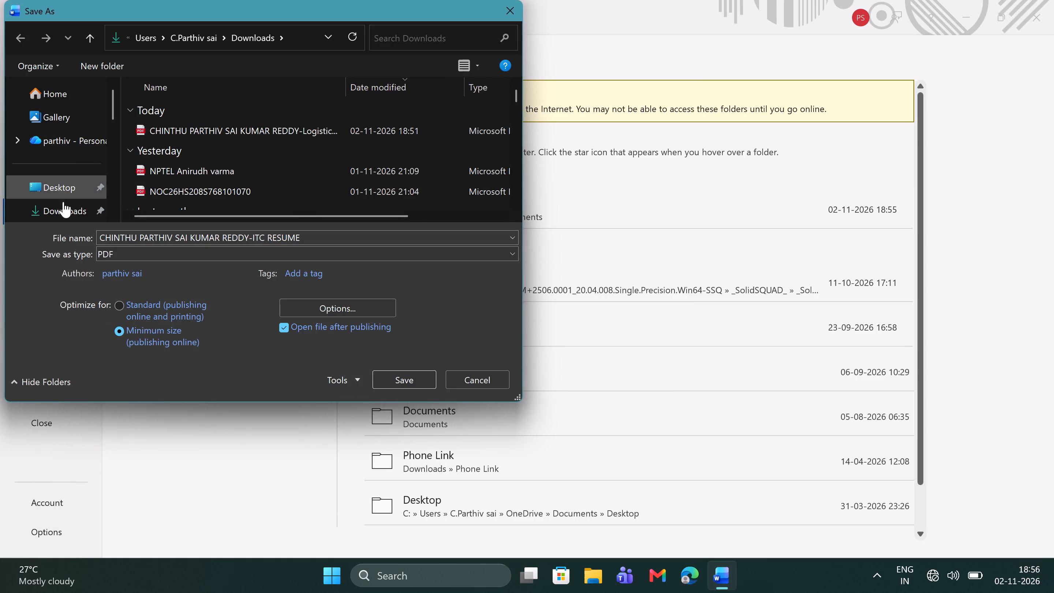
pyautogui.click(65, 212)
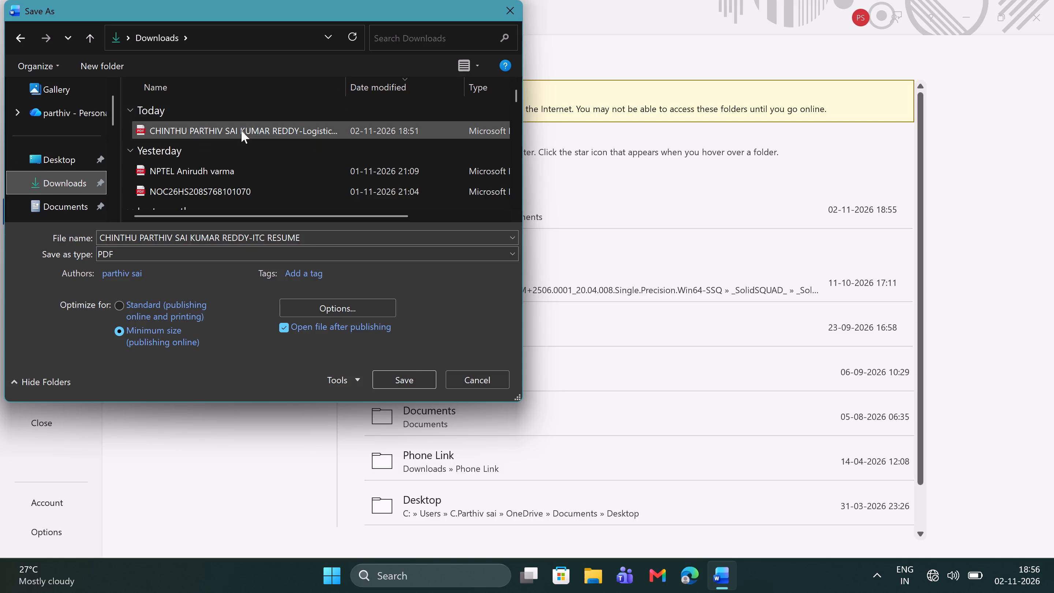
pyautogui.click(241, 130)
pyautogui.click(416, 376)
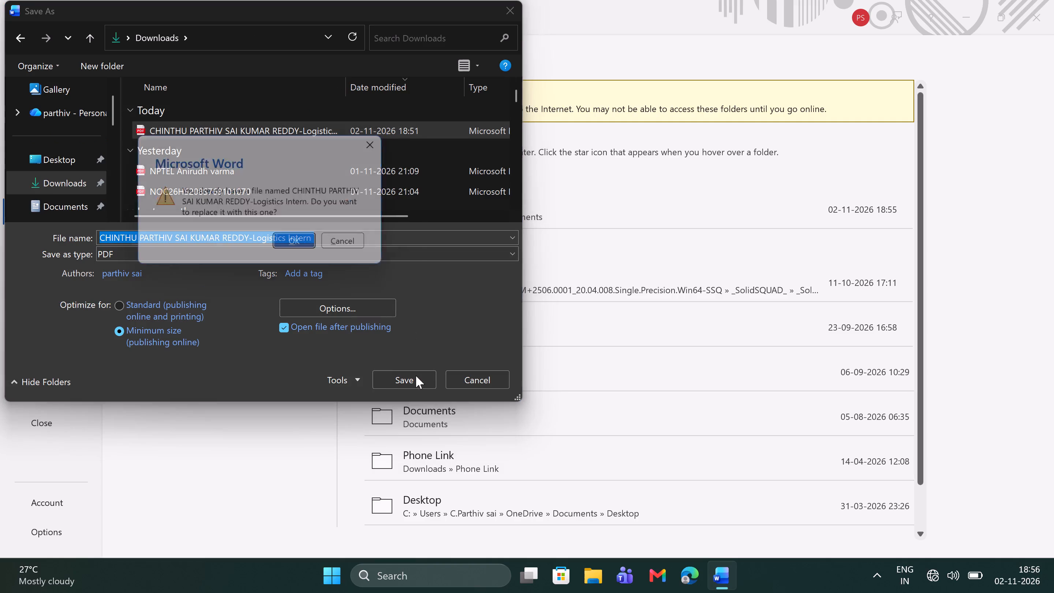
pyautogui.click(302, 242)
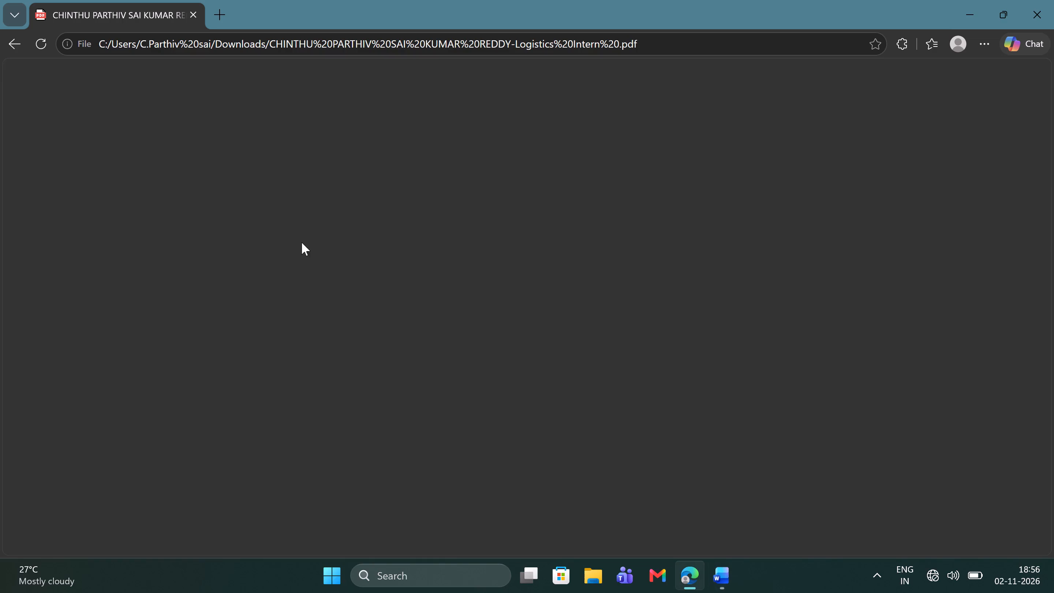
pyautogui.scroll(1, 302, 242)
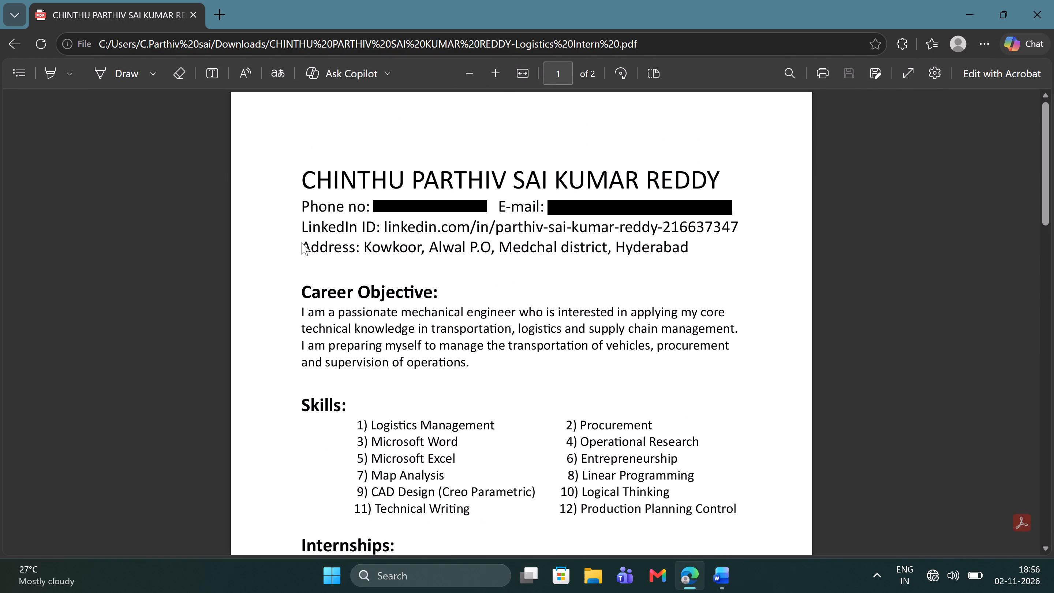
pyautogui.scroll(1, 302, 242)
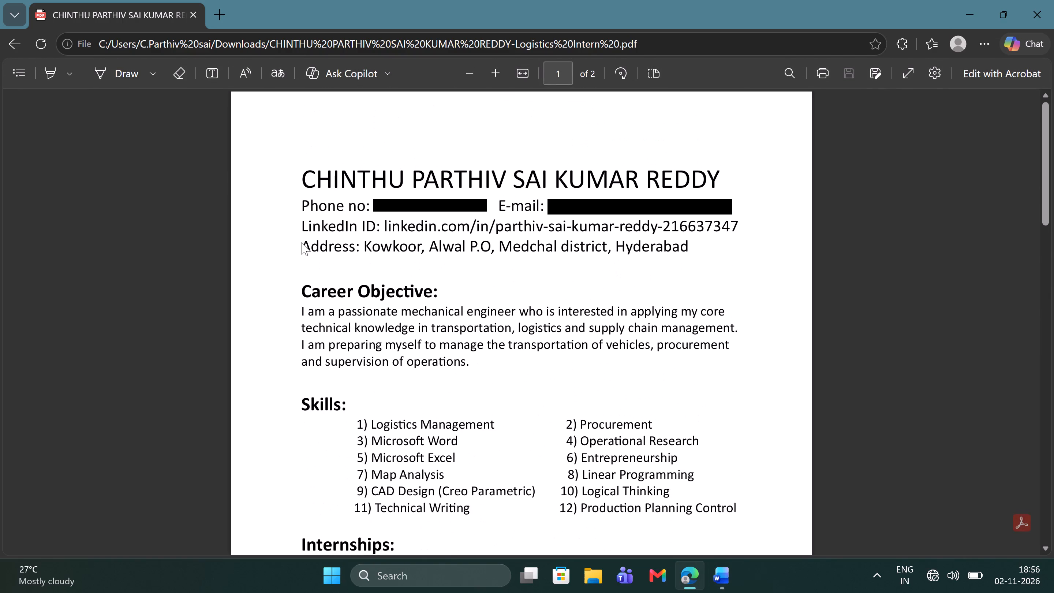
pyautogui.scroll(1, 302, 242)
# Select the Logistics Intern resume PDF among the recent files in File Explorer.
pyautogui.click(597, 590)
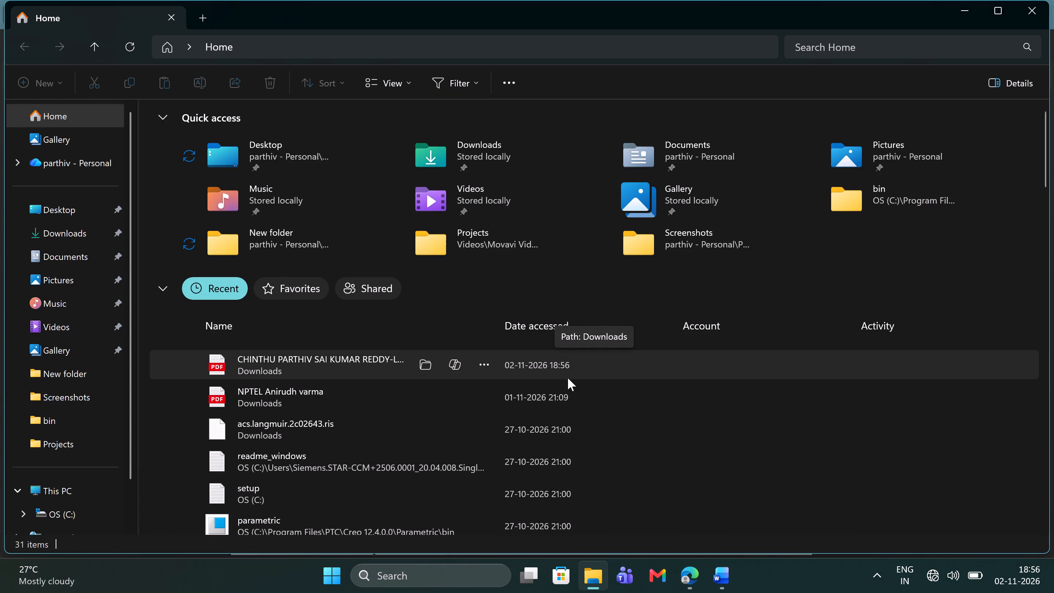
pyautogui.click(363, 362)
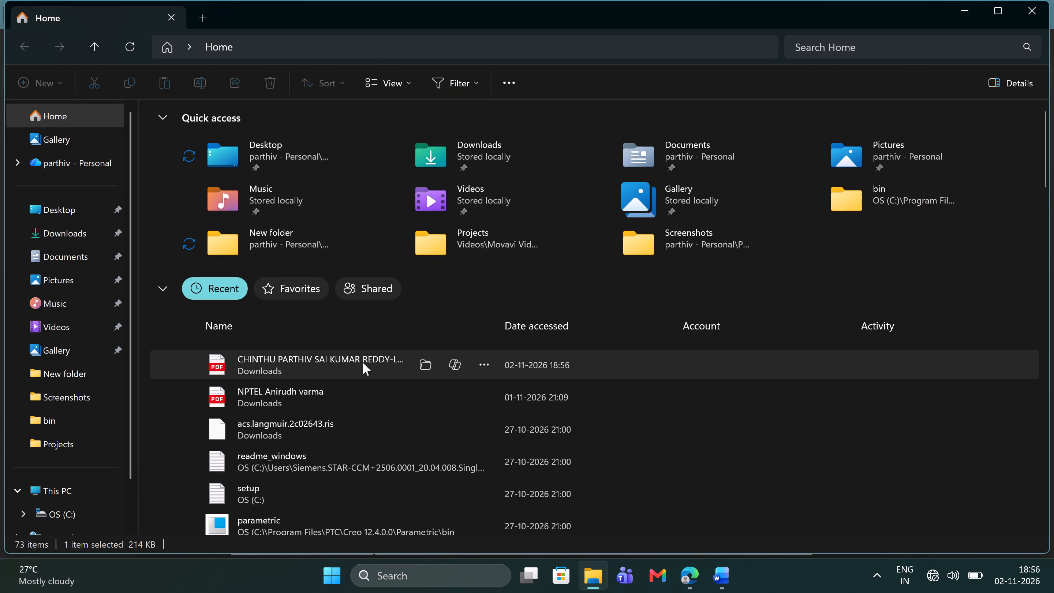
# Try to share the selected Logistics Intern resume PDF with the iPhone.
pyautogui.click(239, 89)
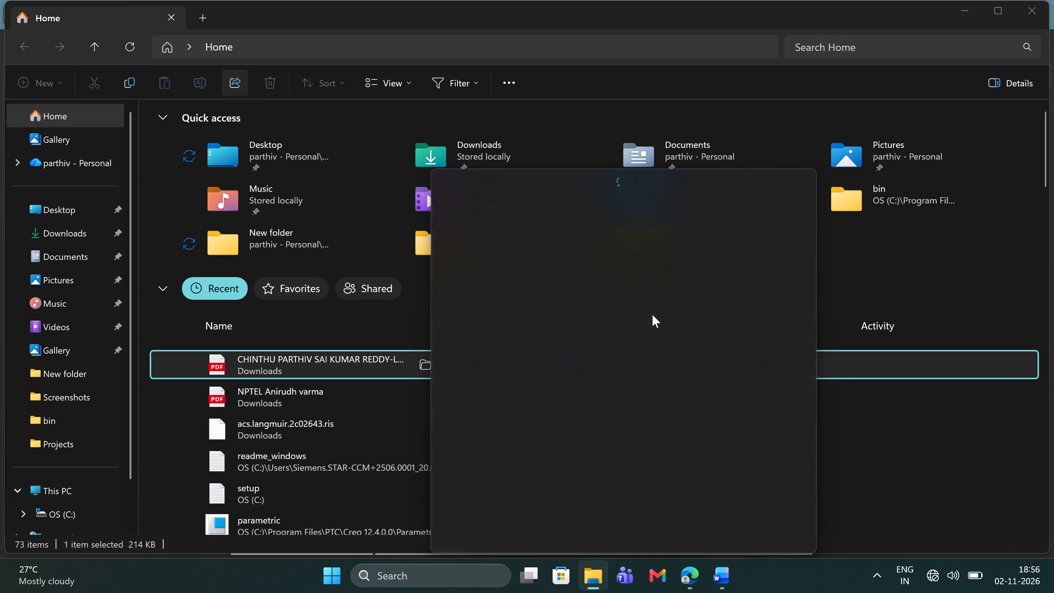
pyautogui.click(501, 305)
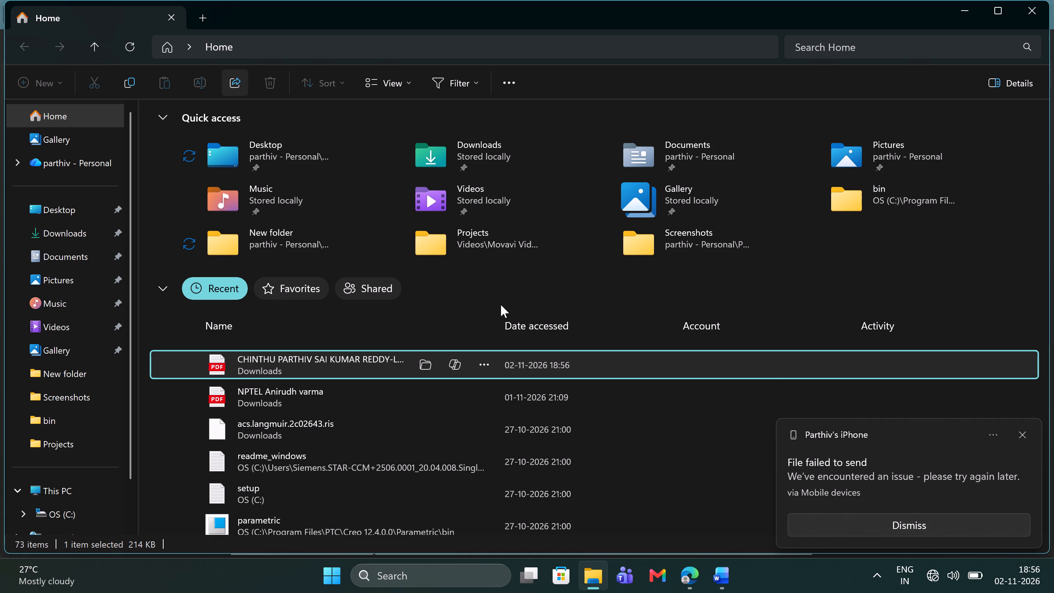
# Turn on Wi-Fi and connect to the open NITAP-Student 1 network.
pyautogui.click(939, 575)
pyautogui.click(824, 307)
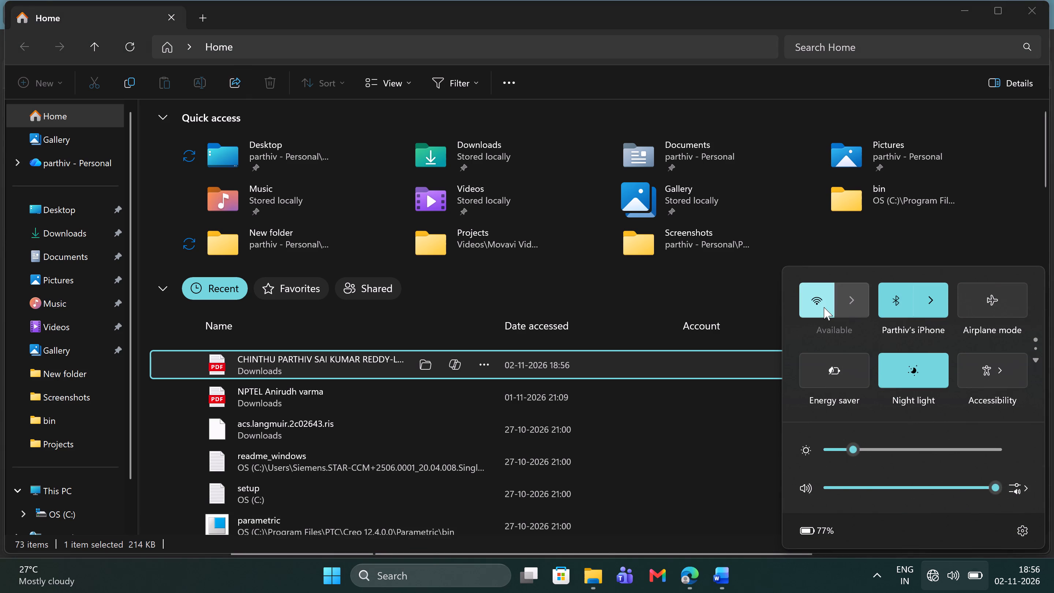
pyautogui.click(850, 308)
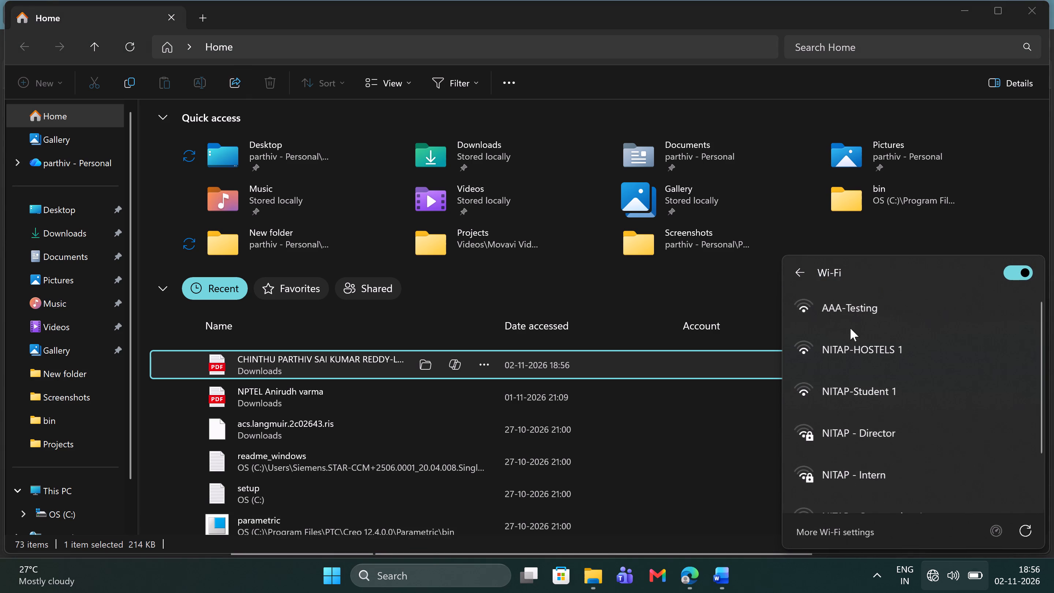
pyautogui.click(877, 391)
pyautogui.click(966, 495)
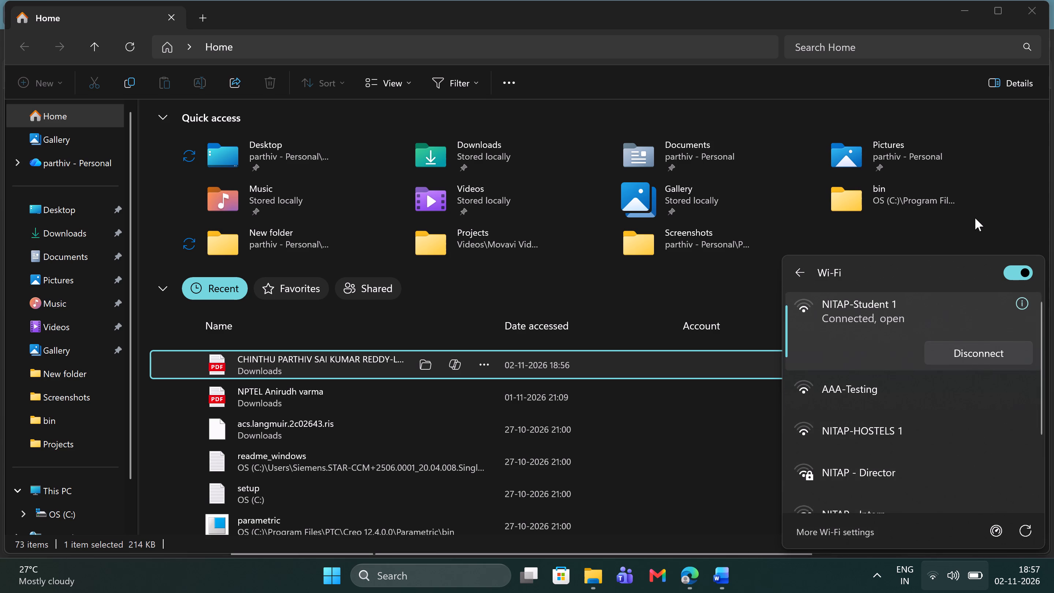
pyautogui.click(705, 274)
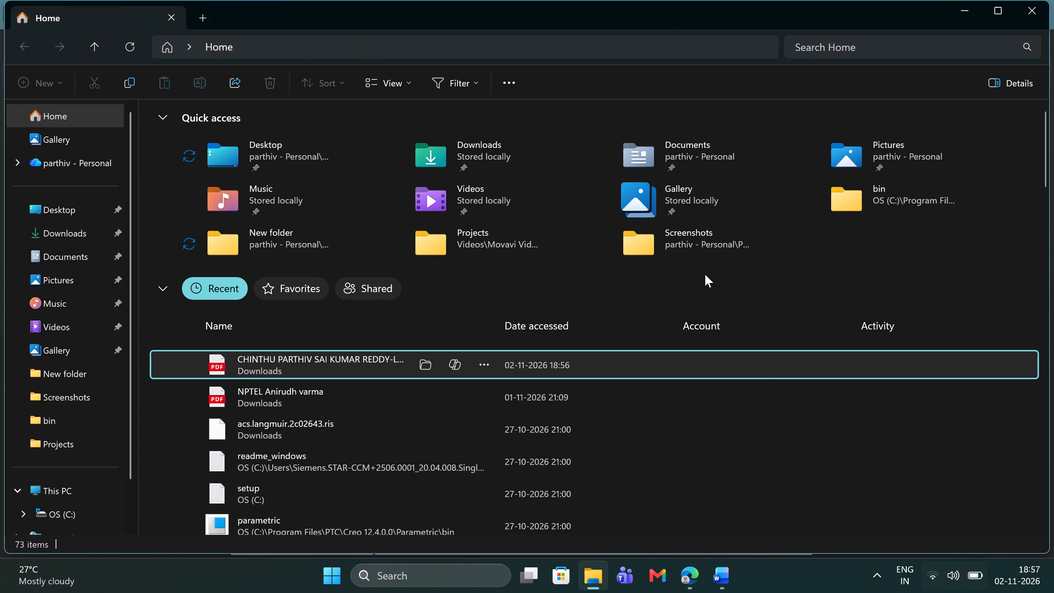
# Share the Logistics Intern resume PDF from the recent files with the iPhone.
pyautogui.click(533, 351)
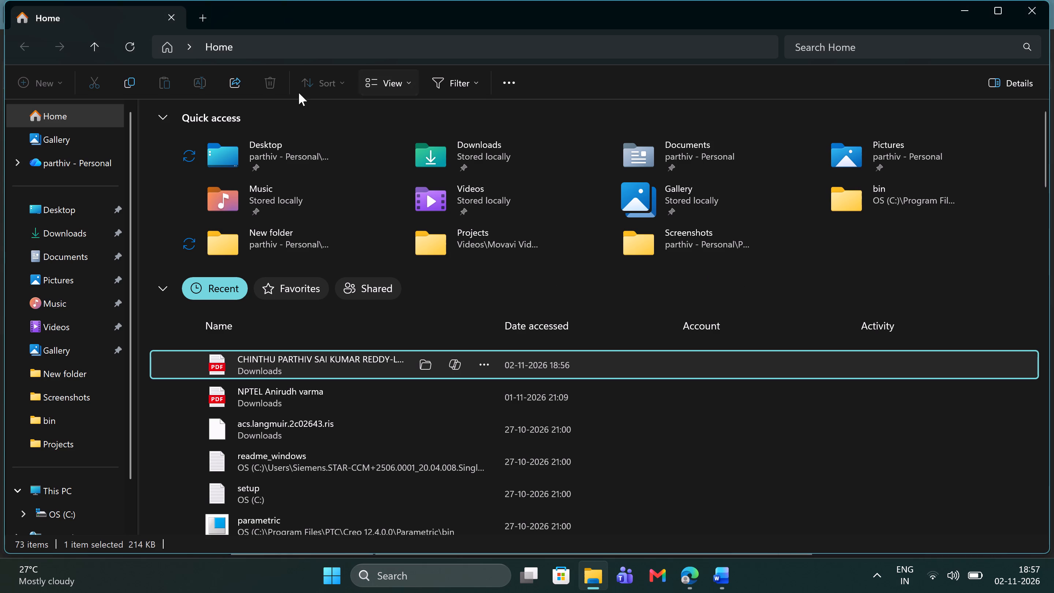
pyautogui.click(237, 74)
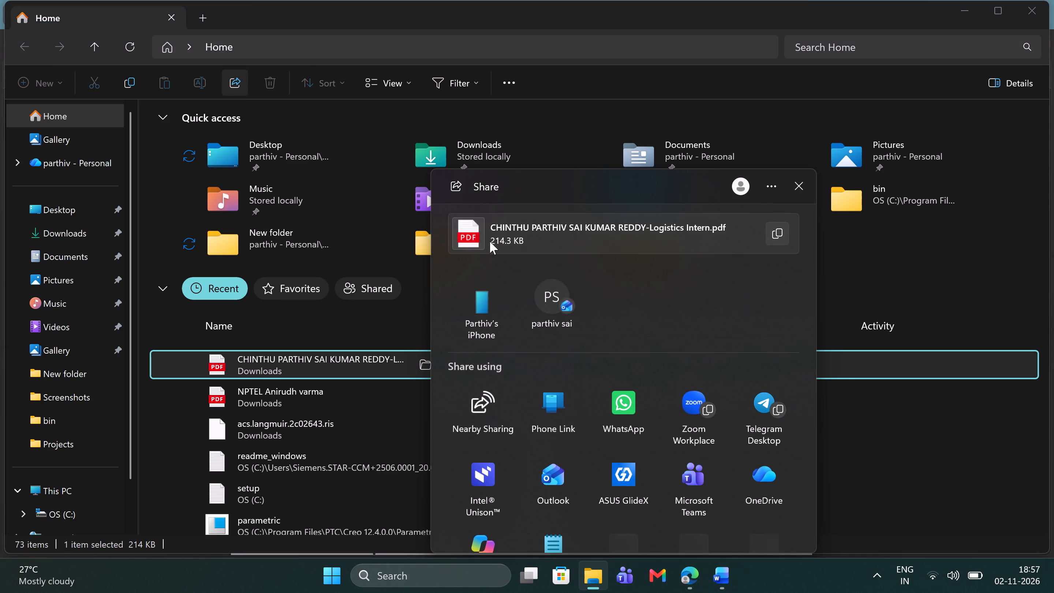
pyautogui.click(485, 295)
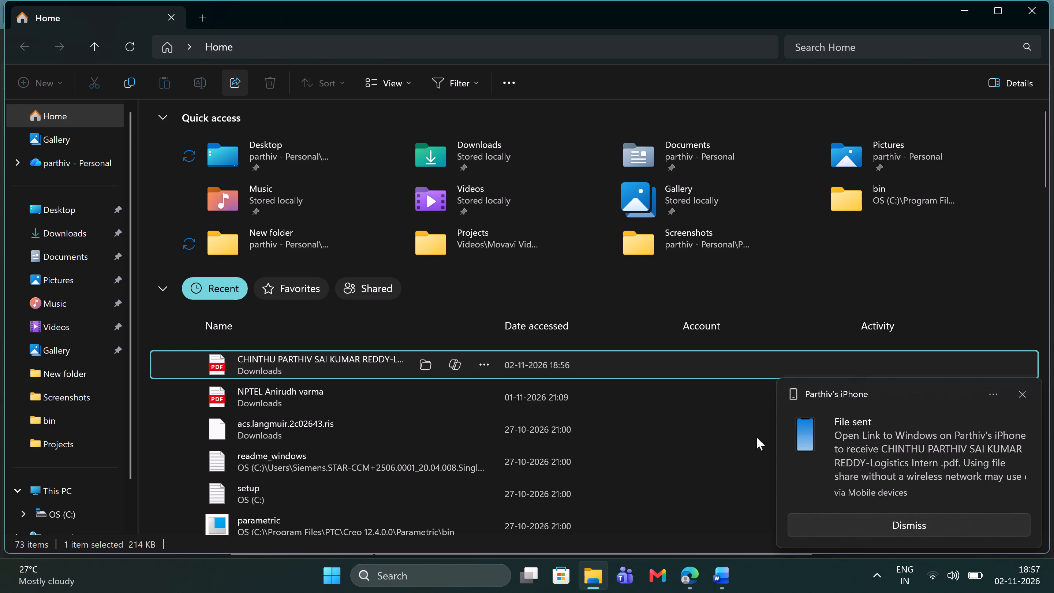
# Turn off Wi-Fi.
pyautogui.click(938, 563)
pyautogui.click(818, 293)
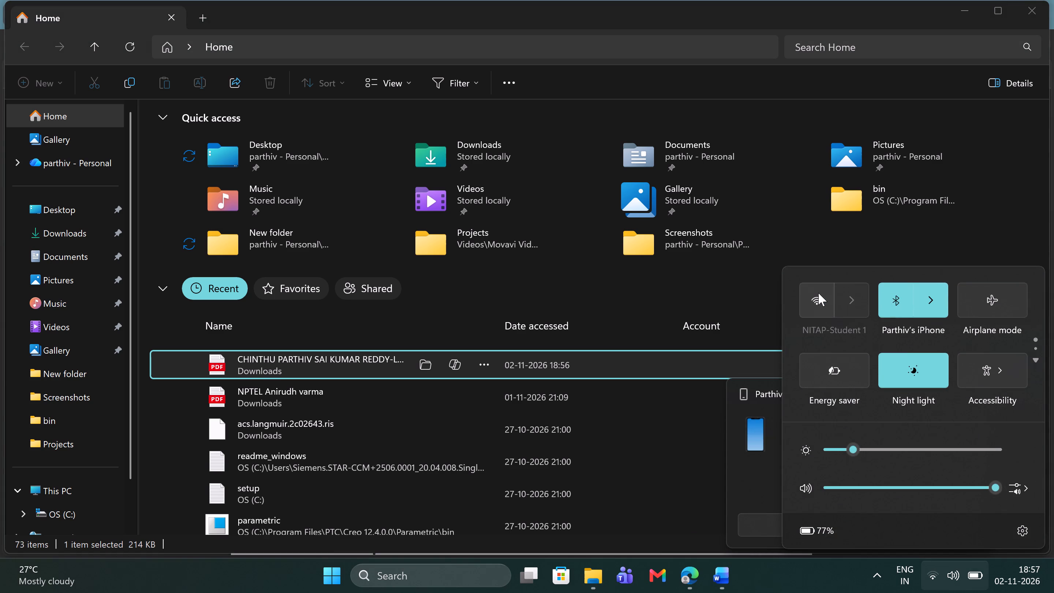
# Close the File Explorer, Edge and Word windows to return to the desktop.
pyautogui.moveTo(1053, 0); pyautogui.dragTo(1029, 133)
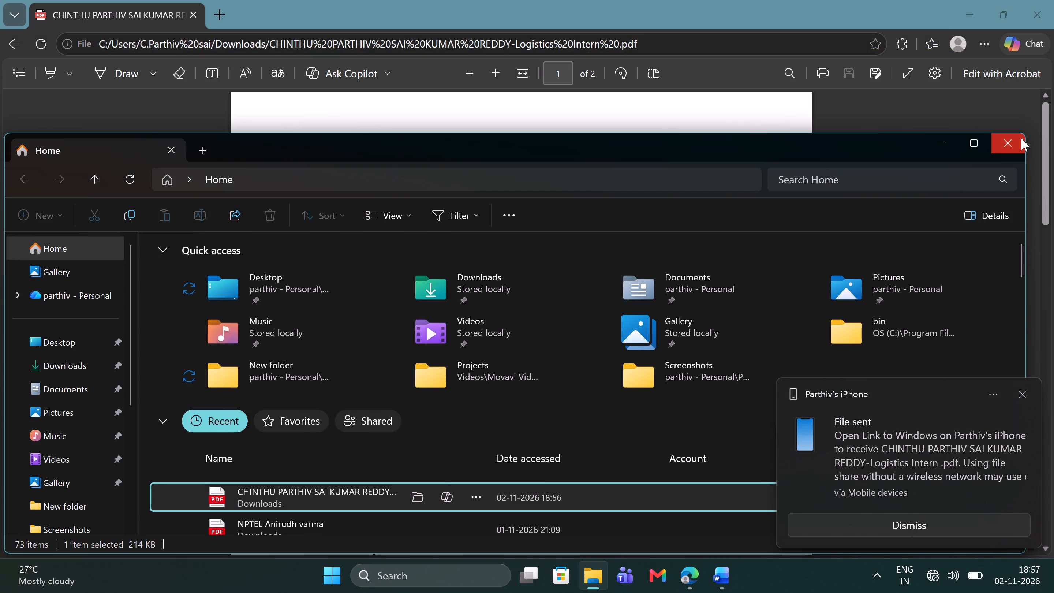
pyautogui.click(1021, 138)
pyautogui.click(1053, 0)
pyautogui.click(1053, 0)
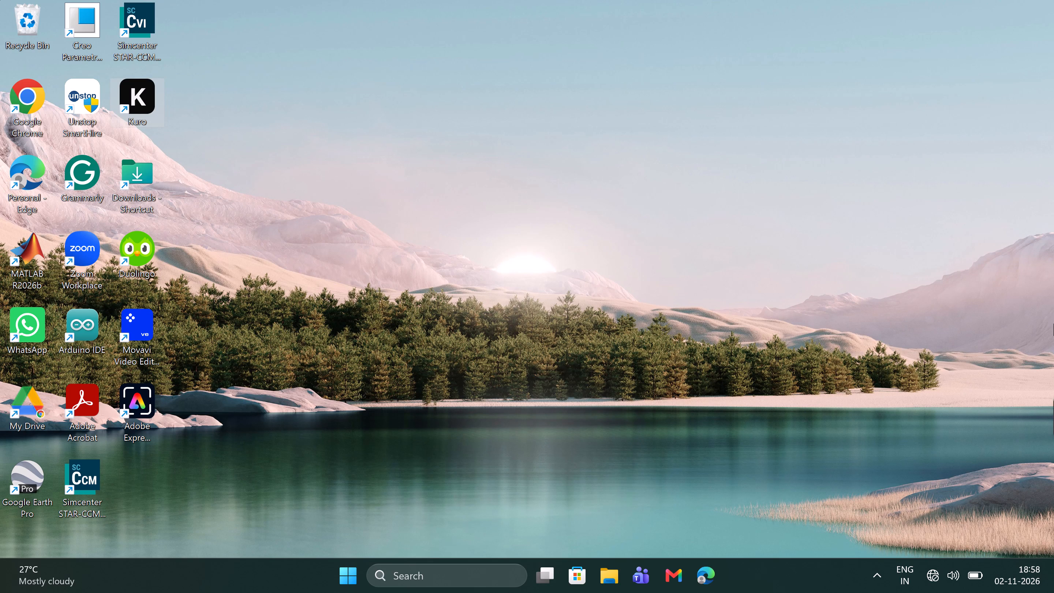
# Turn Wi-Fi back on and select the open NITAP-HOSTELS 1 network for connecting.
pyautogui.click(994, 309)
pyautogui.click(941, 583)
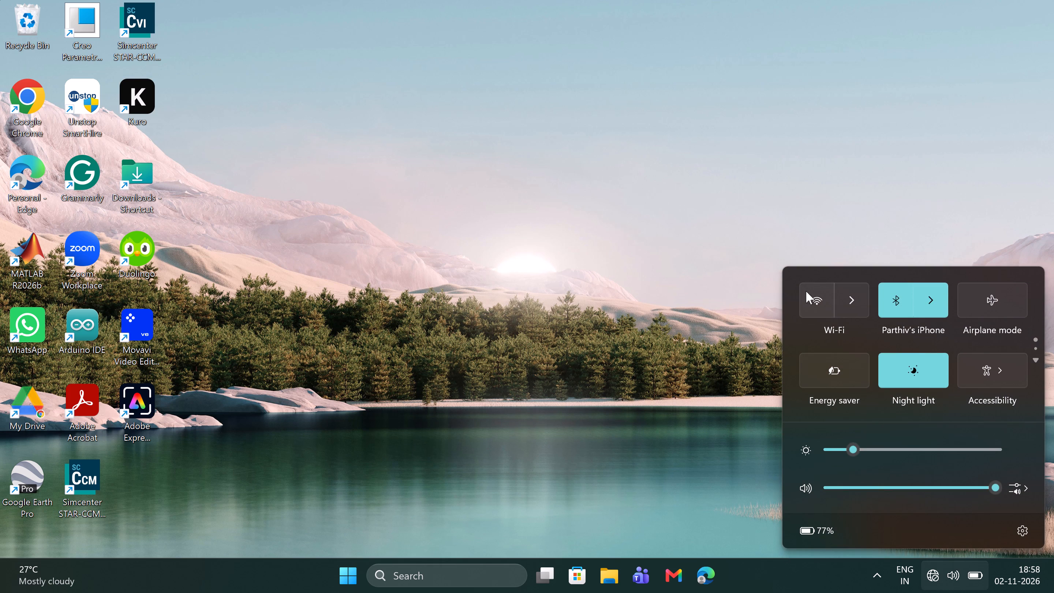
pyautogui.click(853, 320)
pyautogui.click(816, 312)
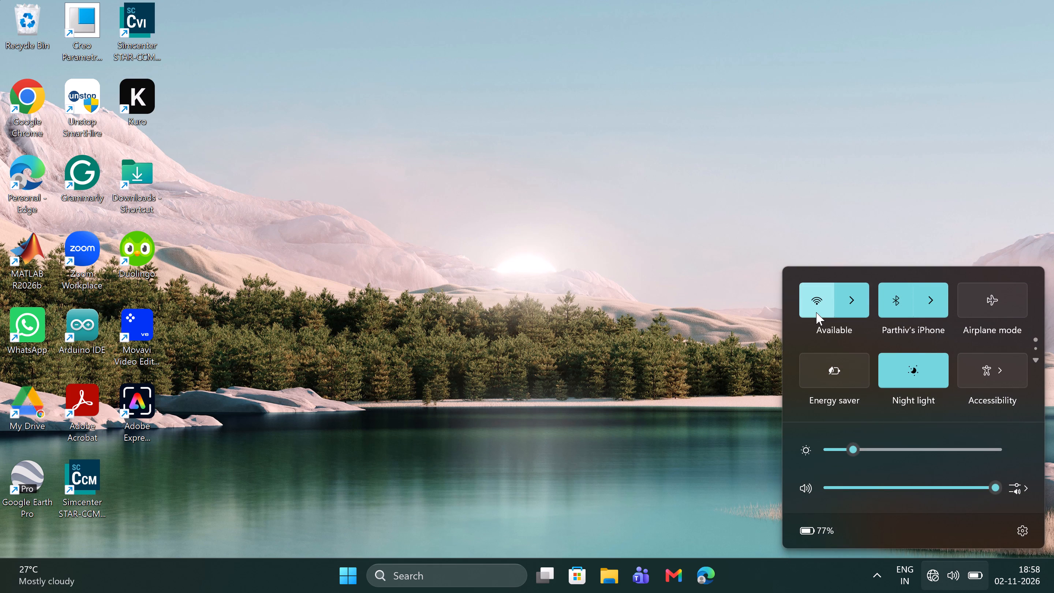
pyautogui.click(844, 305)
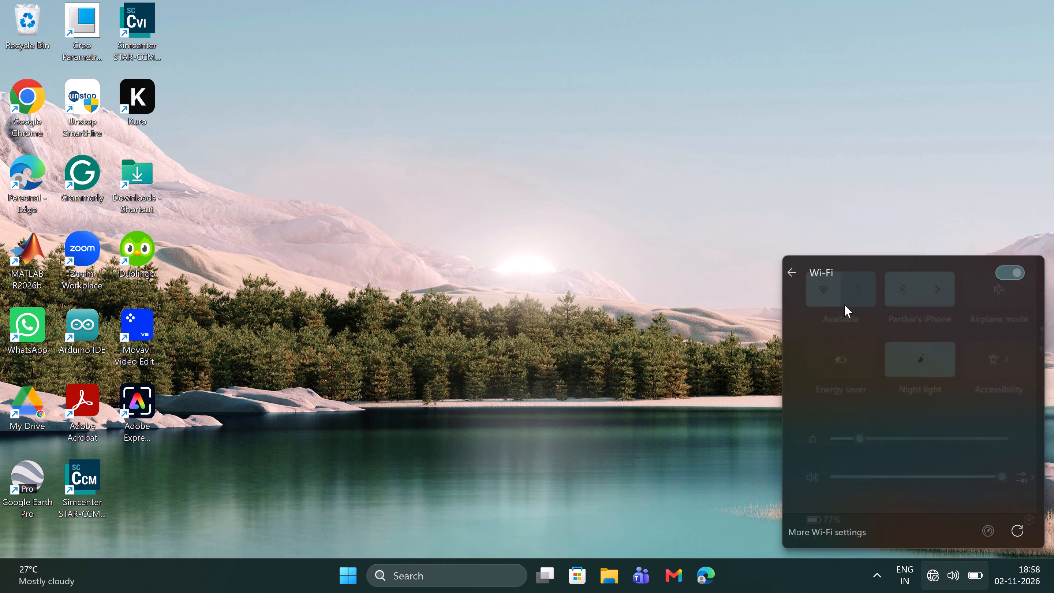
pyautogui.click(870, 362)
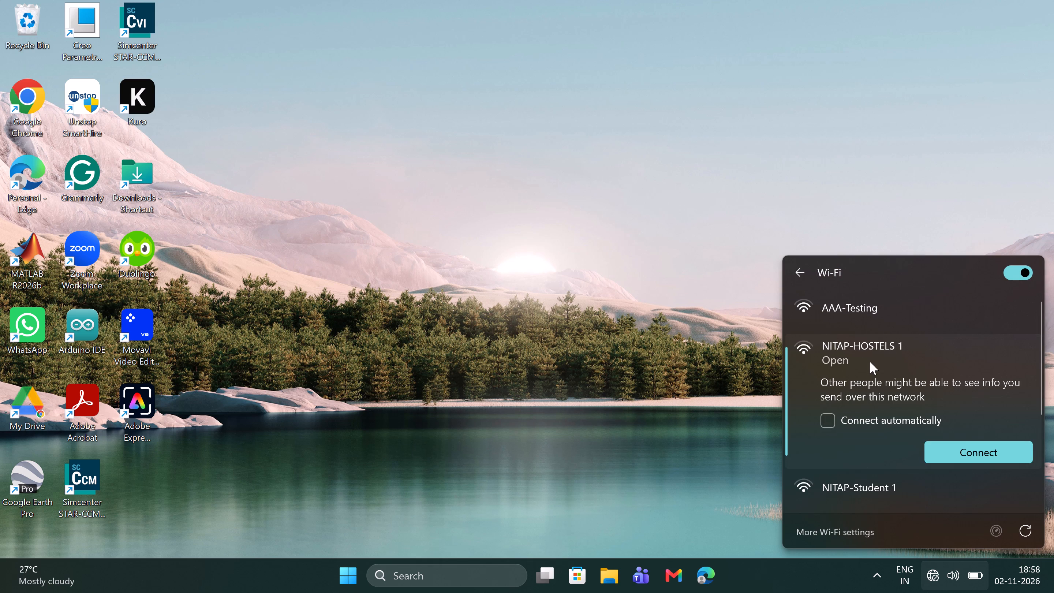
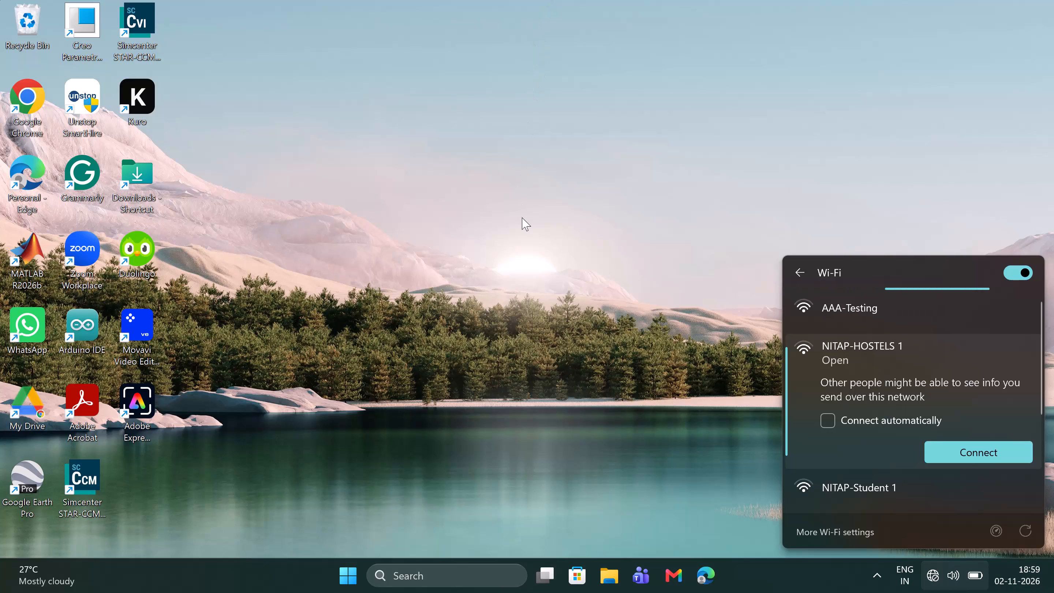
# Close the list of available Wi-Fi networks and return to the desktop.
pyautogui.click(522, 217)
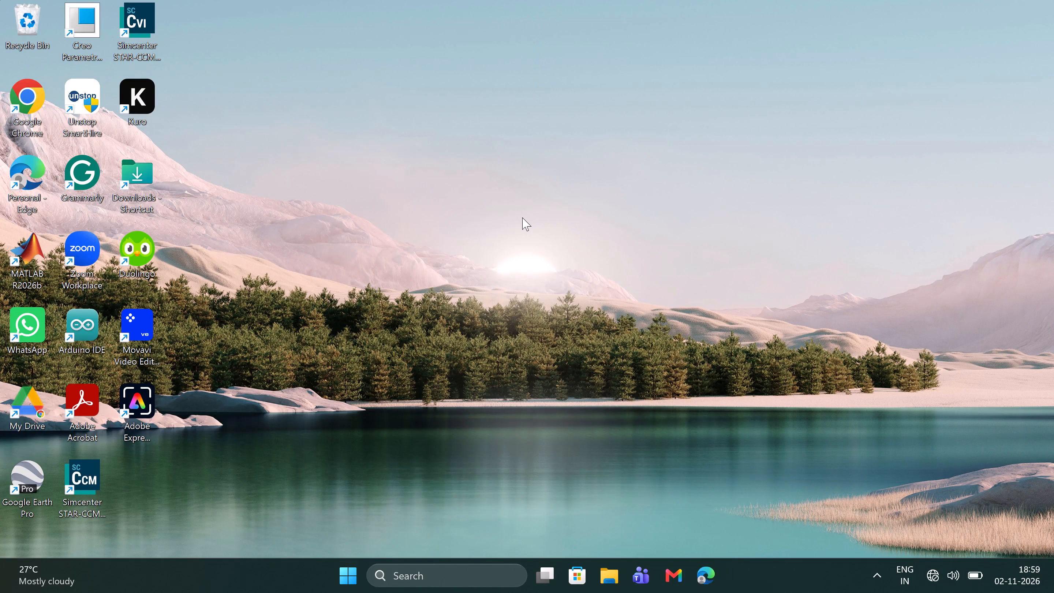